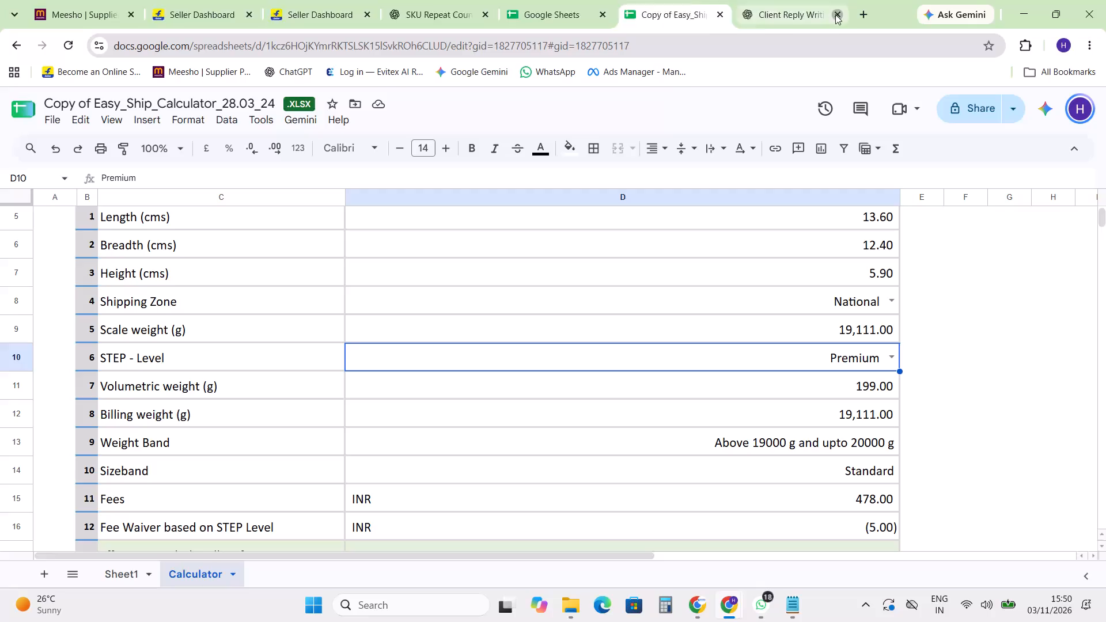
Switch to the Meesho supplier panel and check the ready-to-ship orders and the payments overview.
left_click(152, 0)
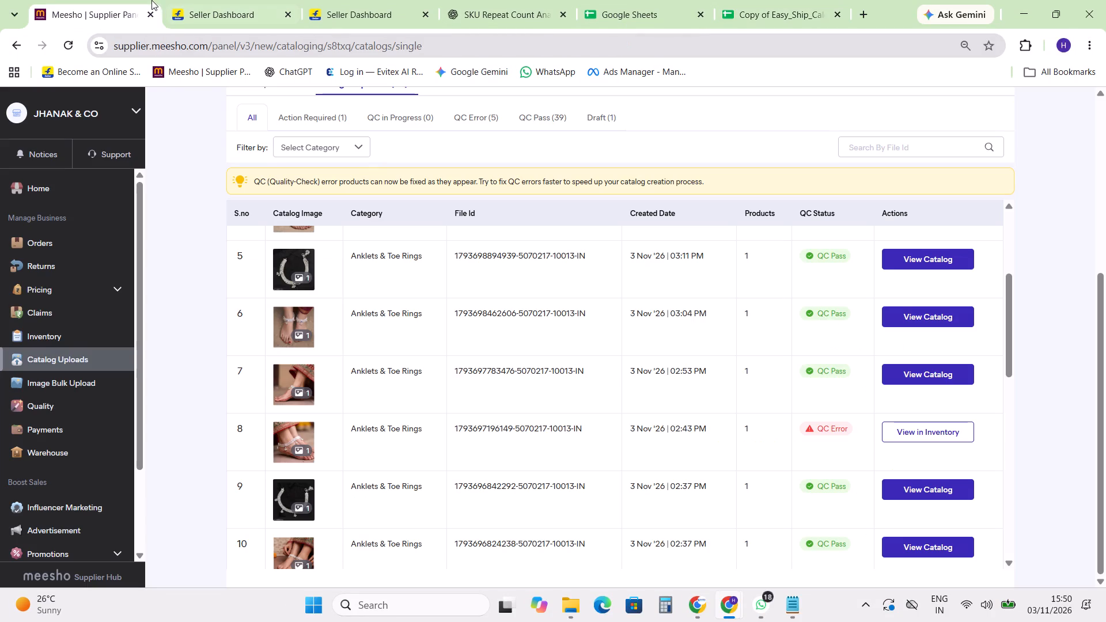
scroll(66, 314, "up", 2)
left_click(54, 257)
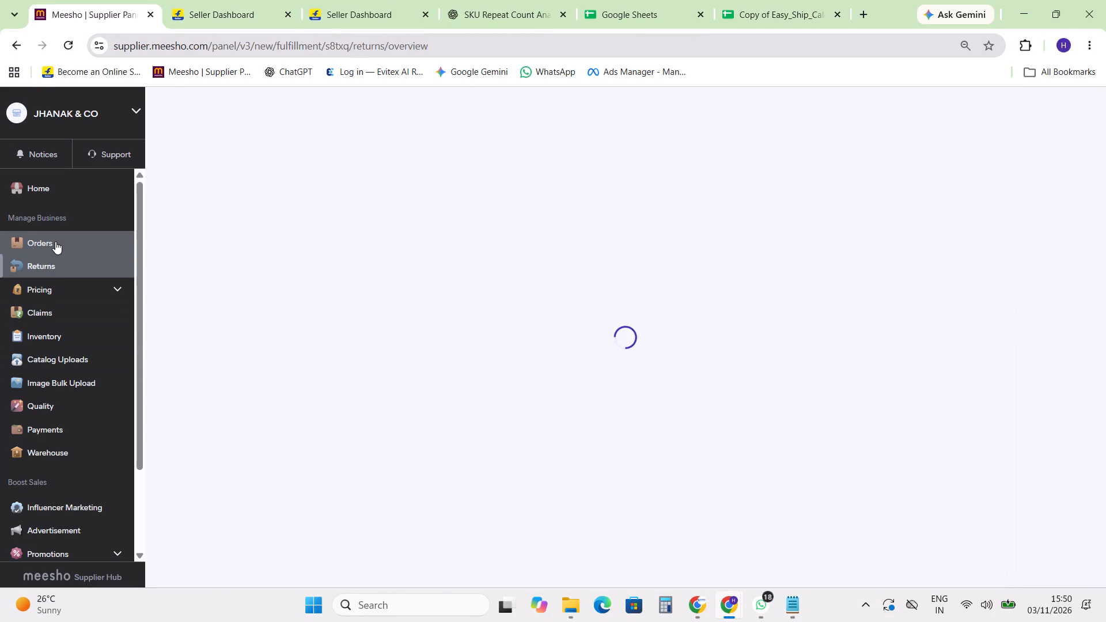
left_click(55, 241)
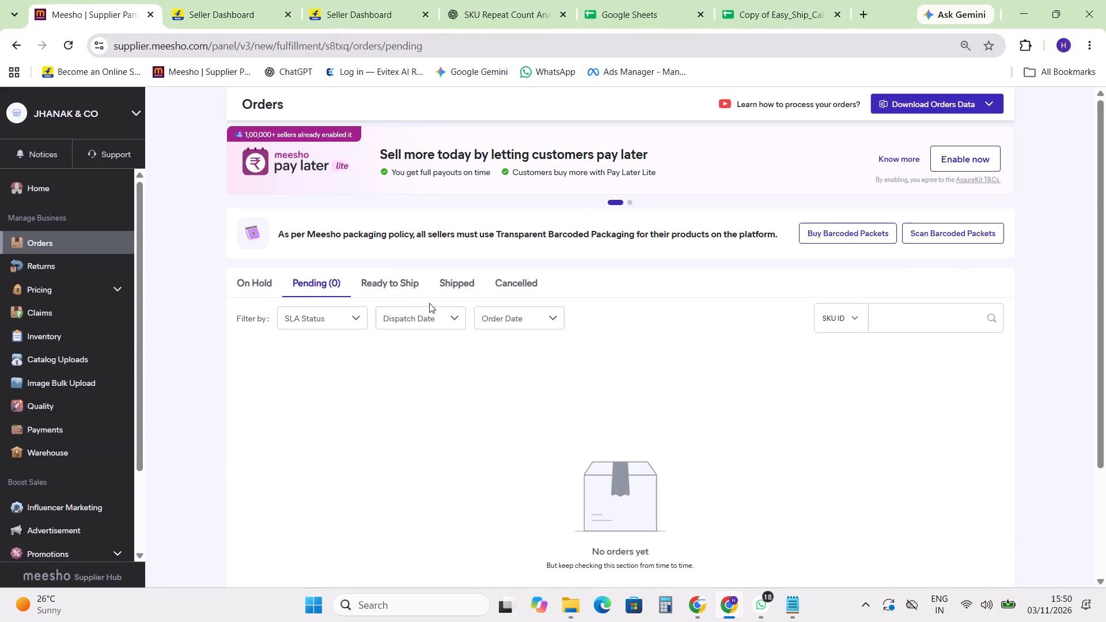
left_click(416, 289)
scroll(437, 273, "down", 1)
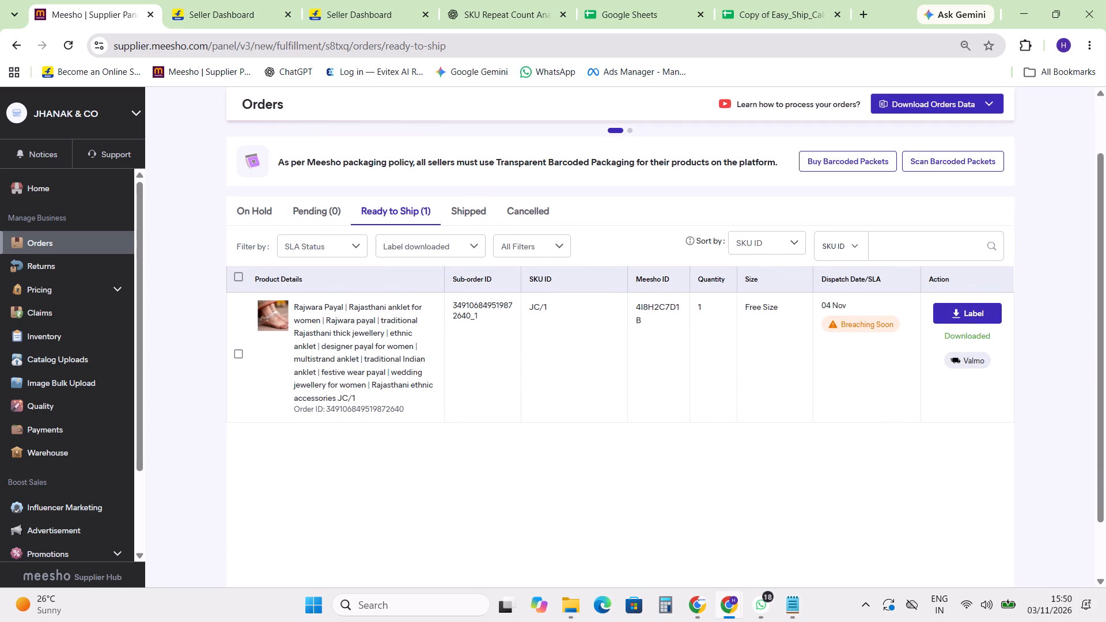
left_click(78, 426)
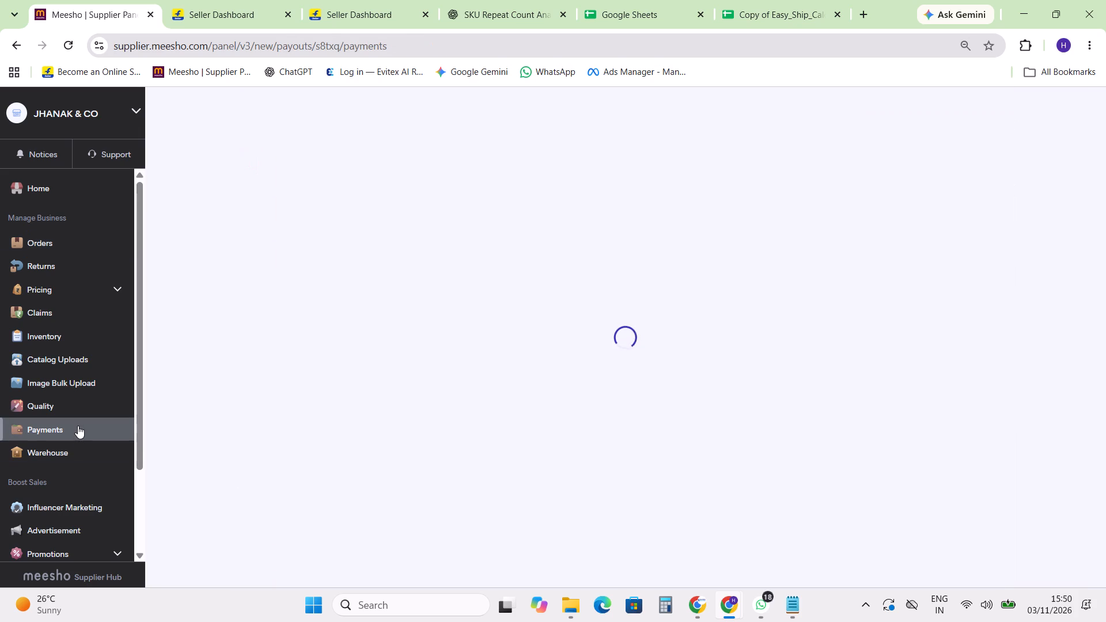
scroll(88, 403, "down", 1)
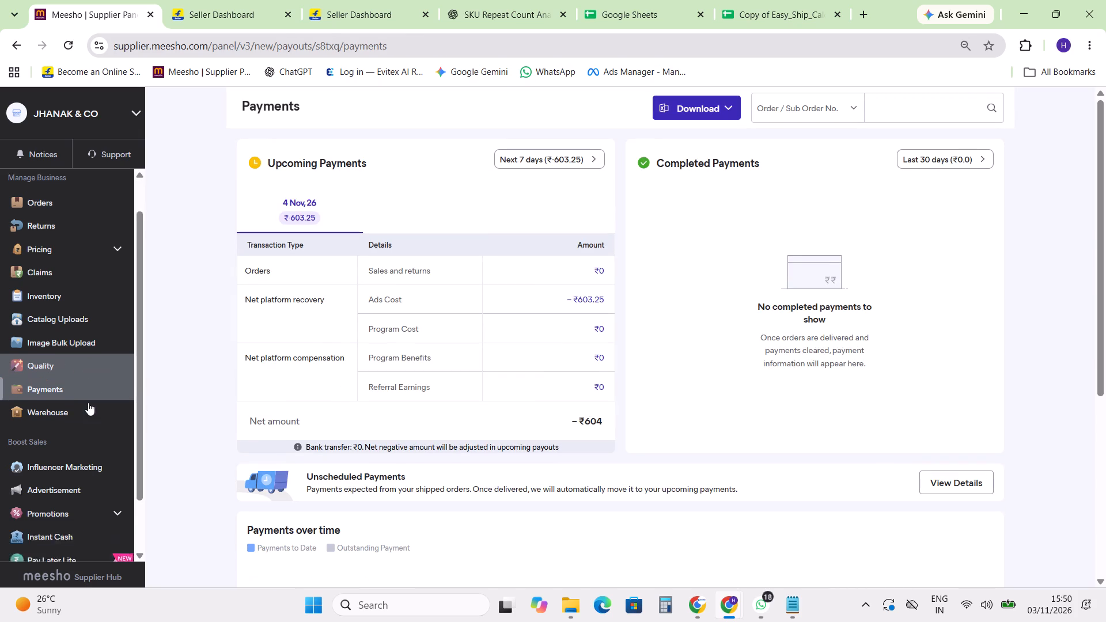
In Influencer Marketing, set the commission to 12% for all live catalogs and save the changes.
scroll(92, 450, "down", 1)
left_click(83, 410)
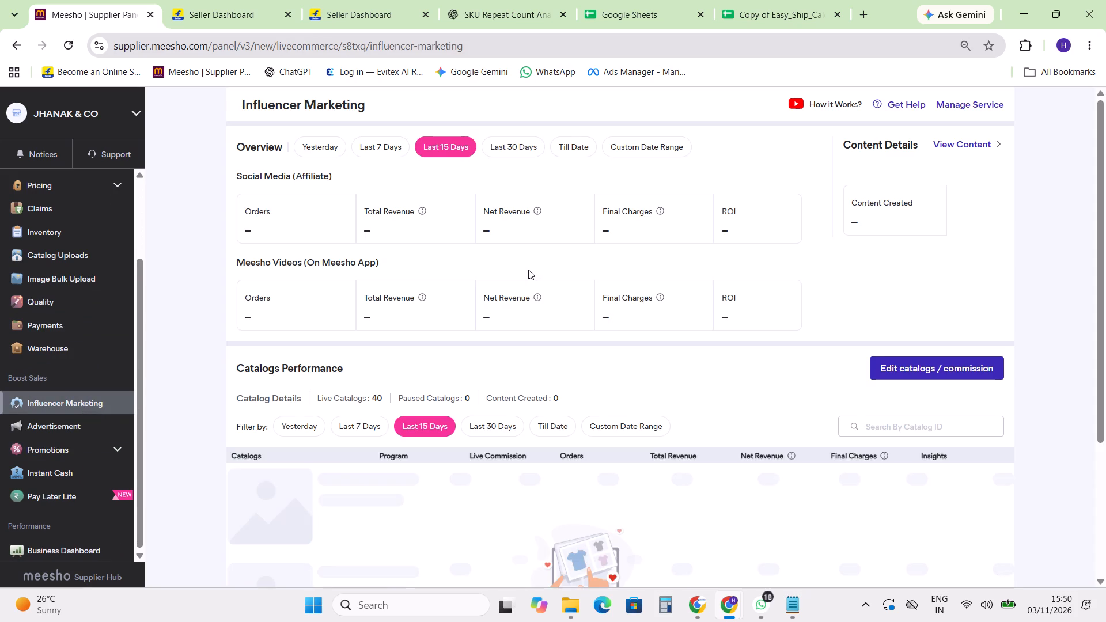
left_click(957, 366)
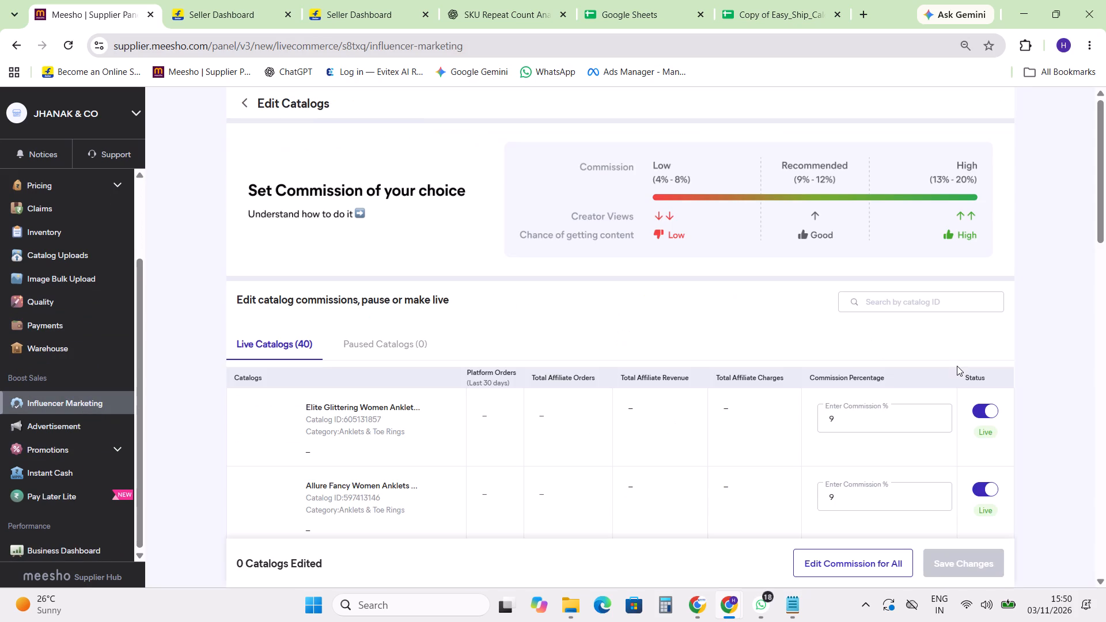
scroll(762, 289, "down", 20)
scroll(762, 289, "down", 6)
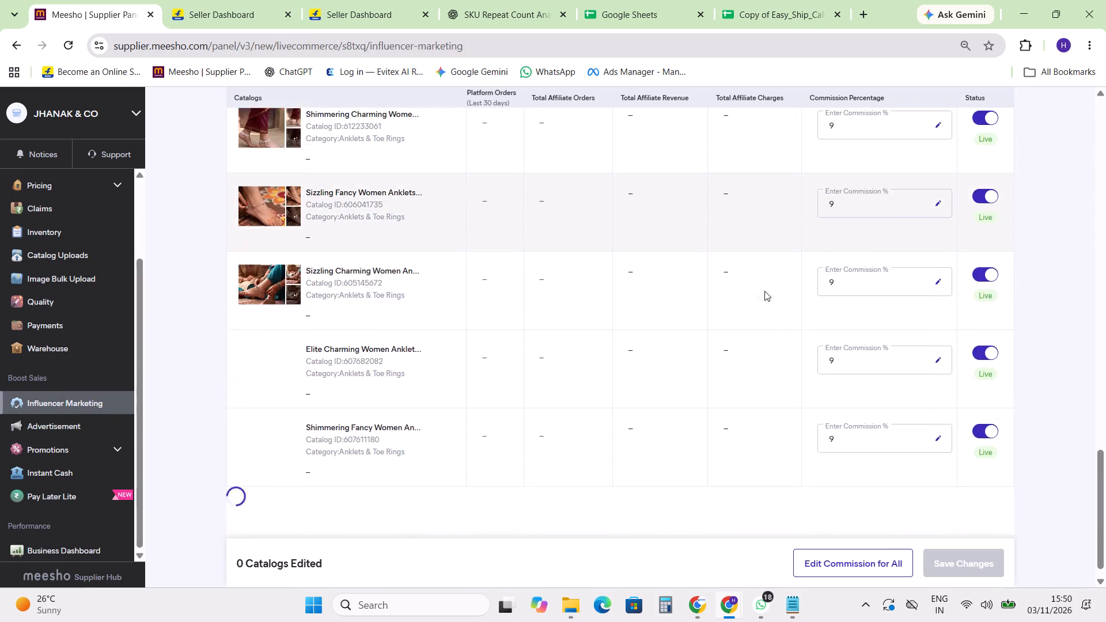
scroll(764, 291, "down", 20)
scroll(764, 291, "down", 20)
scroll(764, 291, "down", 8)
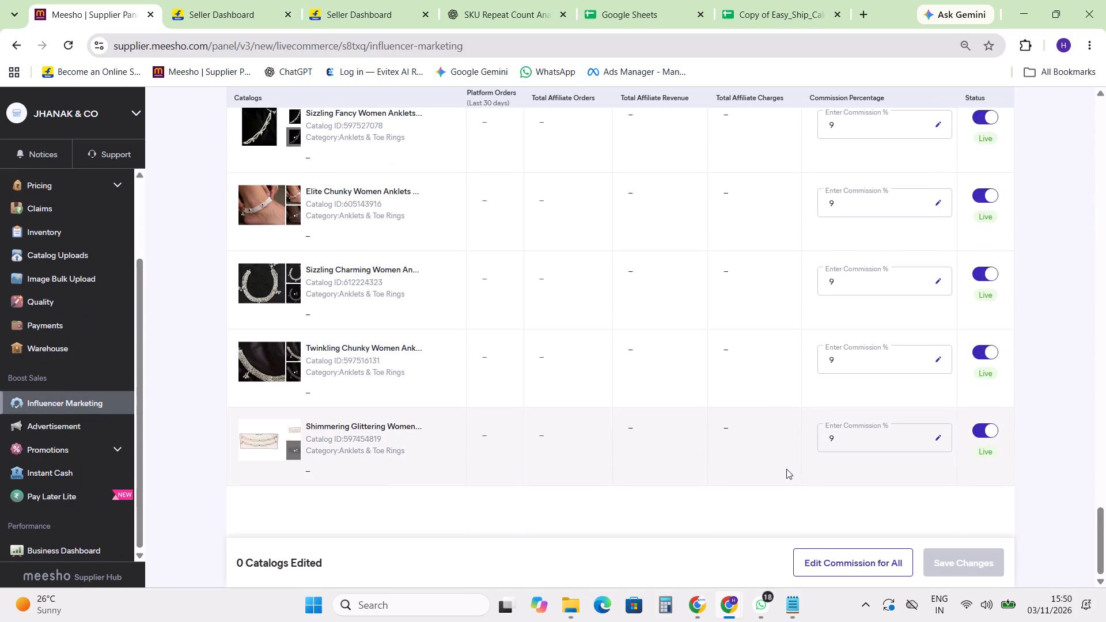
scroll(786, 469, "down", 3)
left_click(836, 562)
left_click_drag(490, 305, 445, 304)
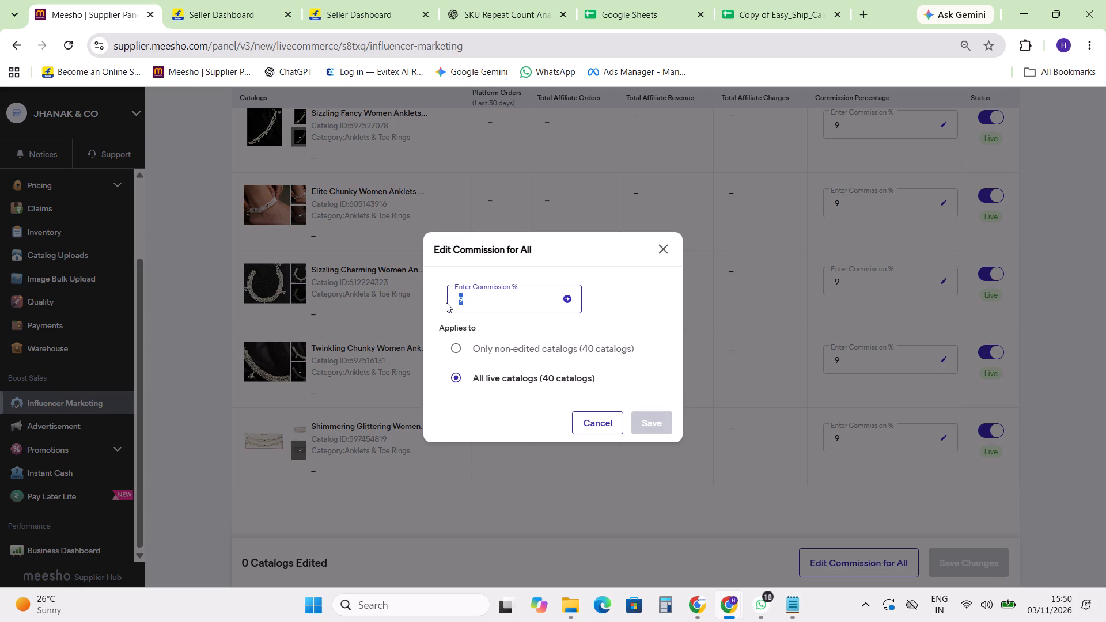
type("12")
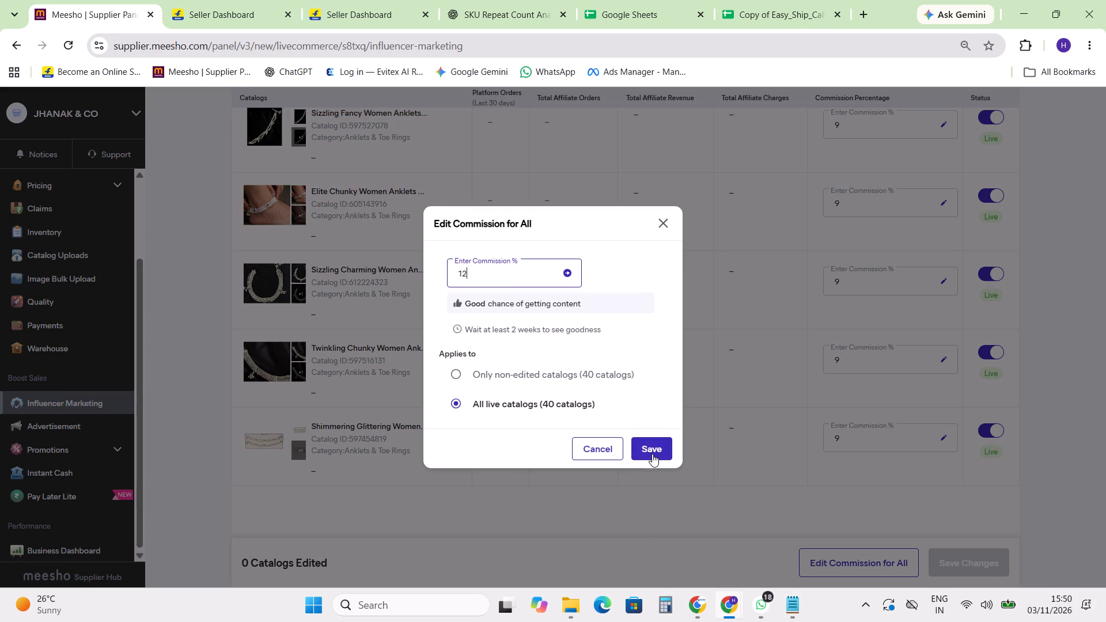
left_click(654, 449)
scroll(882, 514, "down", 9)
left_click(951, 548)
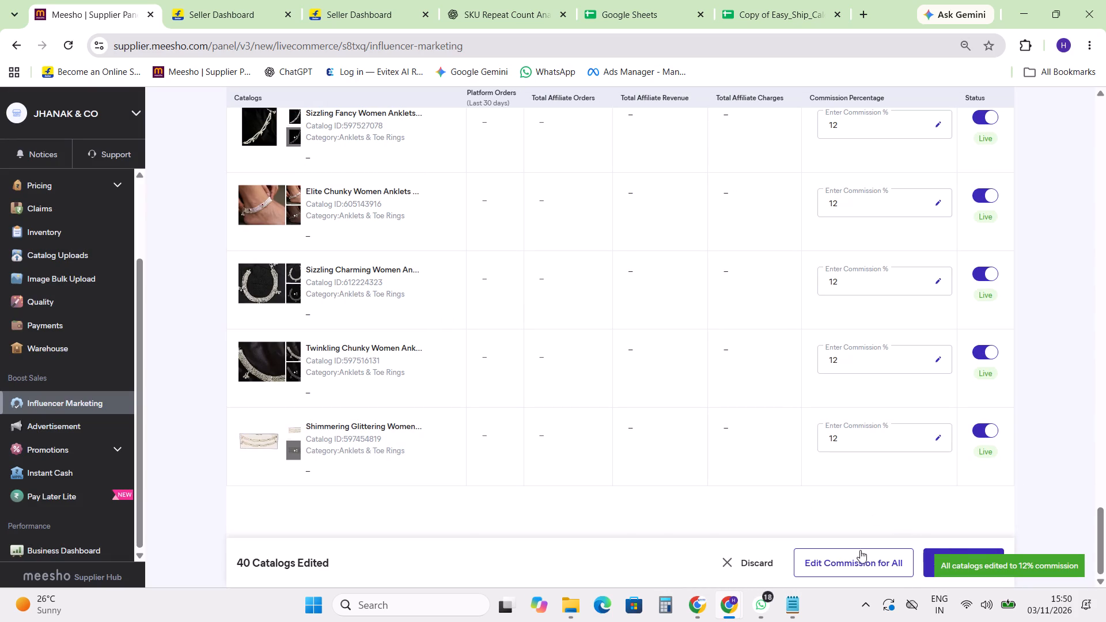
left_click(934, 550)
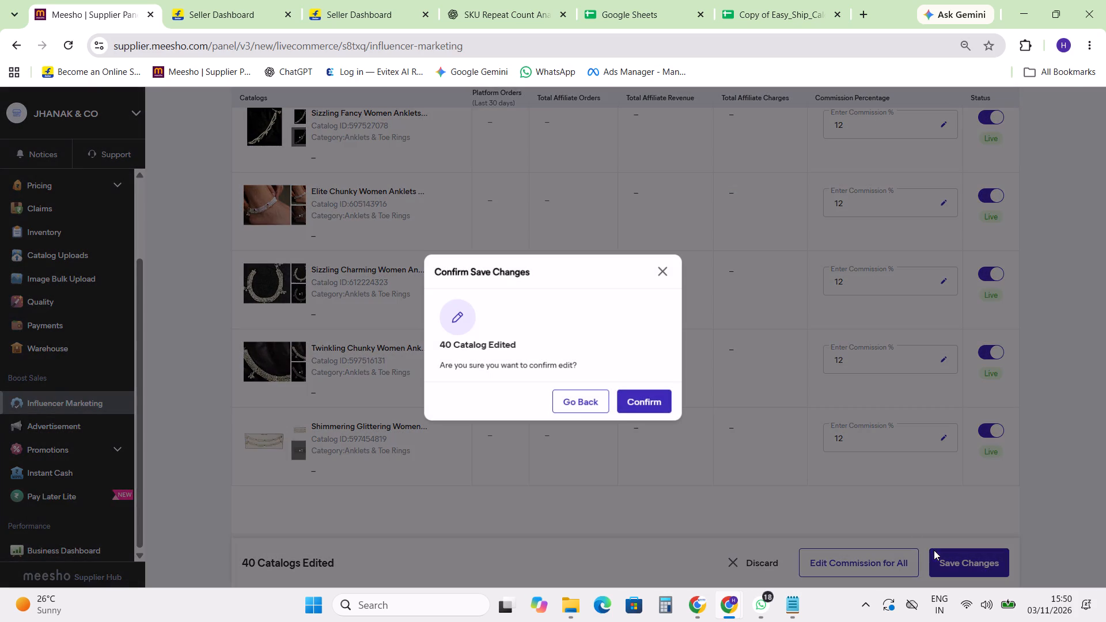
left_click(633, 404)
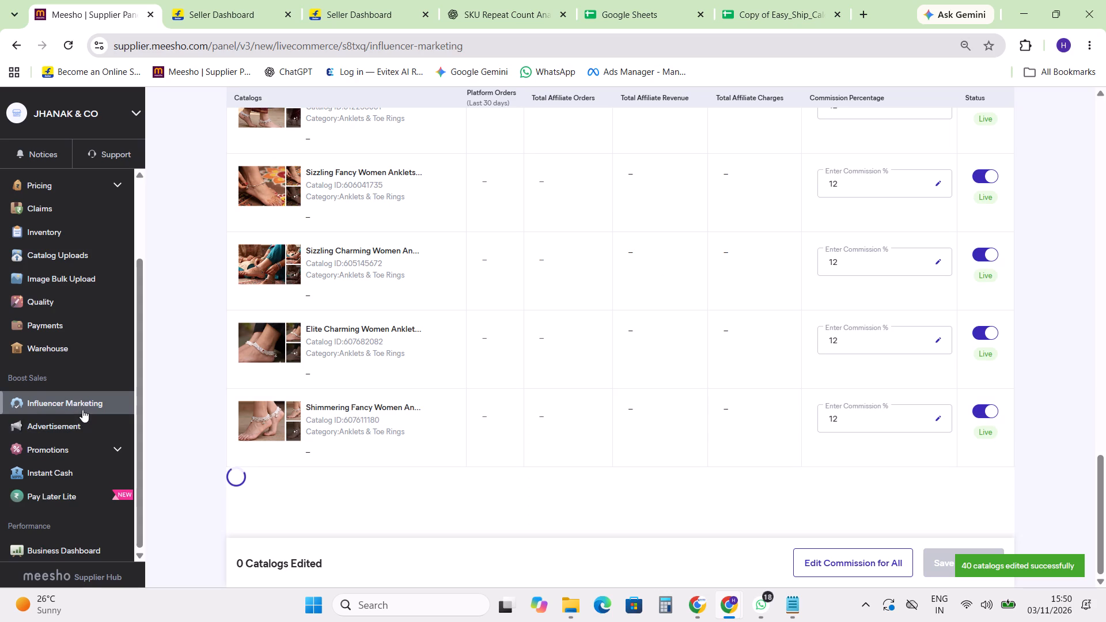
Review the edited catalog commissions, the Influencer Marketing overview and the Advertisement campaign overview.
left_click(82, 404)
scroll(418, 374, "up", 14)
scroll(416, 376, "down", 1)
scroll(416, 376, "up", 16)
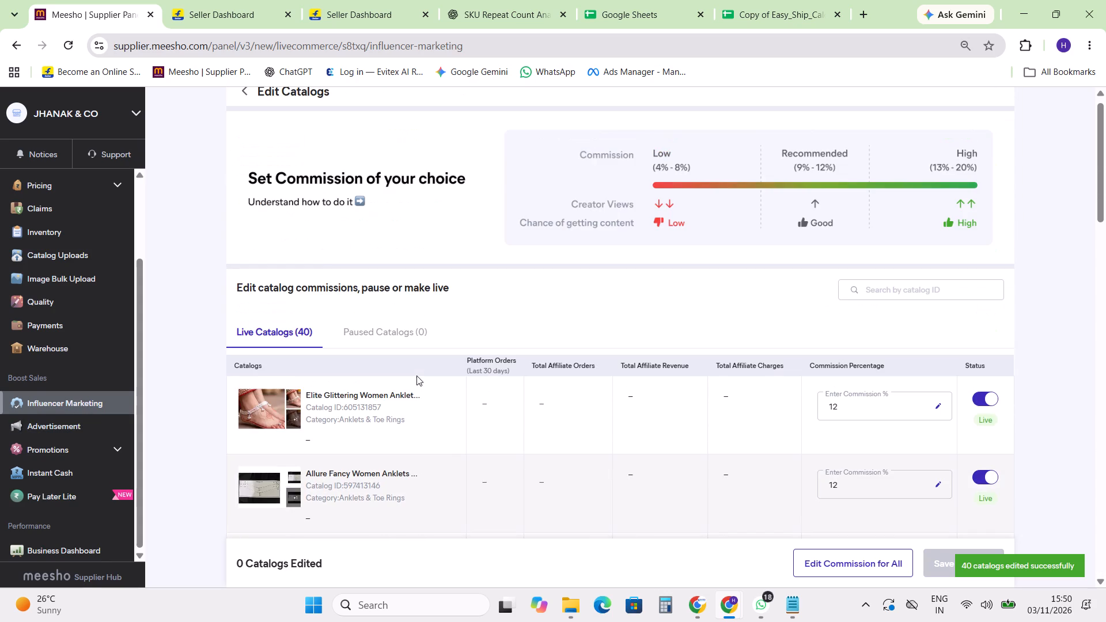
scroll(416, 376, "up", 20)
scroll(416, 376, "up", 9)
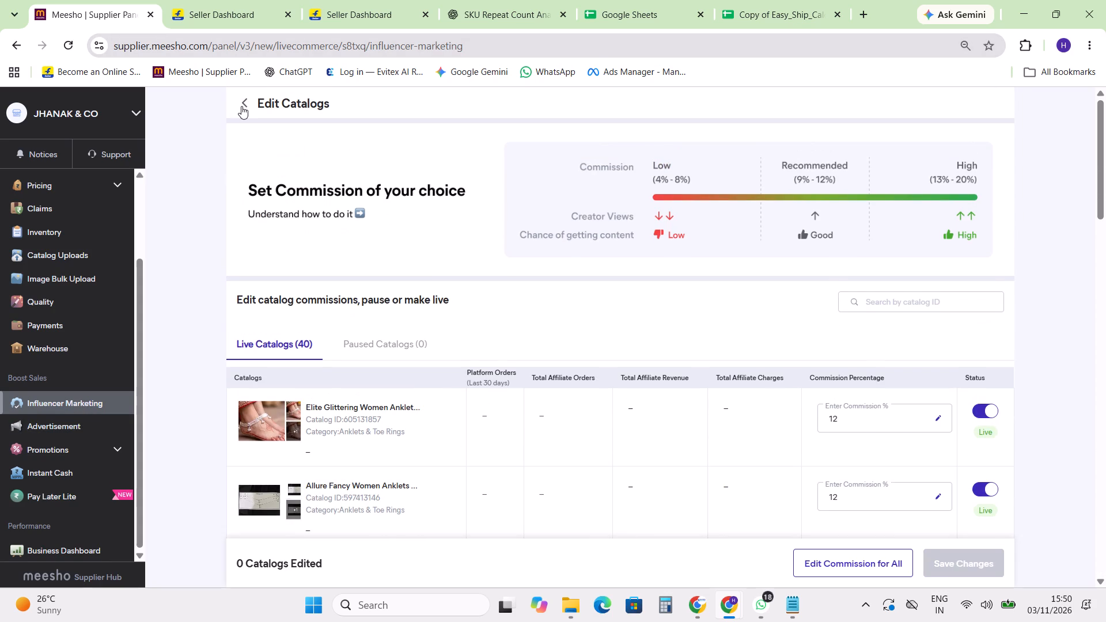
left_click(241, 106)
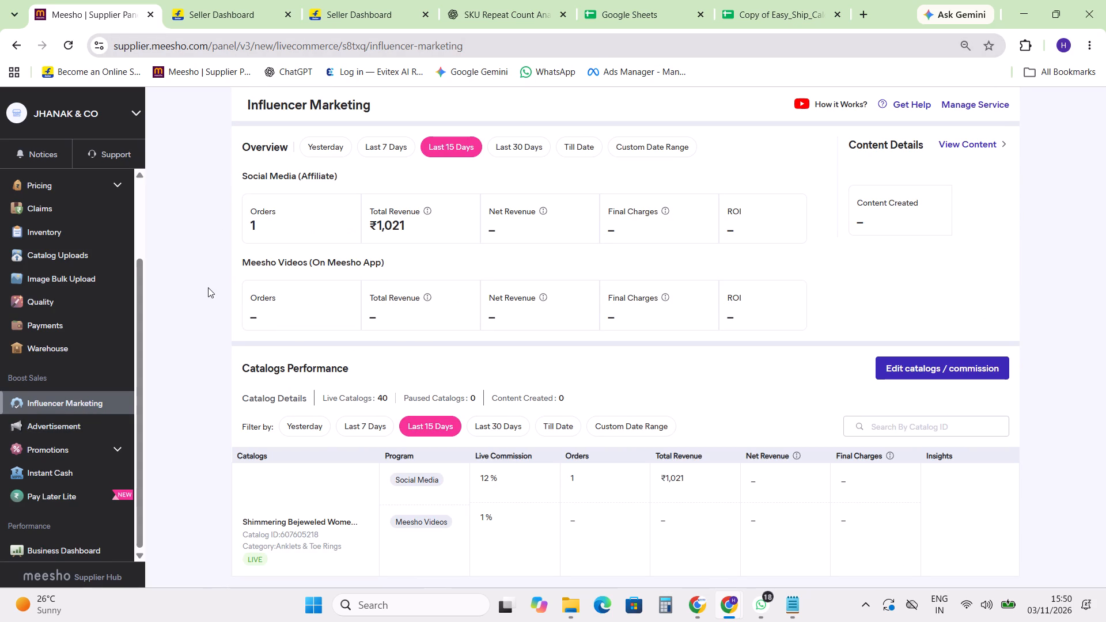
left_click(208, 287)
left_click(57, 428)
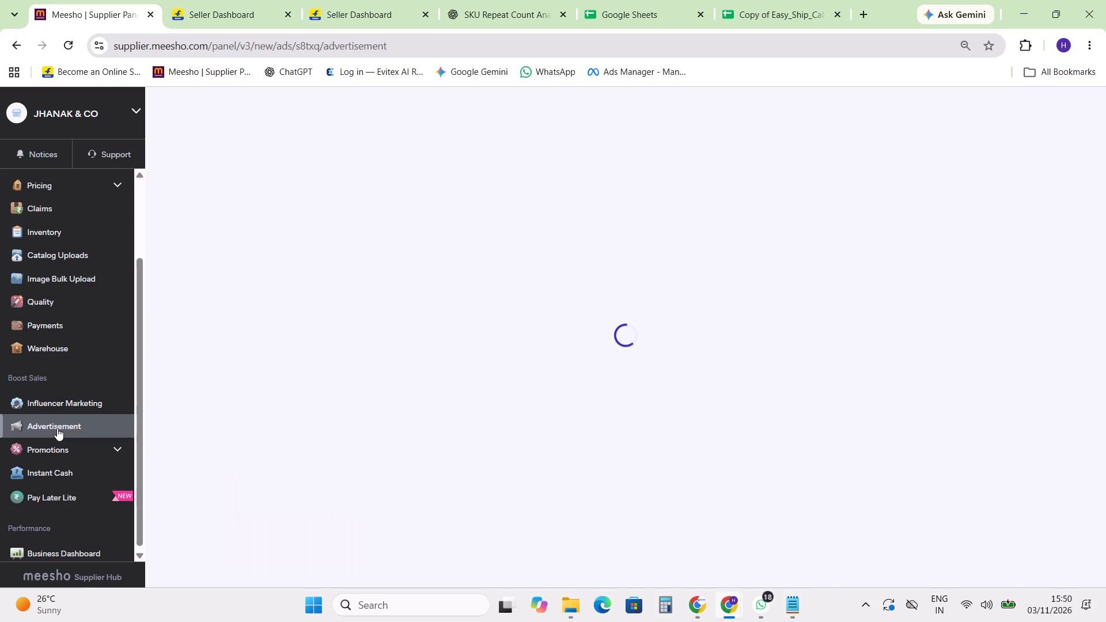
scroll(54, 412, "up", 2)
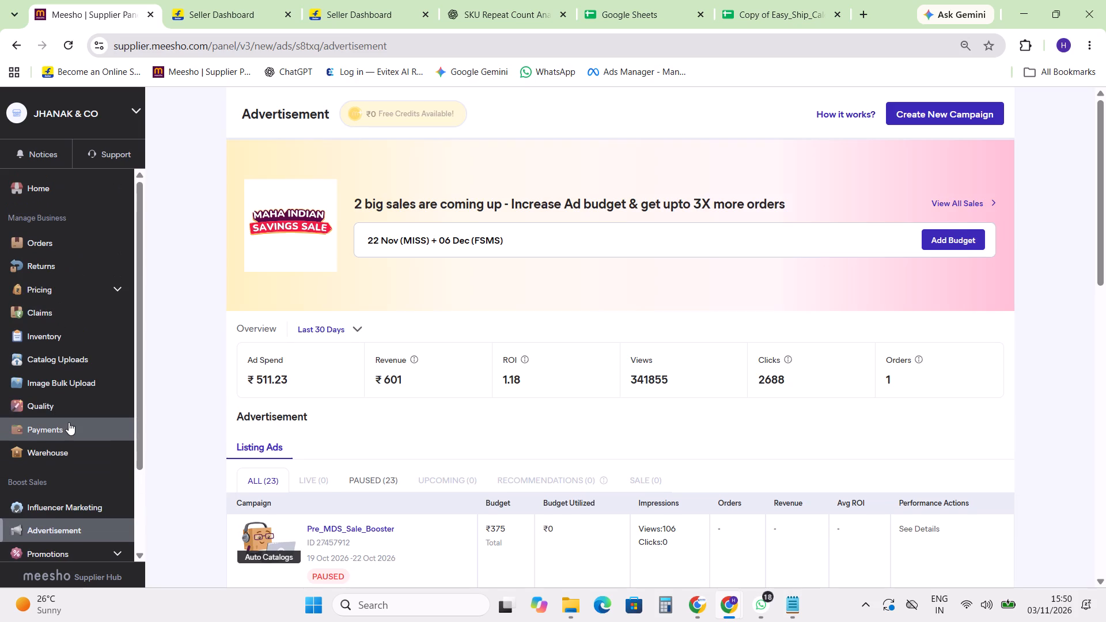
Add all eligible products to the BASE program of the 22-Nov Miss & 6-dec FSMS sale with a 9% bulk discount.
scroll(70, 423, "down", 3)
left_click(78, 442)
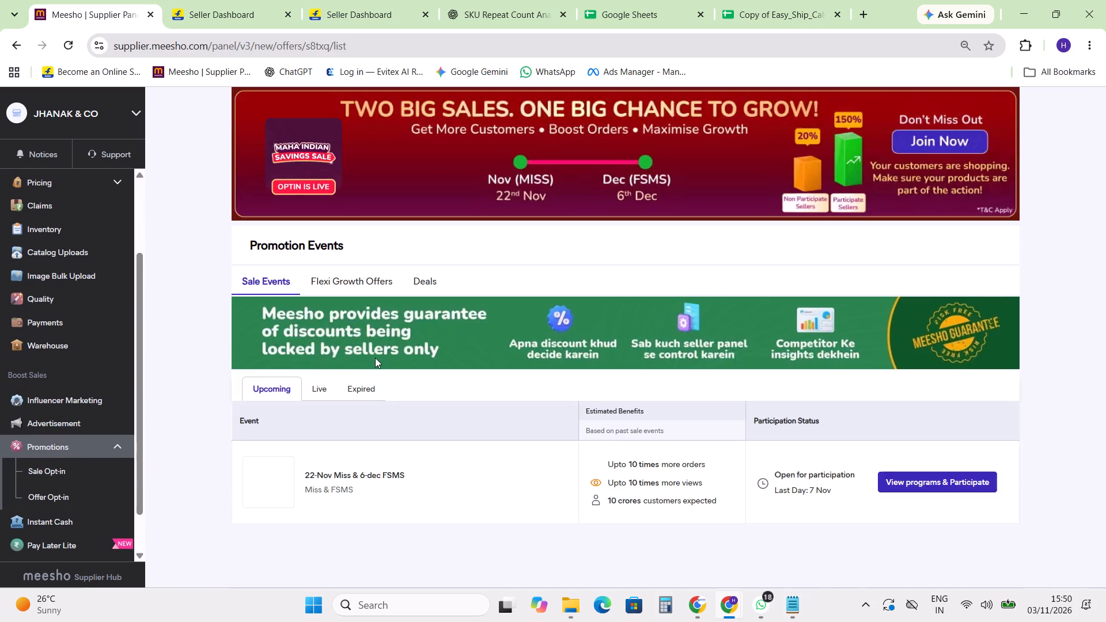
left_click(893, 484)
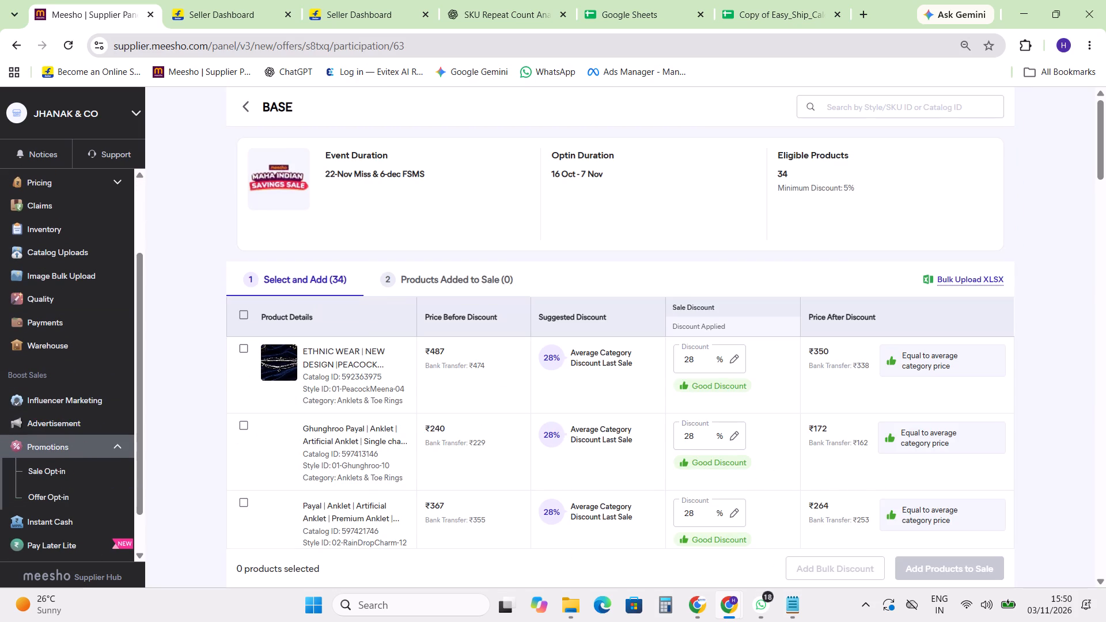
left_click(244, 314)
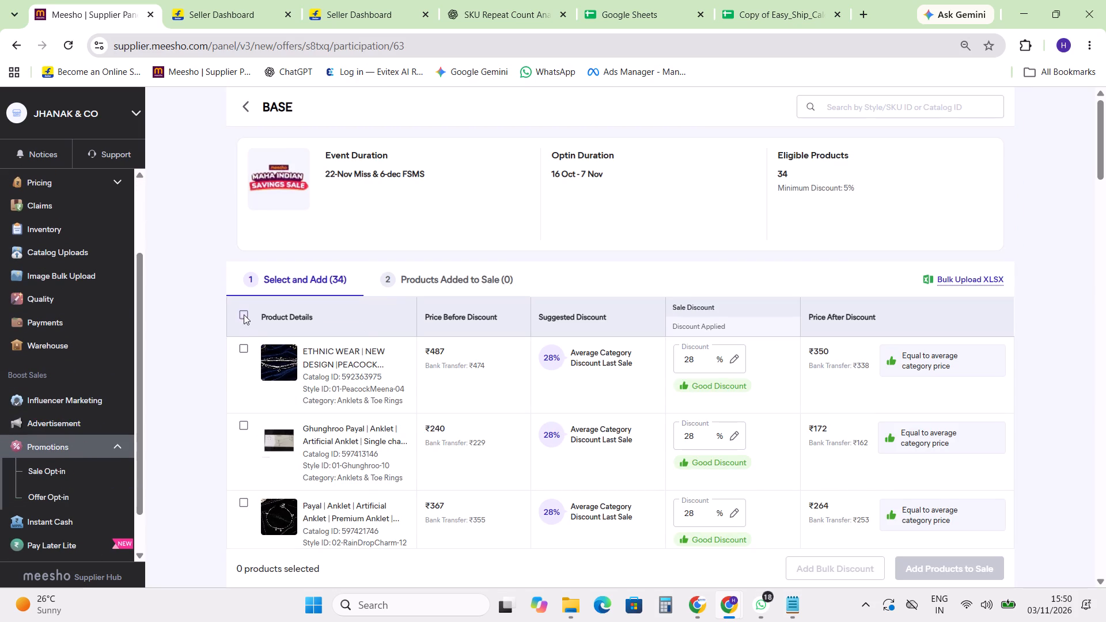
left_click(832, 571)
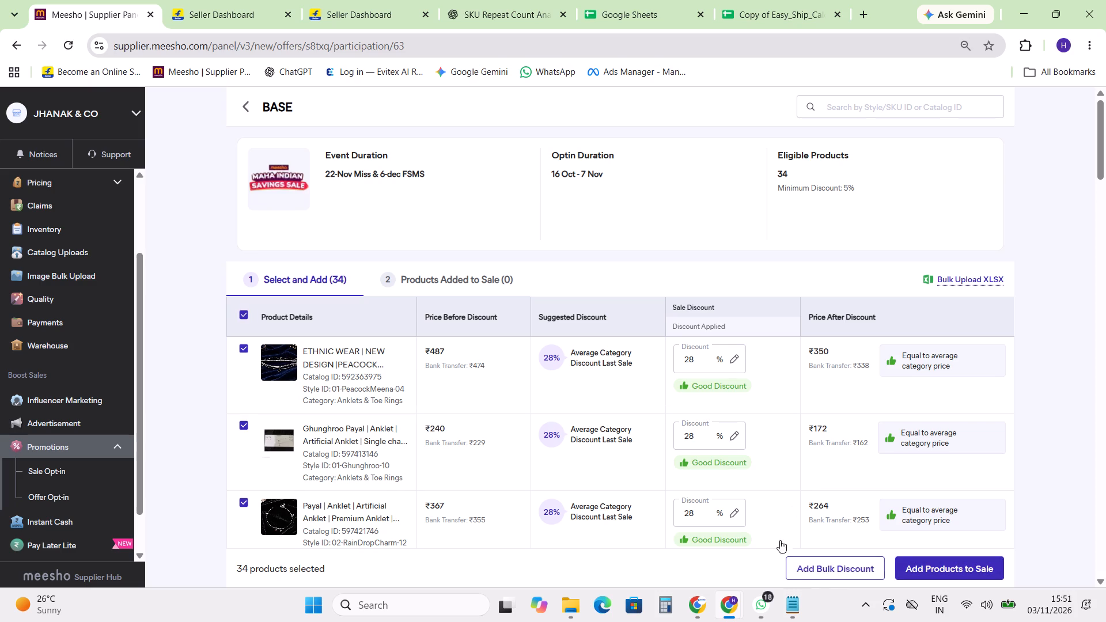
left_click(428, 328)
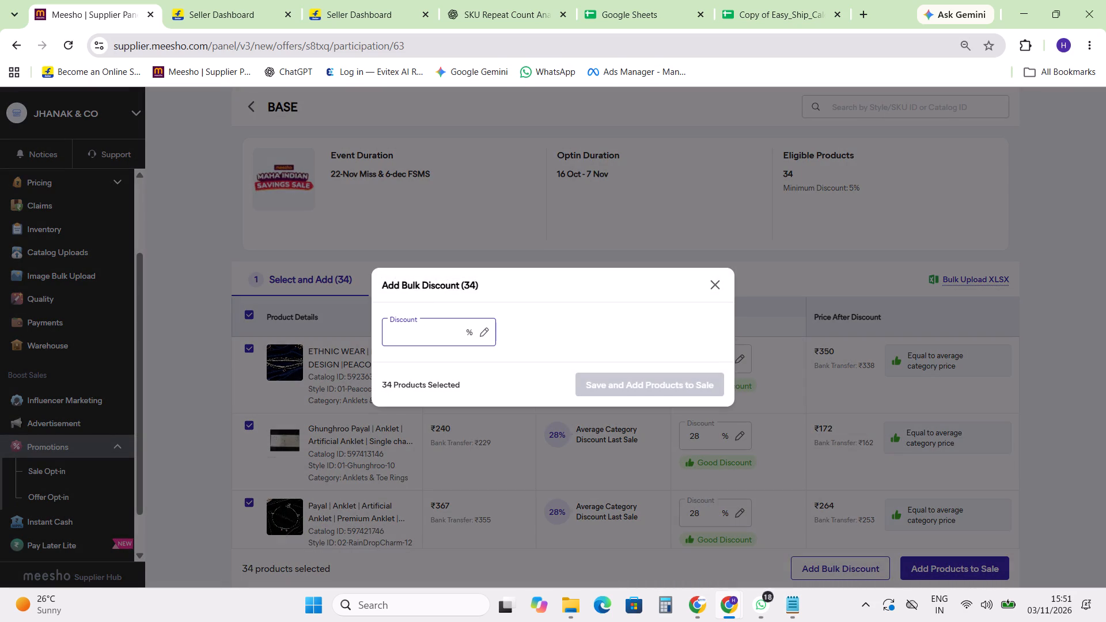
key("9")
left_click(602, 379)
left_click(683, 425)
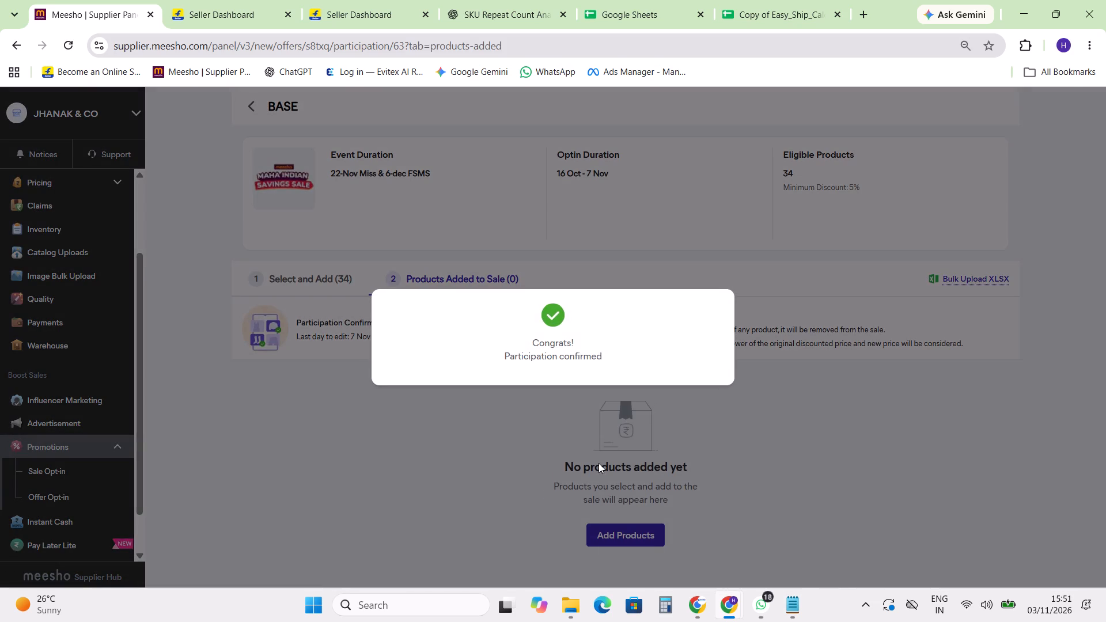
Reload the BASE participation page and check the products and discounts applied in the 22-Nov Miss & 6-dec FSMS sale.
left_click(596, 457)
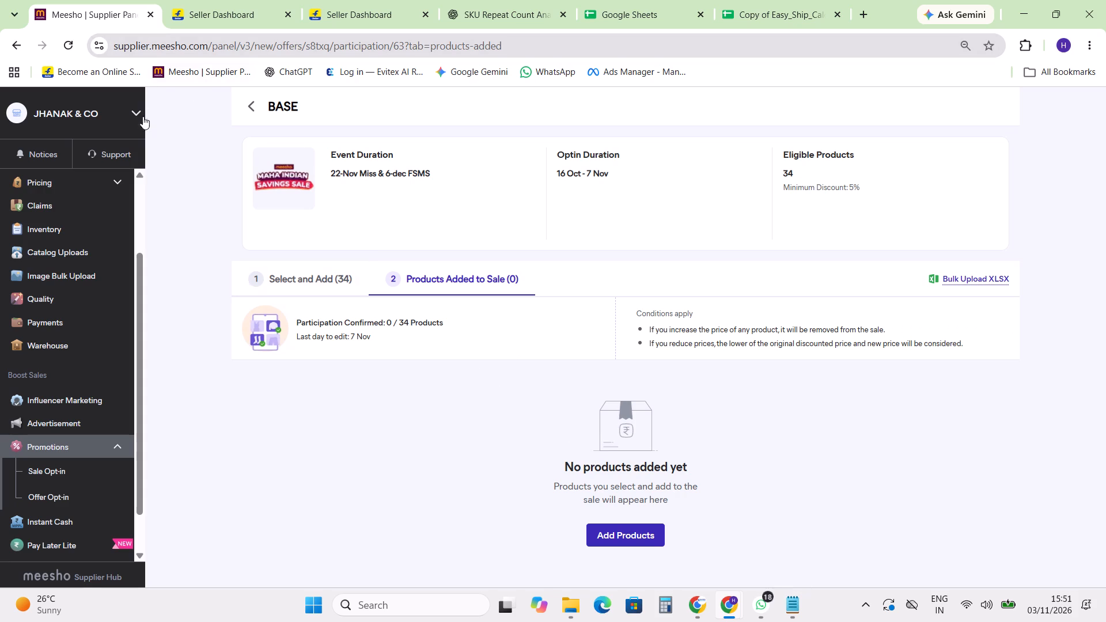
left_click(61, 43)
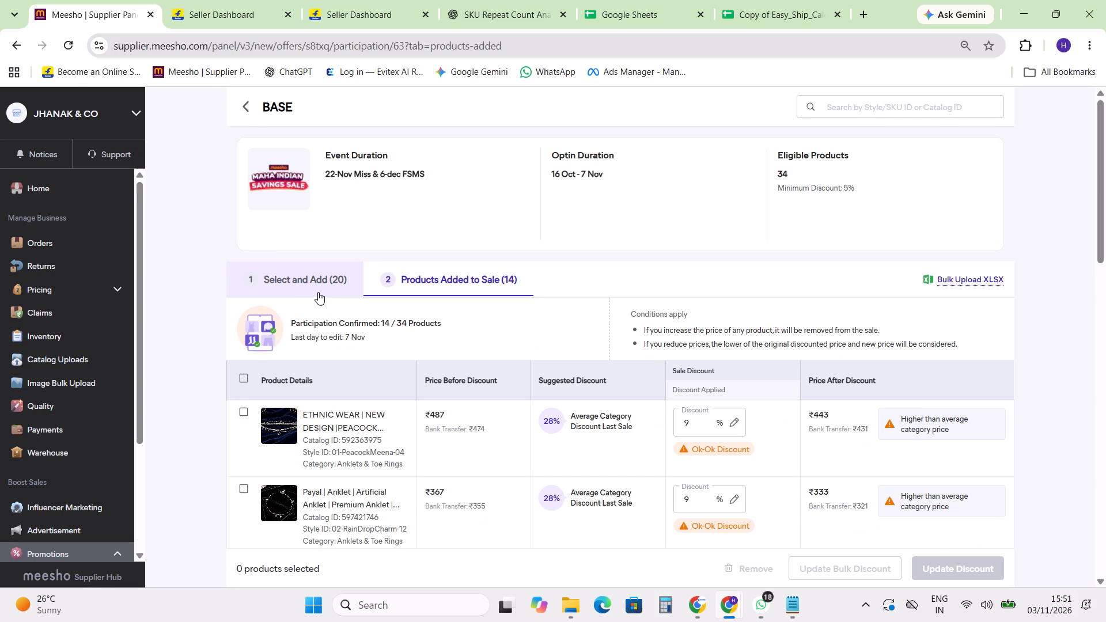
left_click(253, 108)
scroll(526, 387, "down", 1)
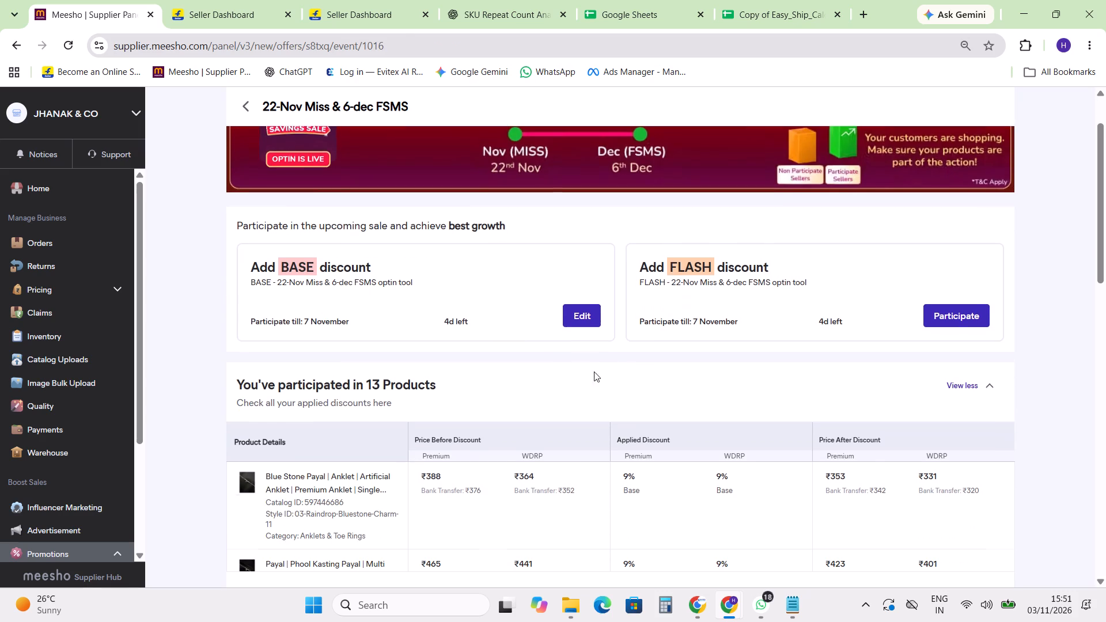
left_click(245, 110)
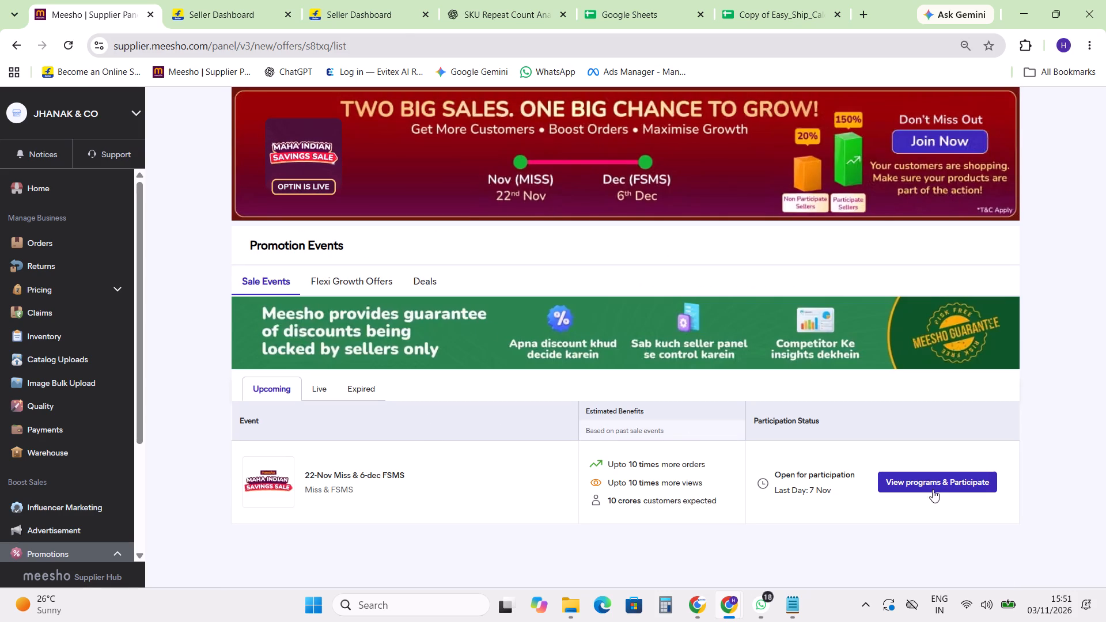
left_click(934, 489)
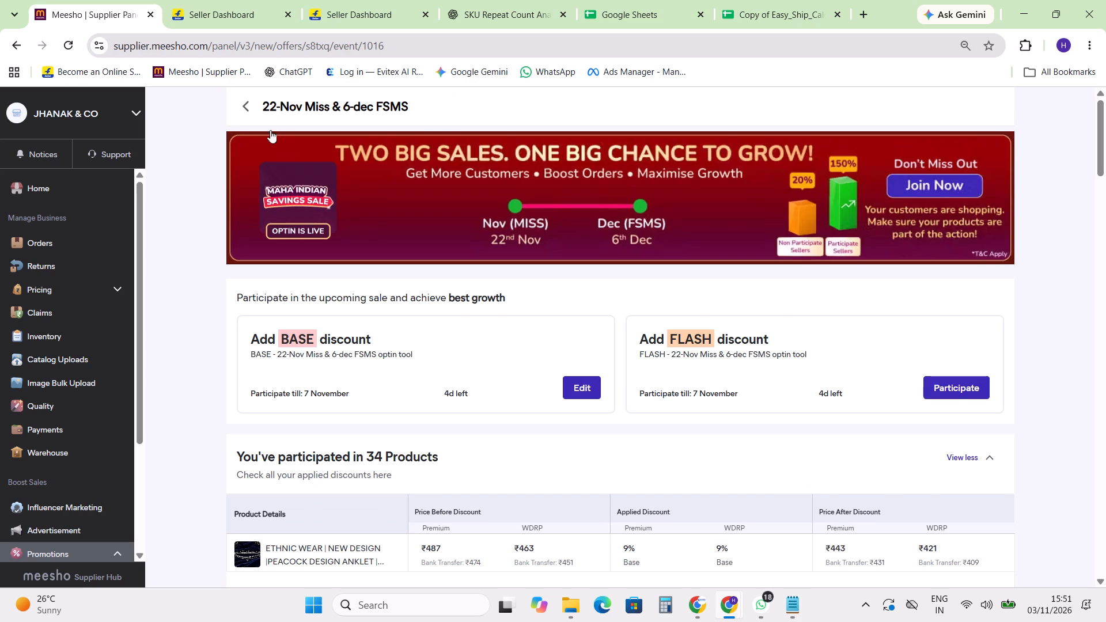
Return to the promotion events and look through the Flexi Growth Offers and Deals pages.
left_click(241, 103)
left_click(368, 279)
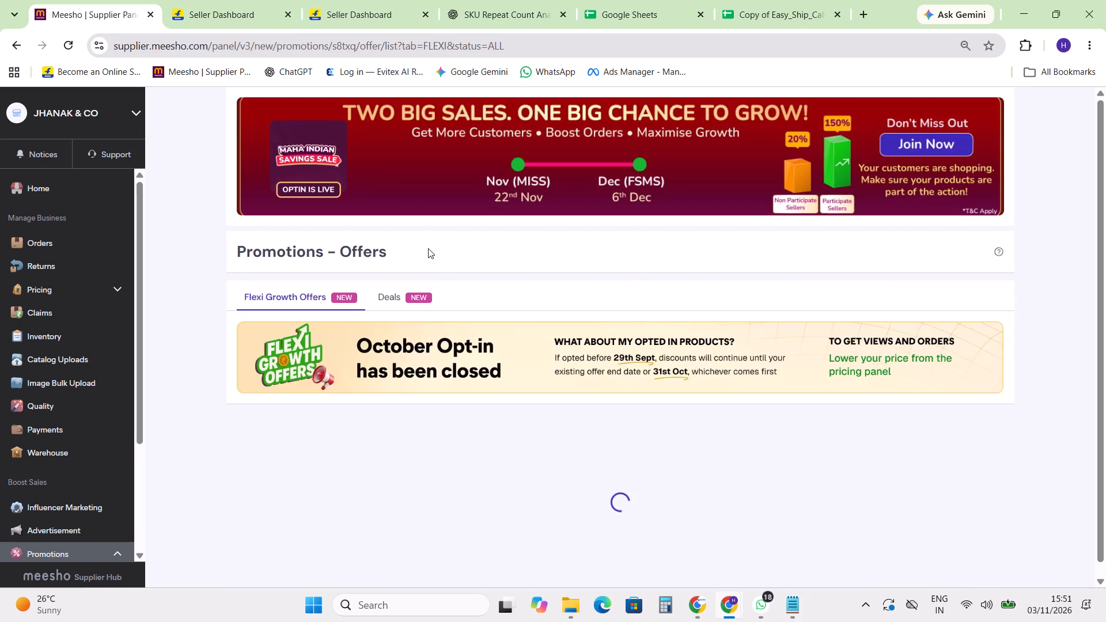
scroll(428, 248, "down", 5)
scroll(431, 275, "up", 3)
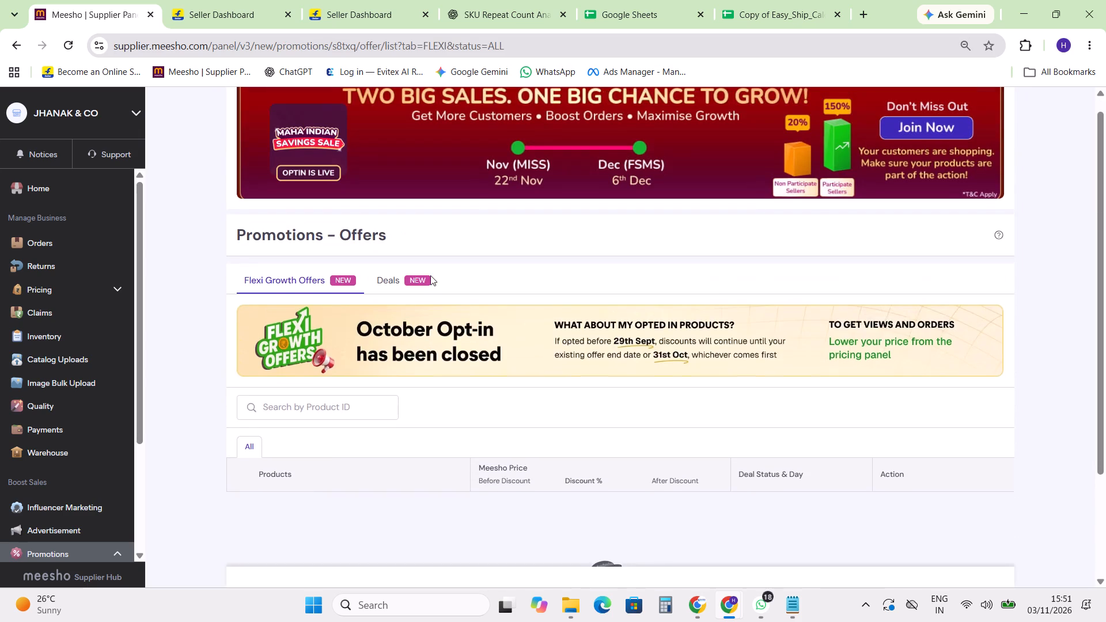
left_click(374, 303)
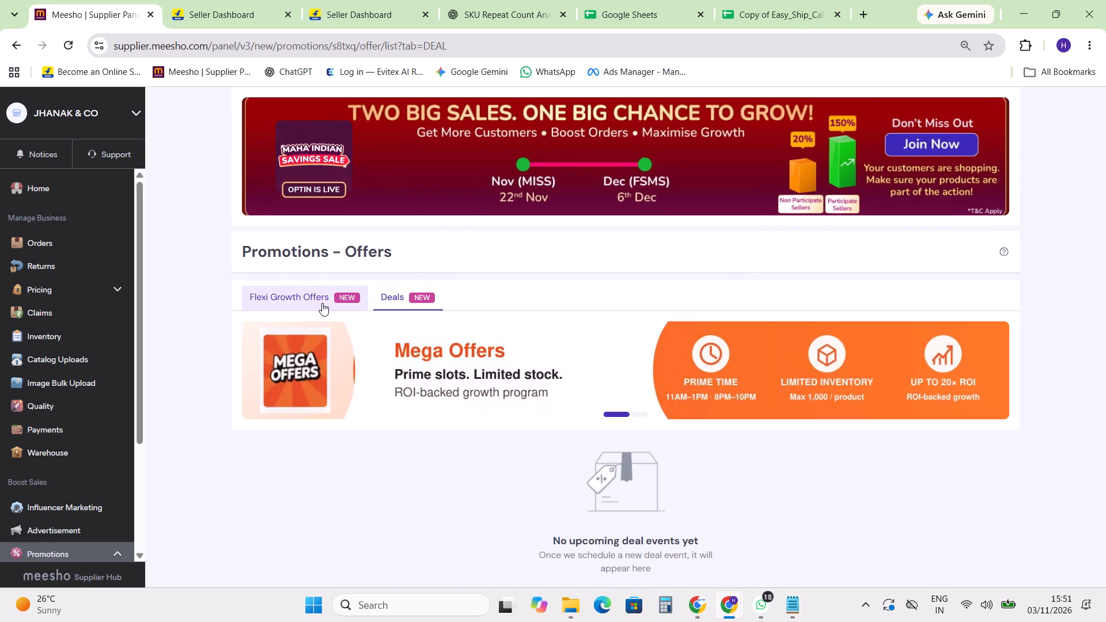
left_click(322, 303)
Open the JHANAK & CO account options.
left_click(136, 113)
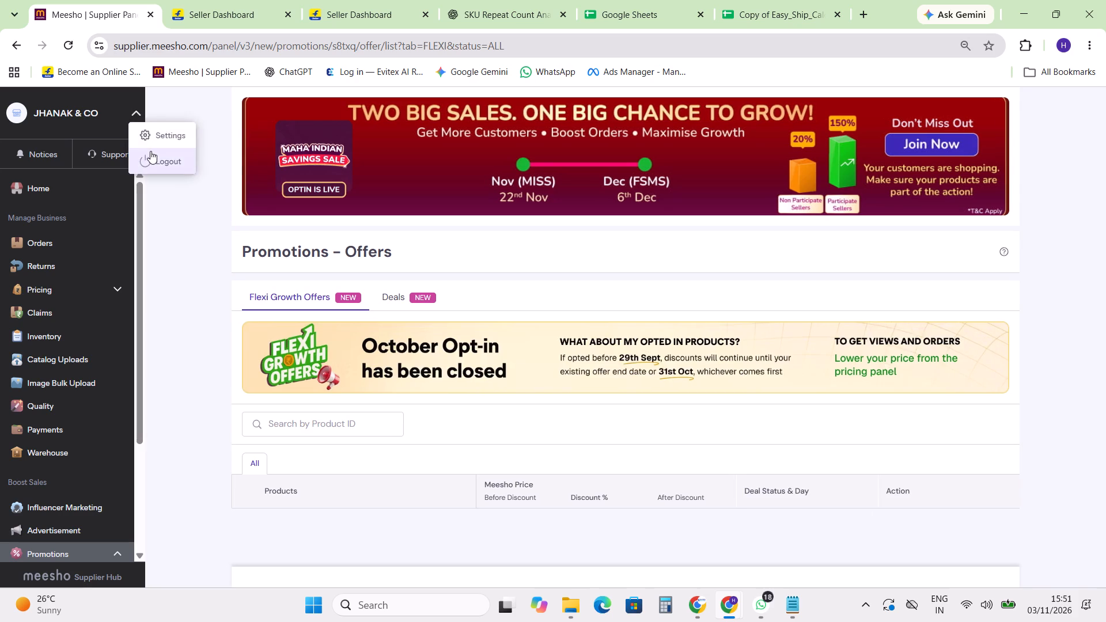
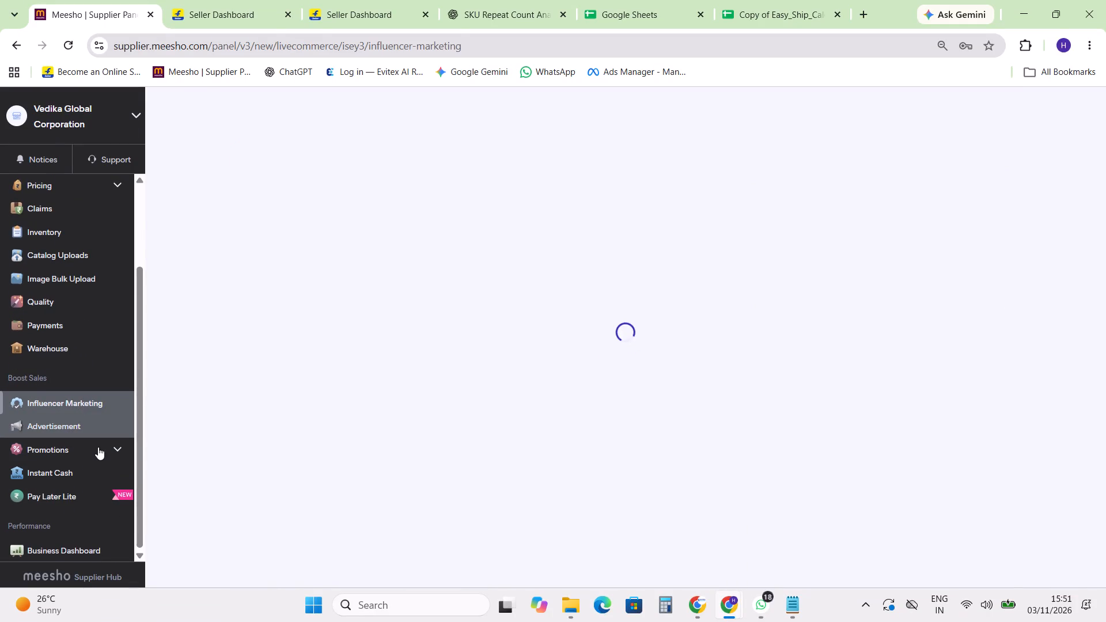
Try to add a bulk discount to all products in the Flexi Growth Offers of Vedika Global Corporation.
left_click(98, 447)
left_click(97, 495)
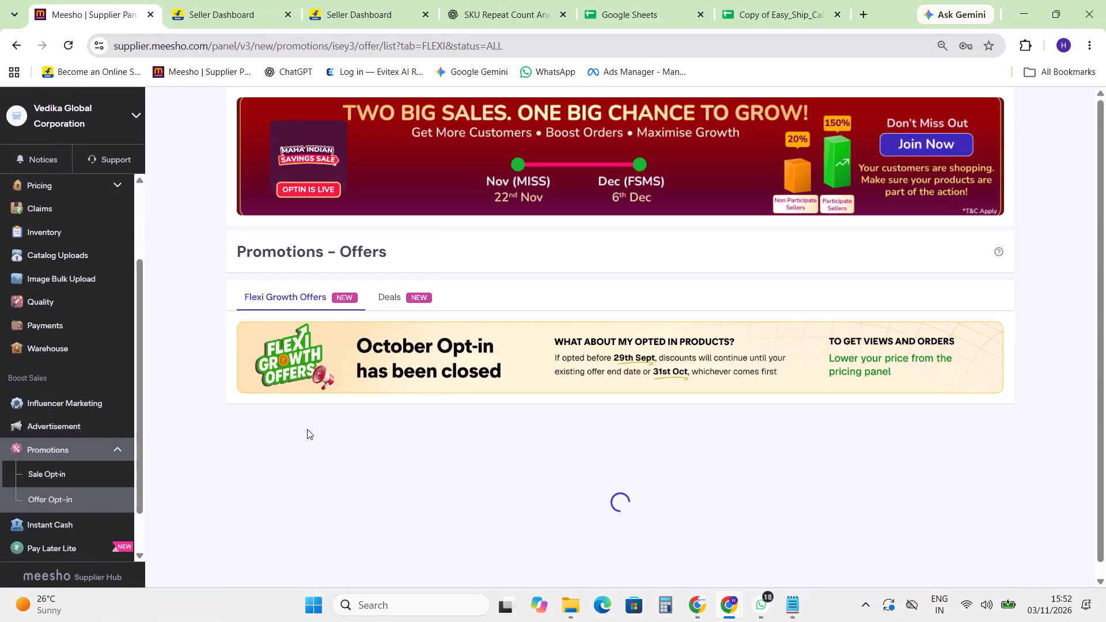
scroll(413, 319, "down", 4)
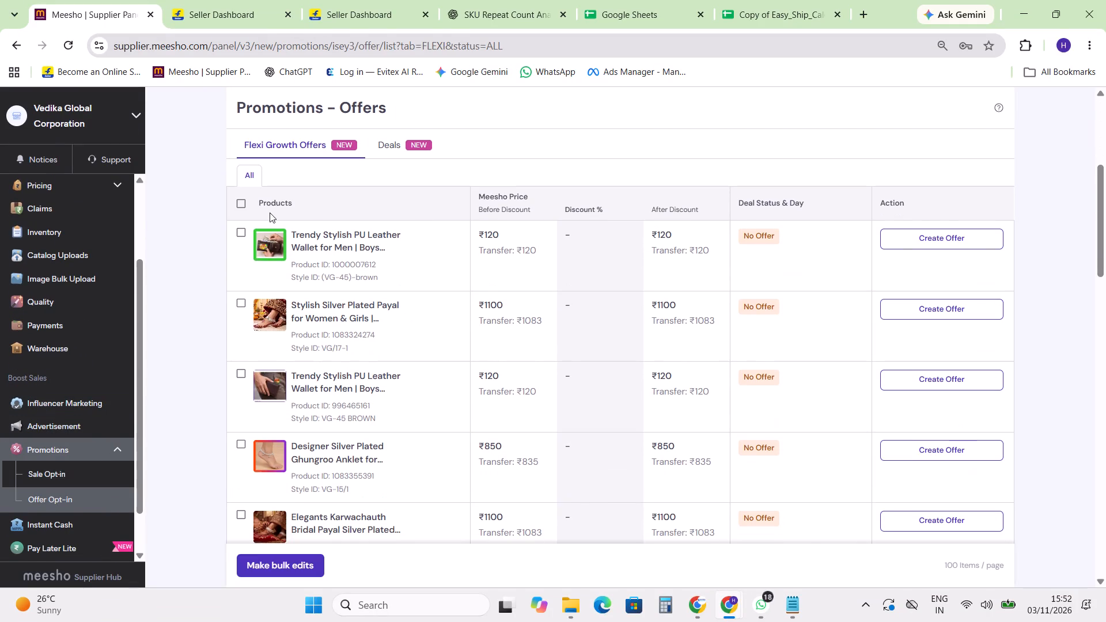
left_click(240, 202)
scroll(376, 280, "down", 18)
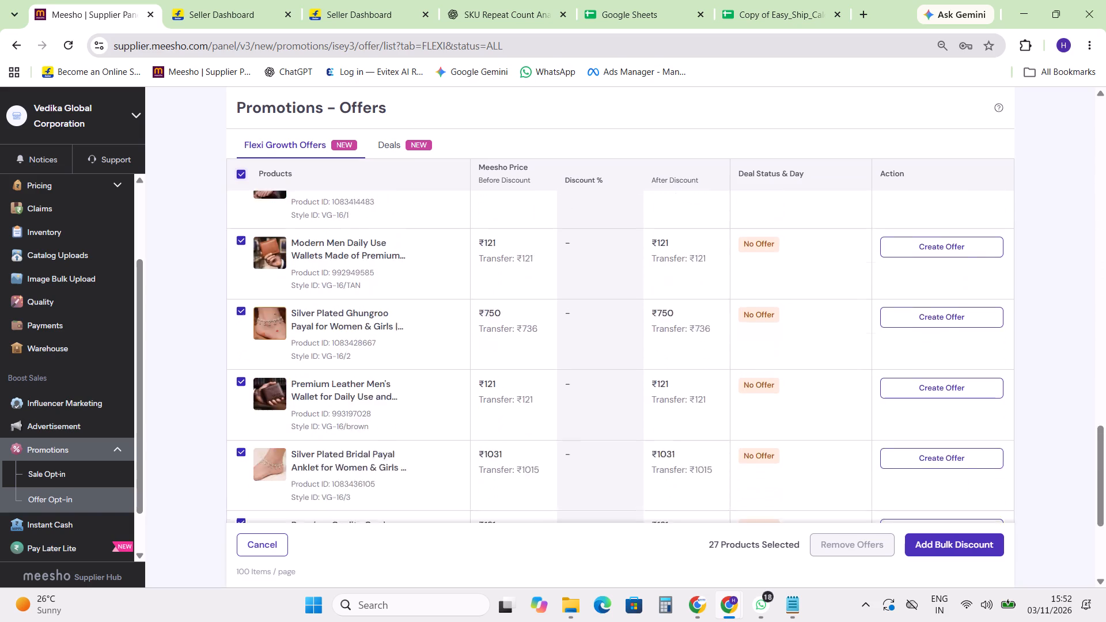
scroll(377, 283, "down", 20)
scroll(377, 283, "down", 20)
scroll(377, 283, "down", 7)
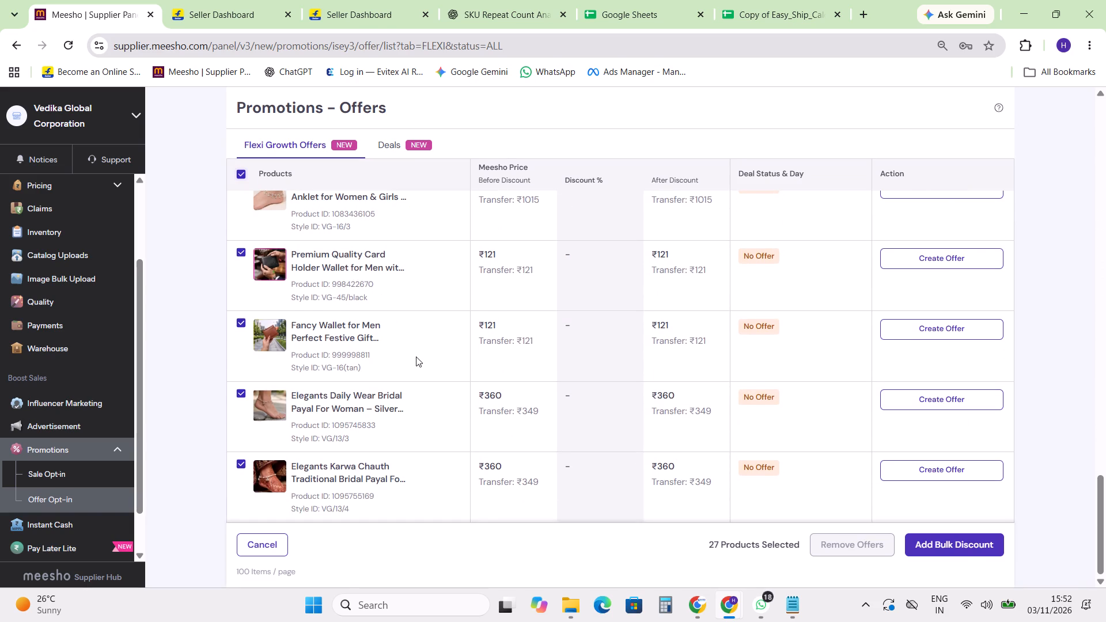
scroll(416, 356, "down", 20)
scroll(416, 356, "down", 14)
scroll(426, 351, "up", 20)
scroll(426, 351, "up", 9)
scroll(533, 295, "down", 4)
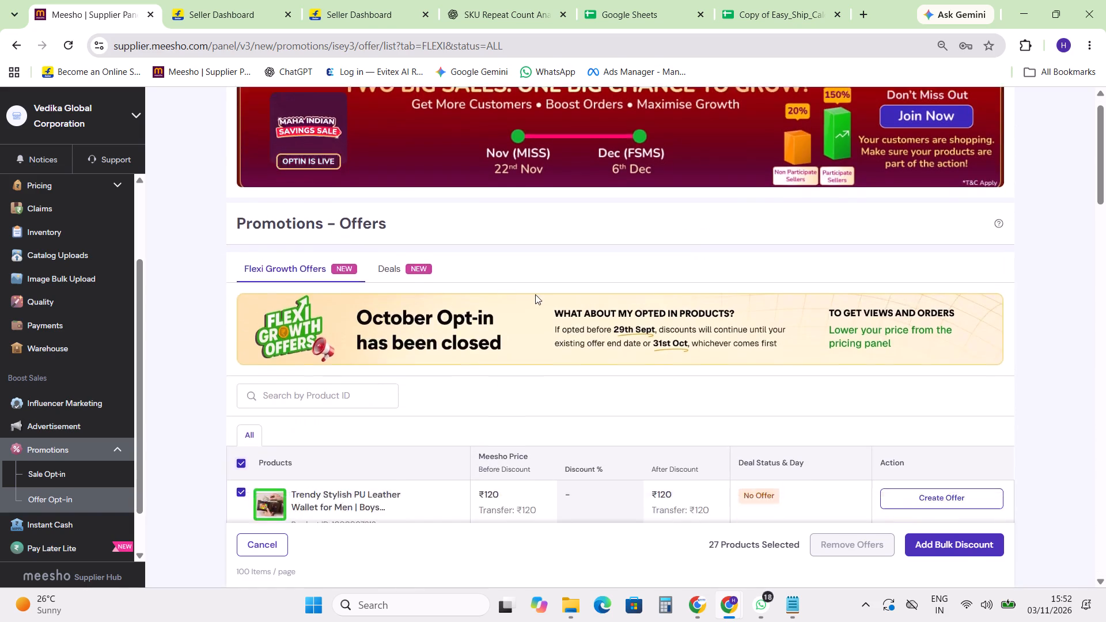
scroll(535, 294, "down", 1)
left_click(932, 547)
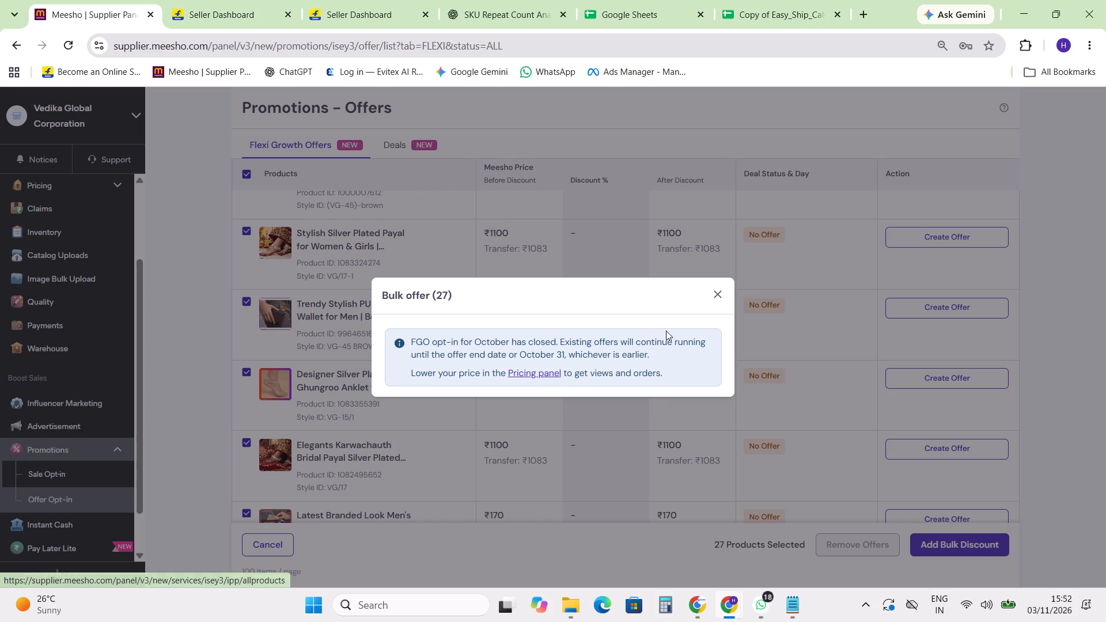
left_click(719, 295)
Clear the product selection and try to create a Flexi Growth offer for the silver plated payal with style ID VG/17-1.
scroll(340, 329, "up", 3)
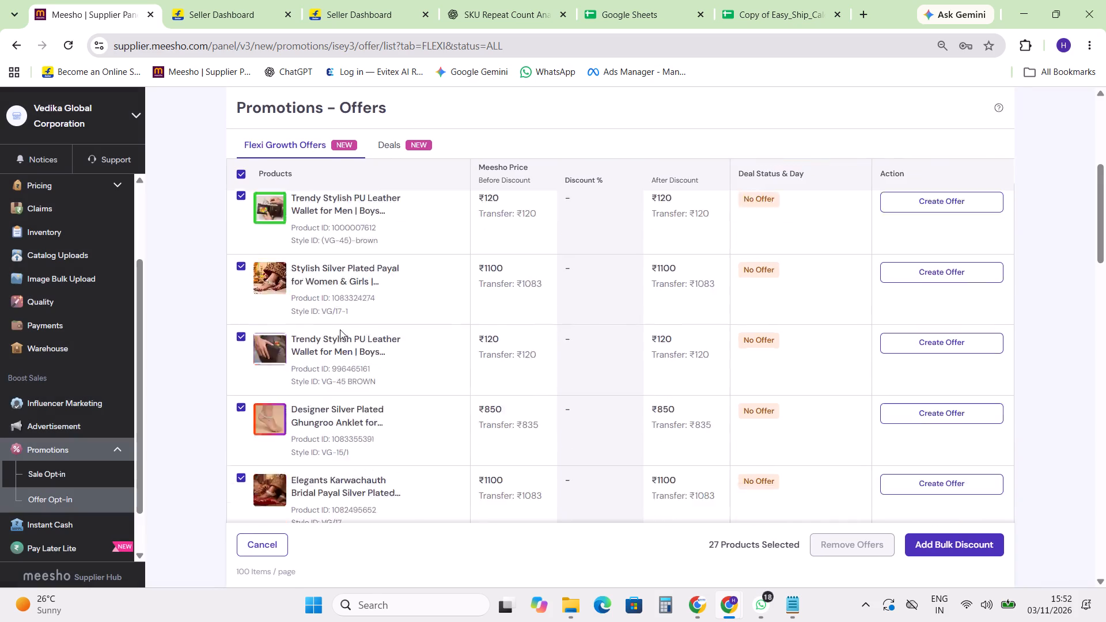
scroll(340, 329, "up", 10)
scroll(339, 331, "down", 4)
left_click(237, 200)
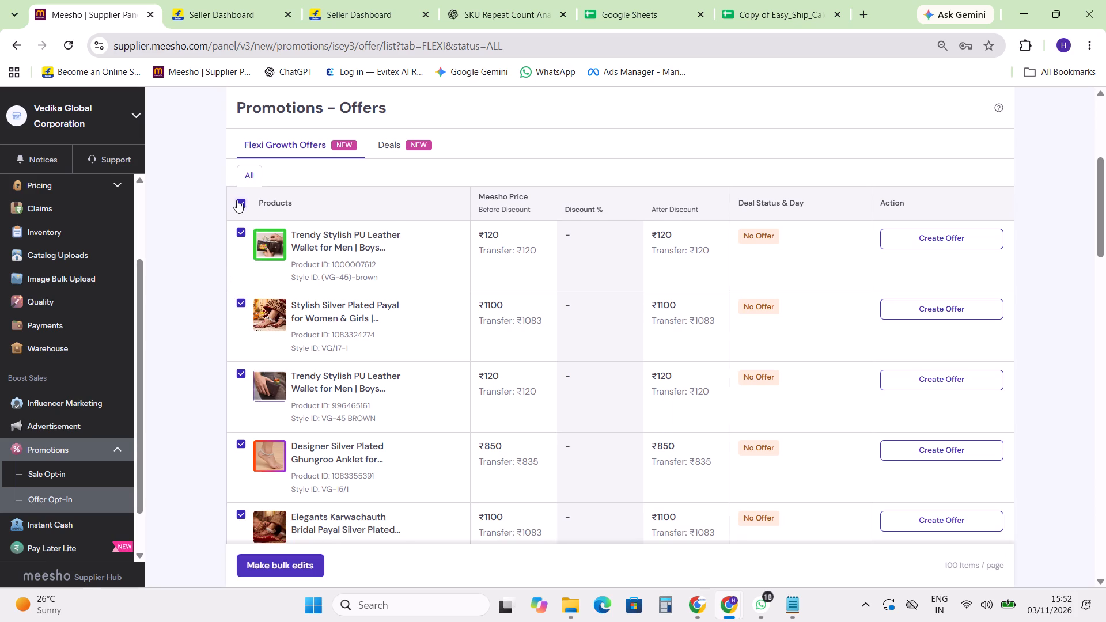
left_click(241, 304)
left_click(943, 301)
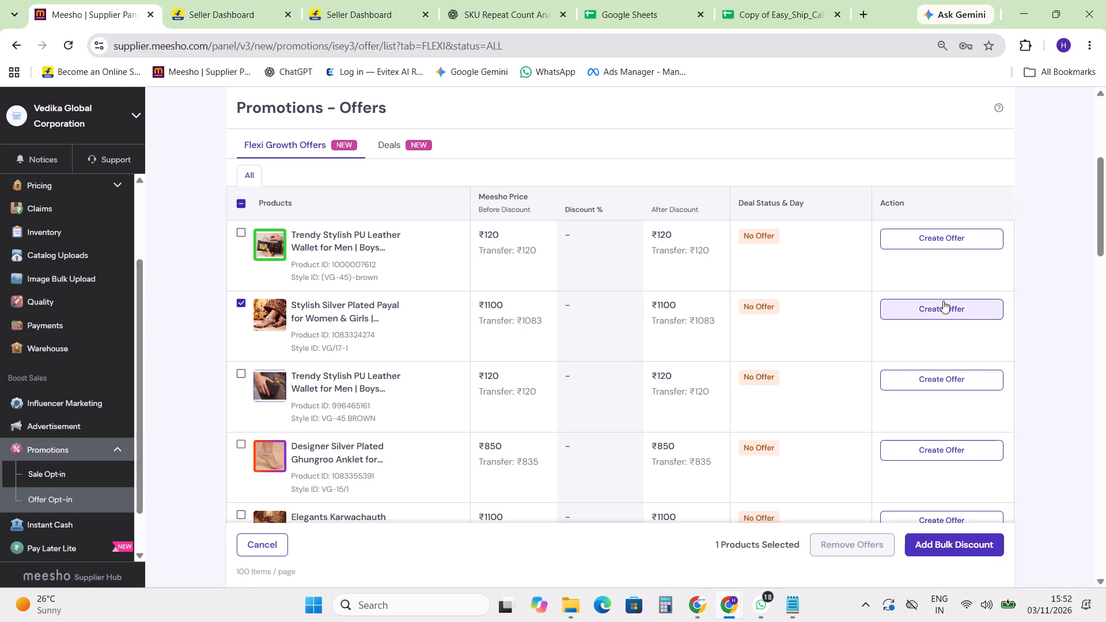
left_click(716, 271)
Check the orders that are ready to ship.
scroll(51, 312, "up", 3)
left_click(54, 253)
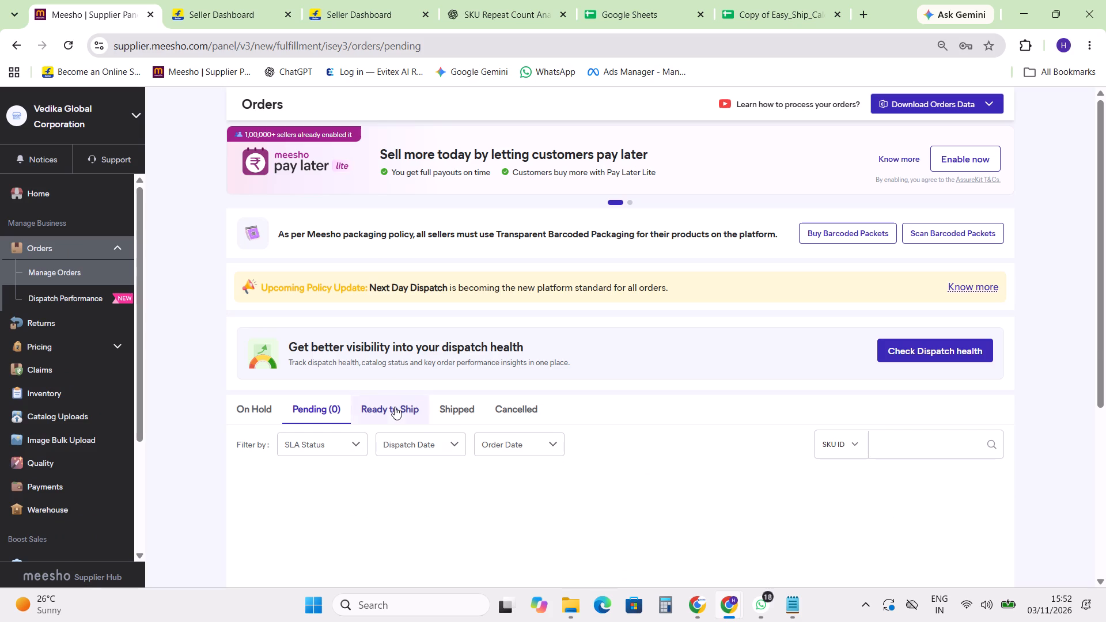
left_click(395, 407)
scroll(429, 289, "down", 6)
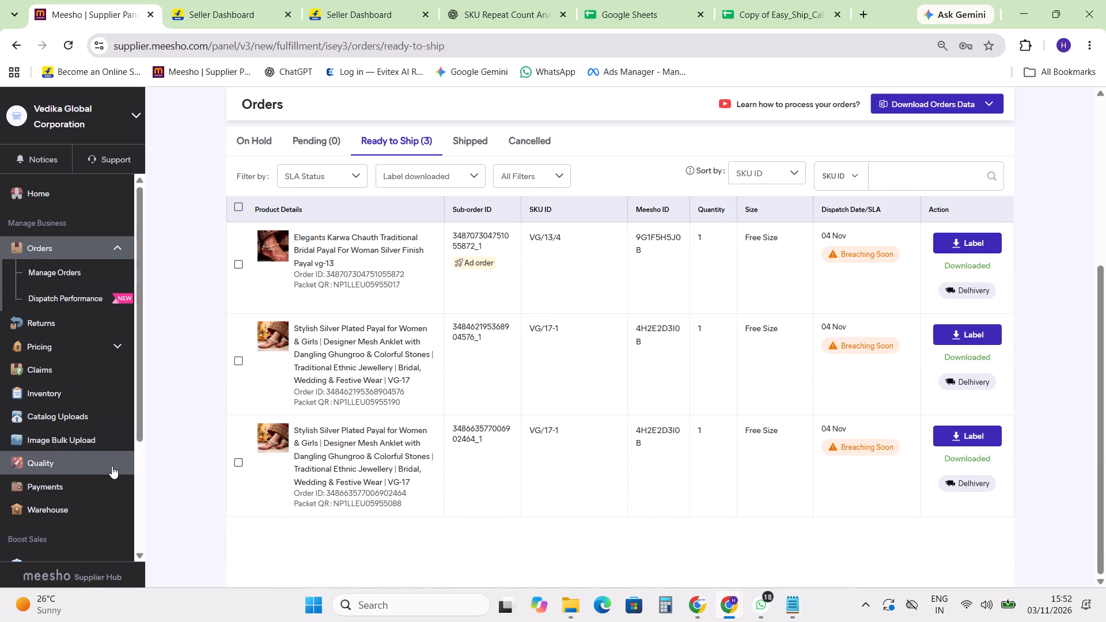
Review the live ad campaign's catalogs and its performance for the last 7 days, last 3 days, yesterday and today.
scroll(112, 466, "down", 2)
left_click(89, 442)
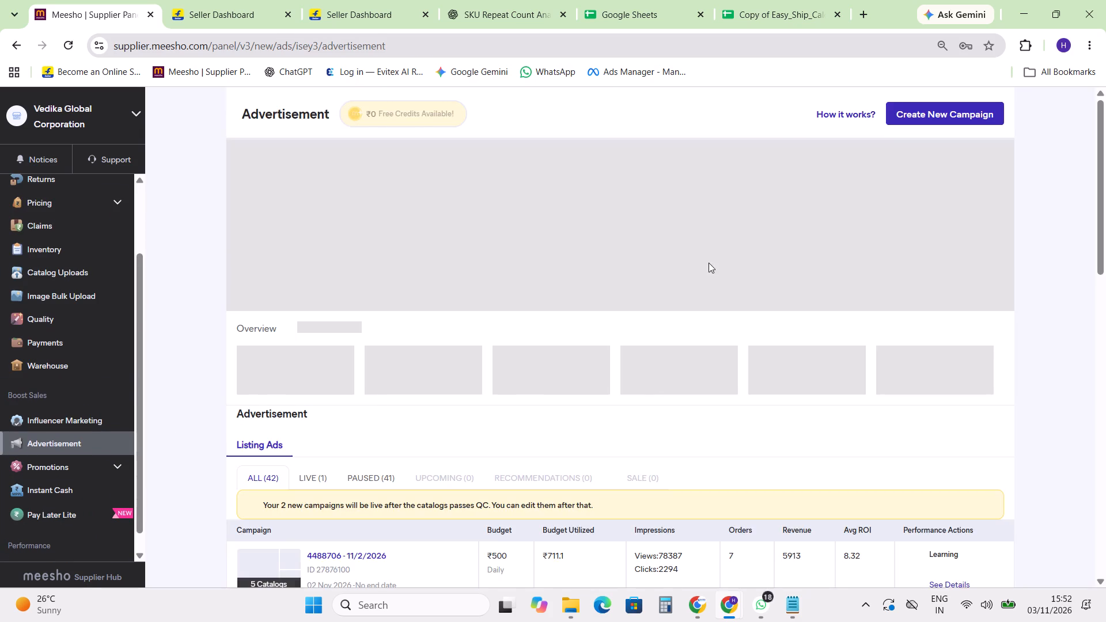
scroll(709, 263, "down", 4)
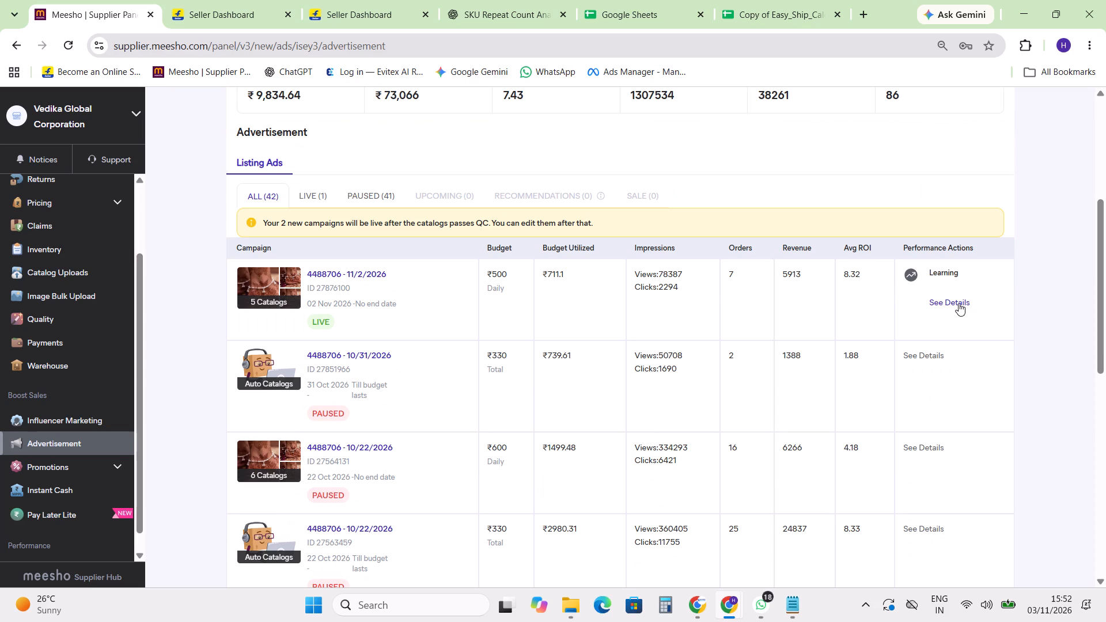
left_click(959, 302)
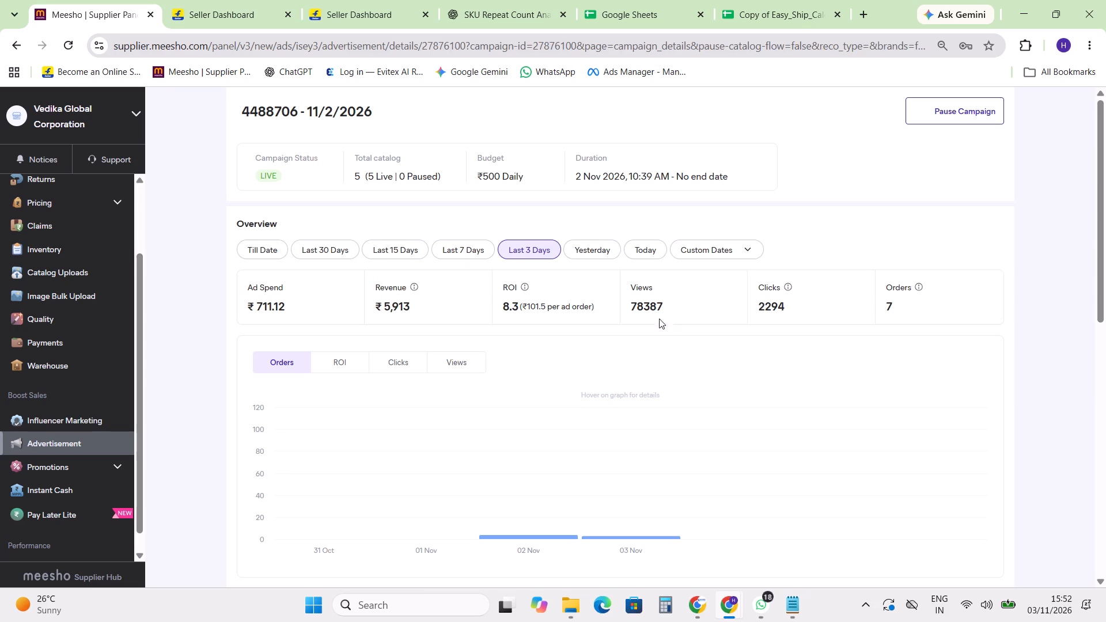
left_click(454, 248)
scroll(742, 270, "down", 8)
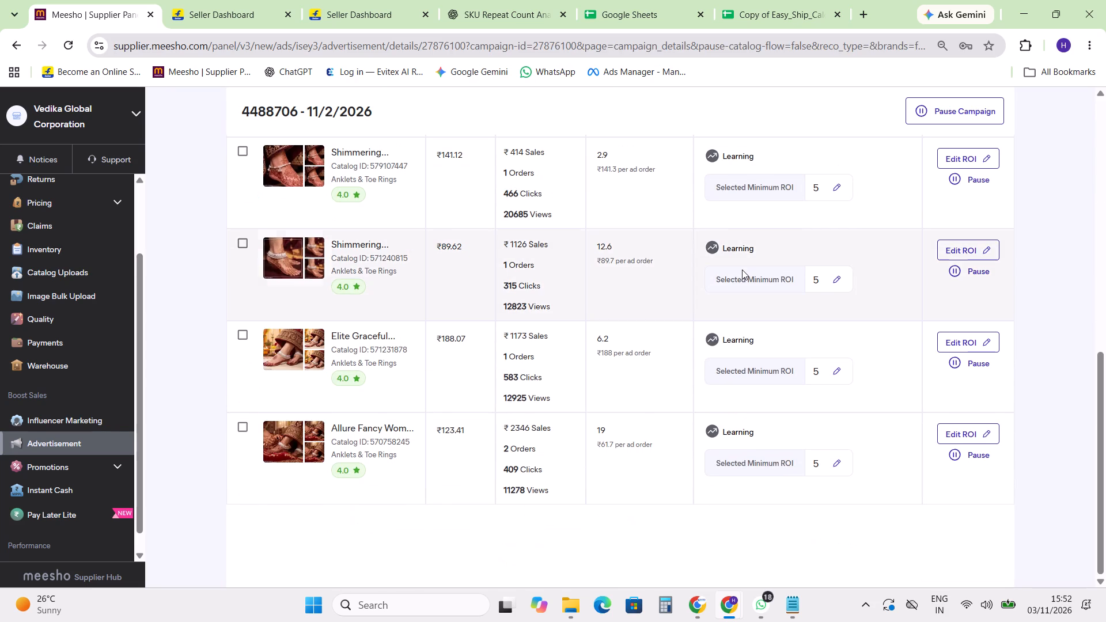
scroll(730, 312, "up", 2)
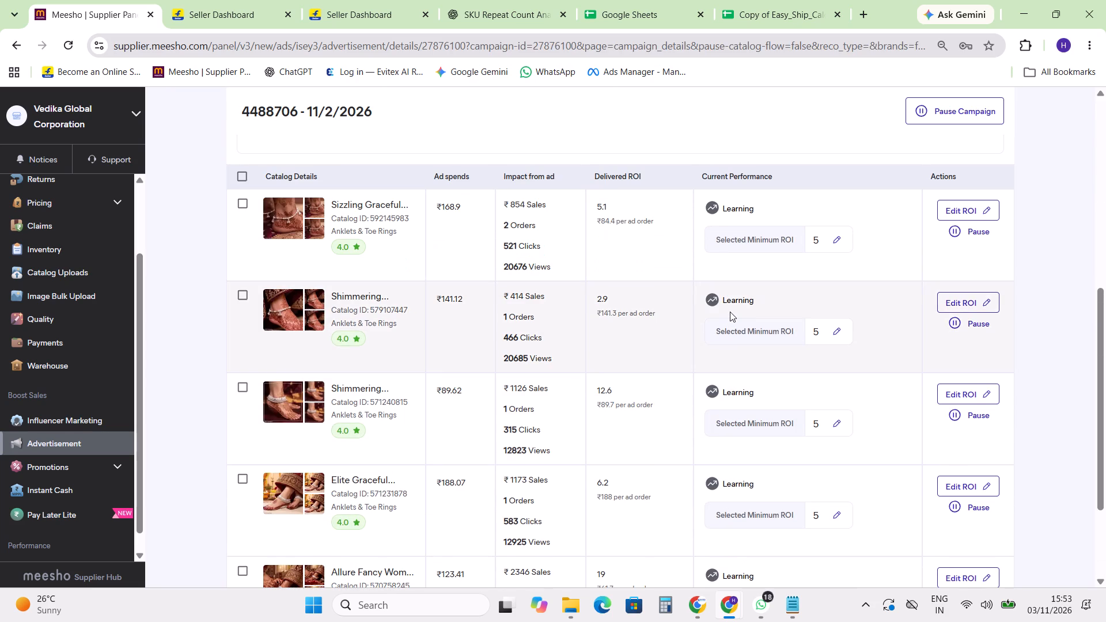
scroll(730, 312, "down", 2)
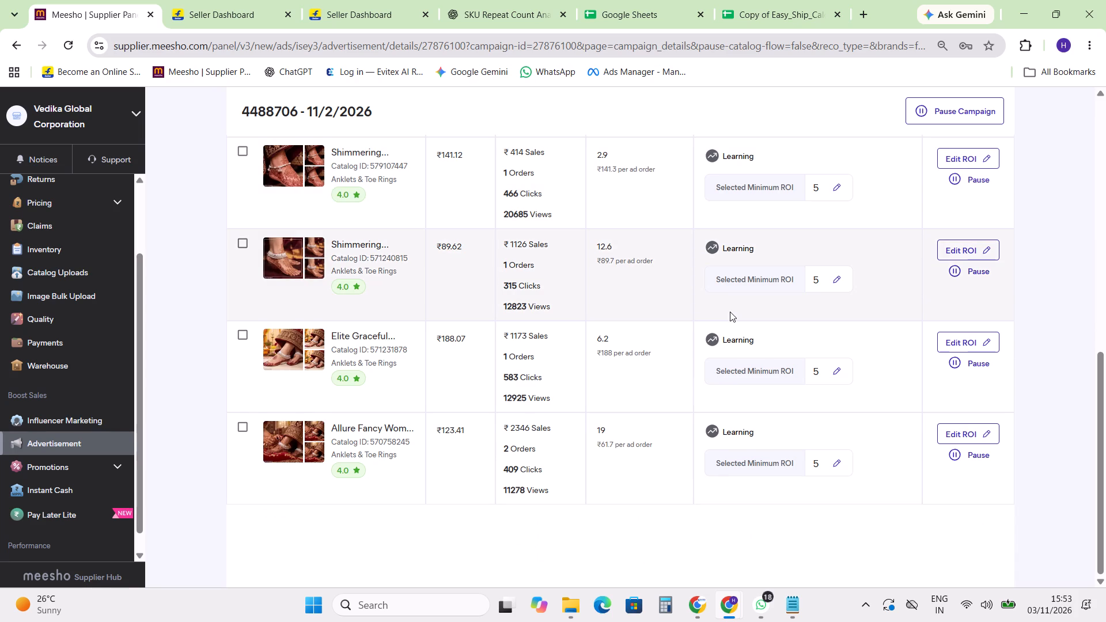
scroll(730, 312, "up", 10)
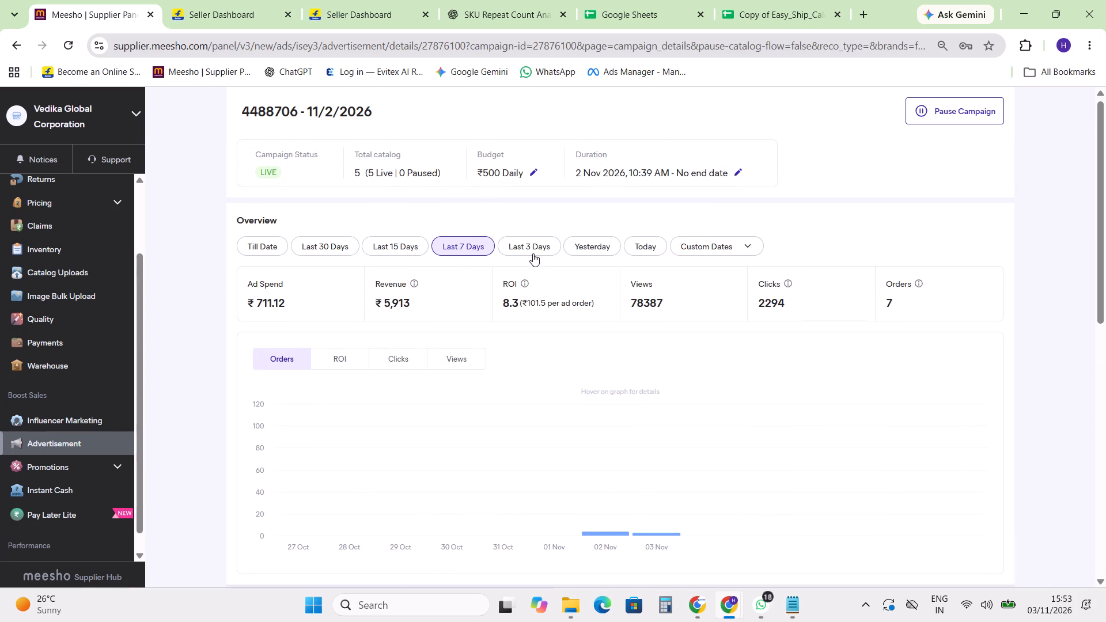
left_click(532, 252)
left_click(579, 249)
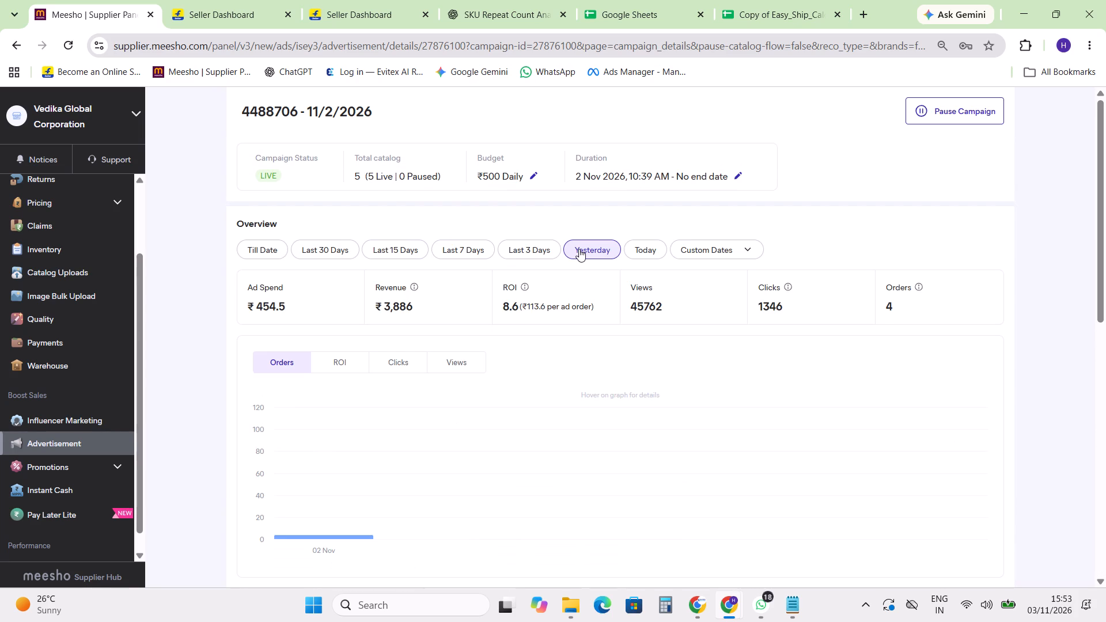
left_click(635, 250)
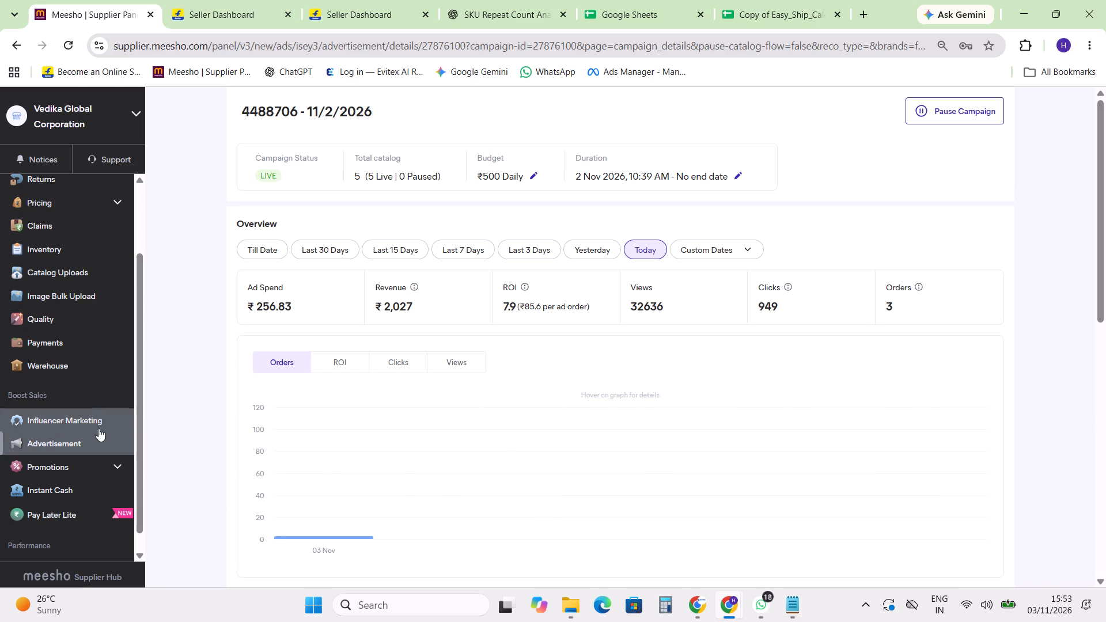
Return to the advertisement overview and look over the campaign list.
left_click(93, 443)
scroll(414, 376, "up", 4)
scroll(418, 371, "down", 3)
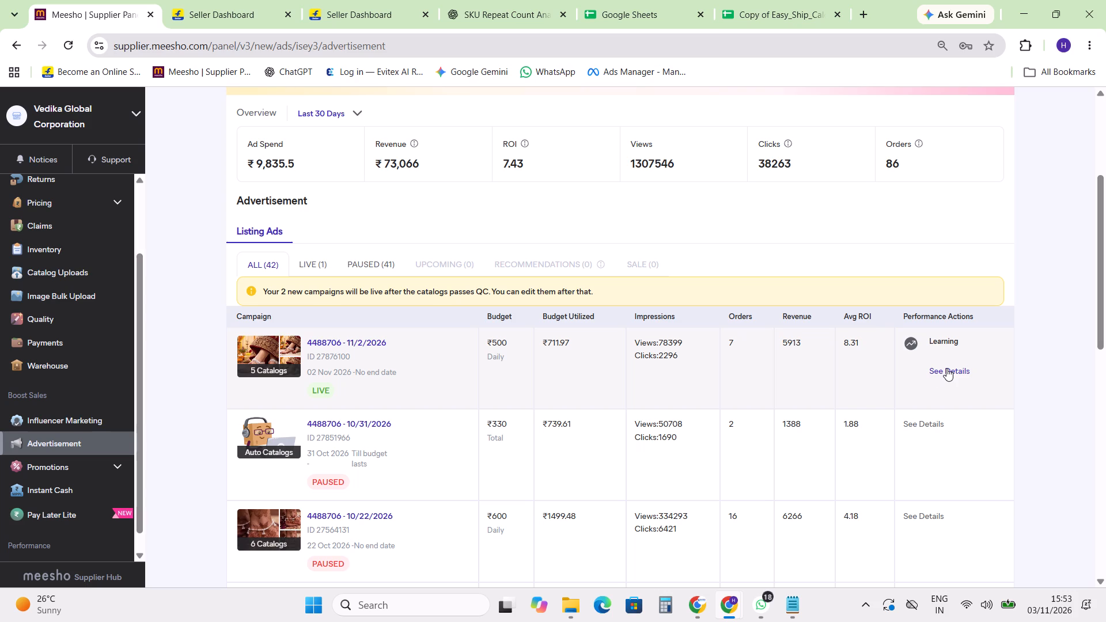
Open the inventory and look through the active catalogs.
scroll(51, 369, "up", 3)
left_click(64, 250)
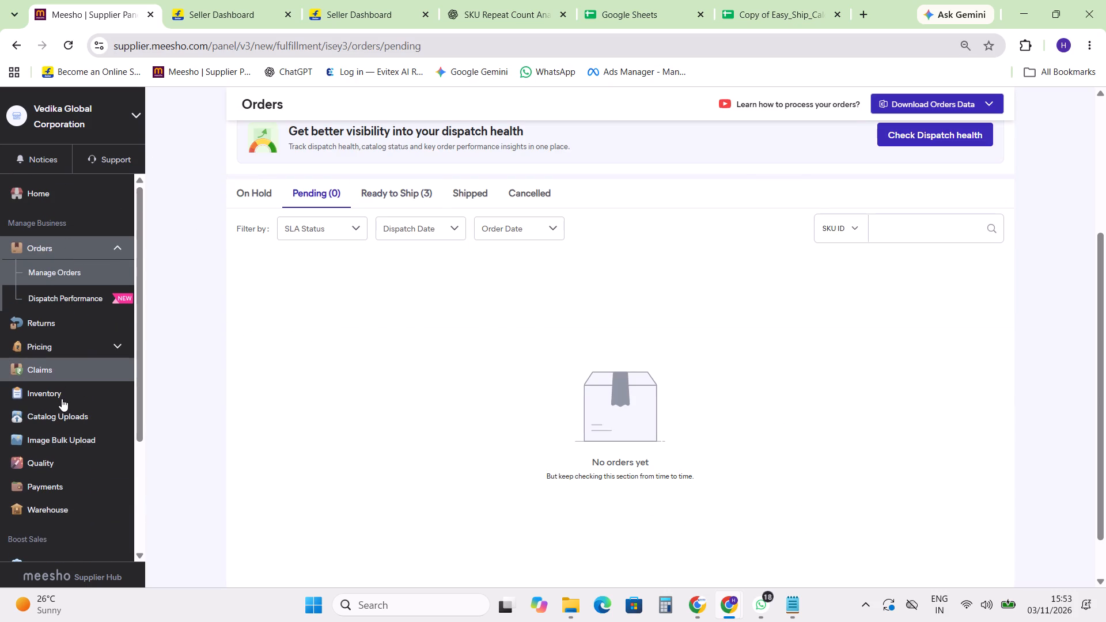
left_click(62, 399)
scroll(313, 373, "down", 4)
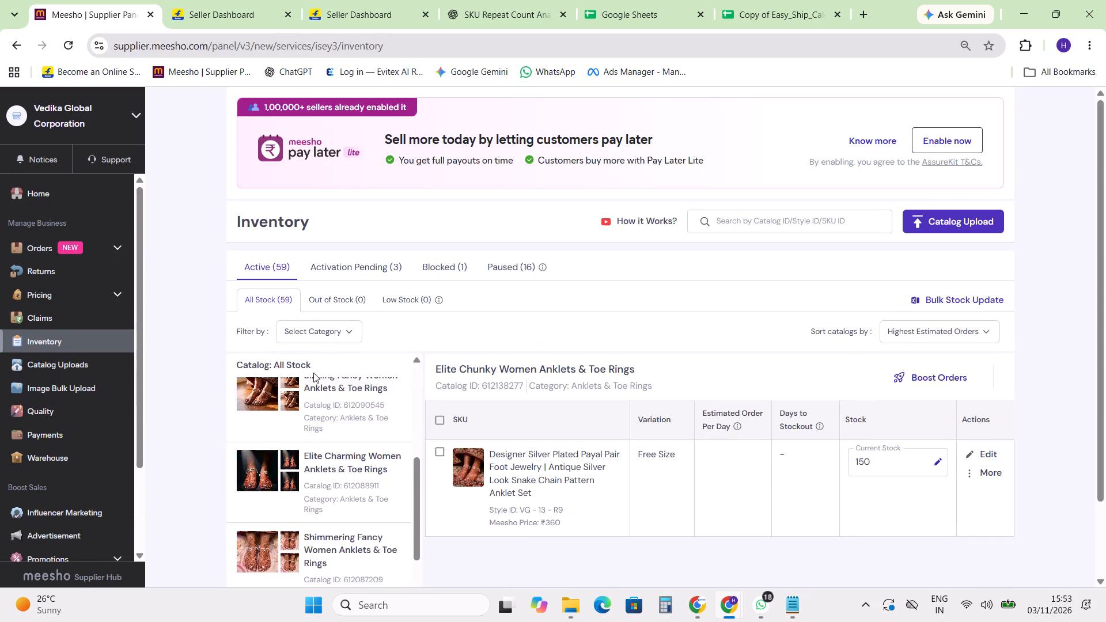
scroll(313, 373, "down", 20)
scroll(313, 373, "down", 8)
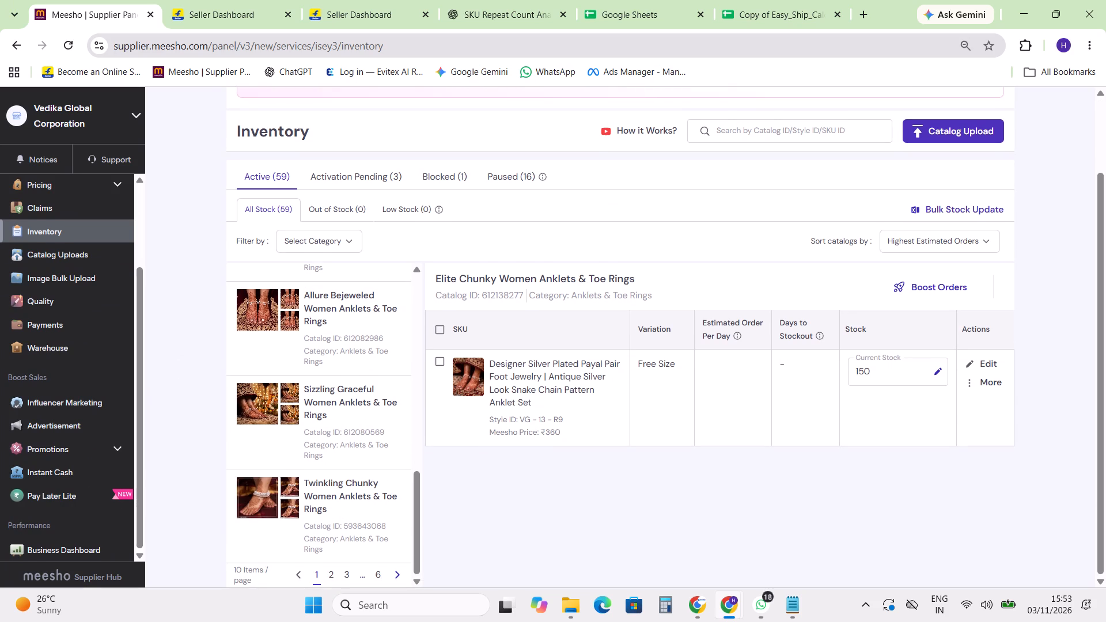
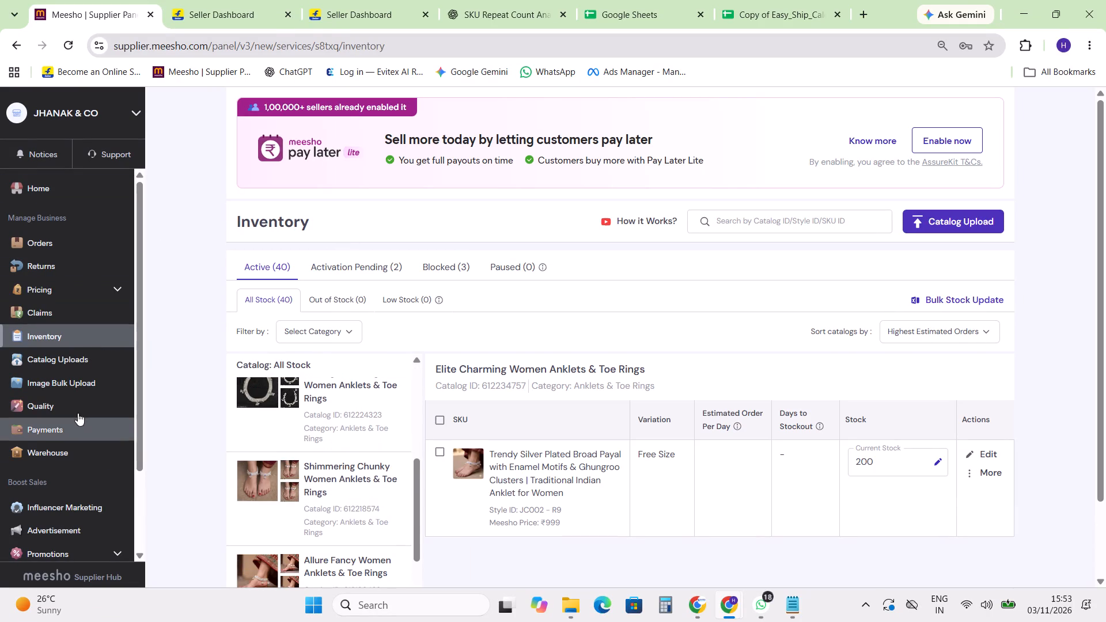
Open the single catalog uploads and review the uploaded catalogs' creation dates and QC statuses.
left_click(75, 359)
left_click(373, 369)
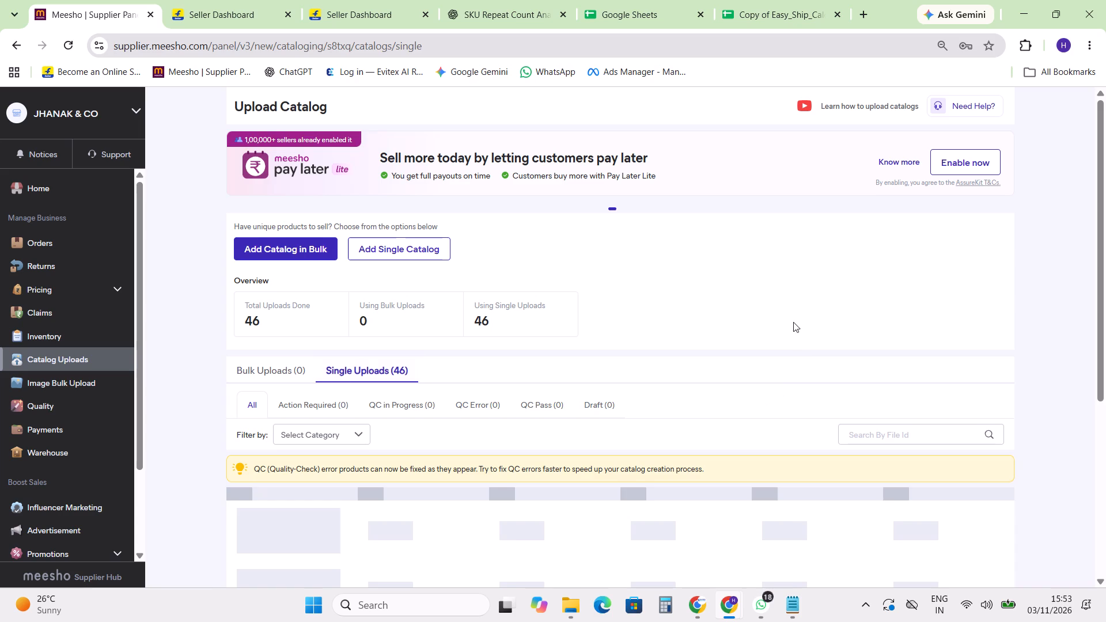
scroll(766, 281, "down", 4)
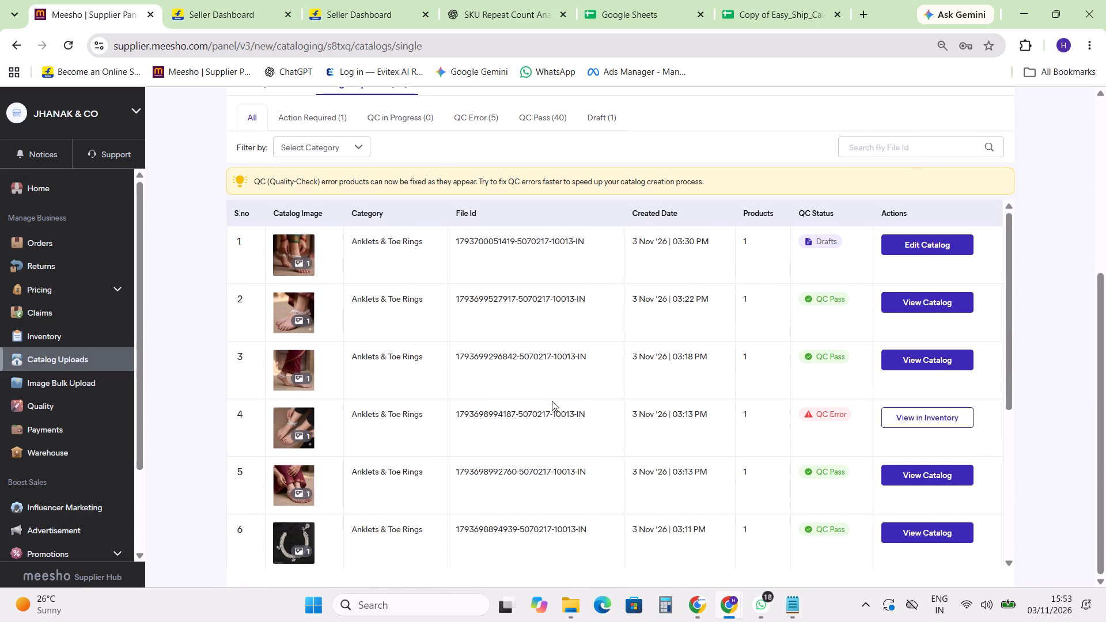
scroll(561, 378, "down", 11)
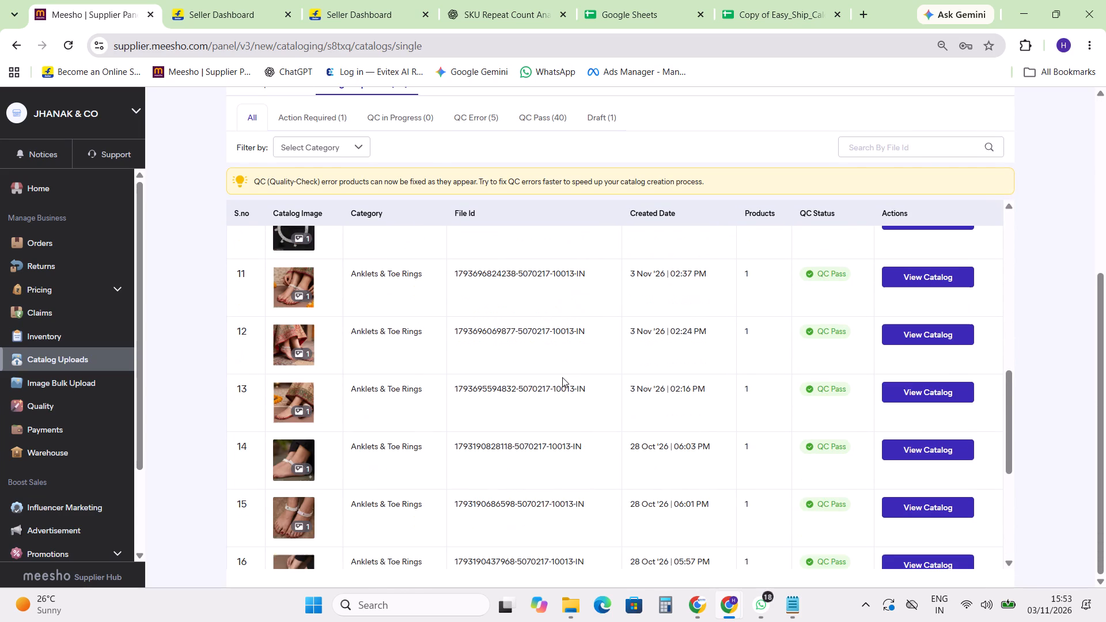
scroll(562, 377, "up", 10)
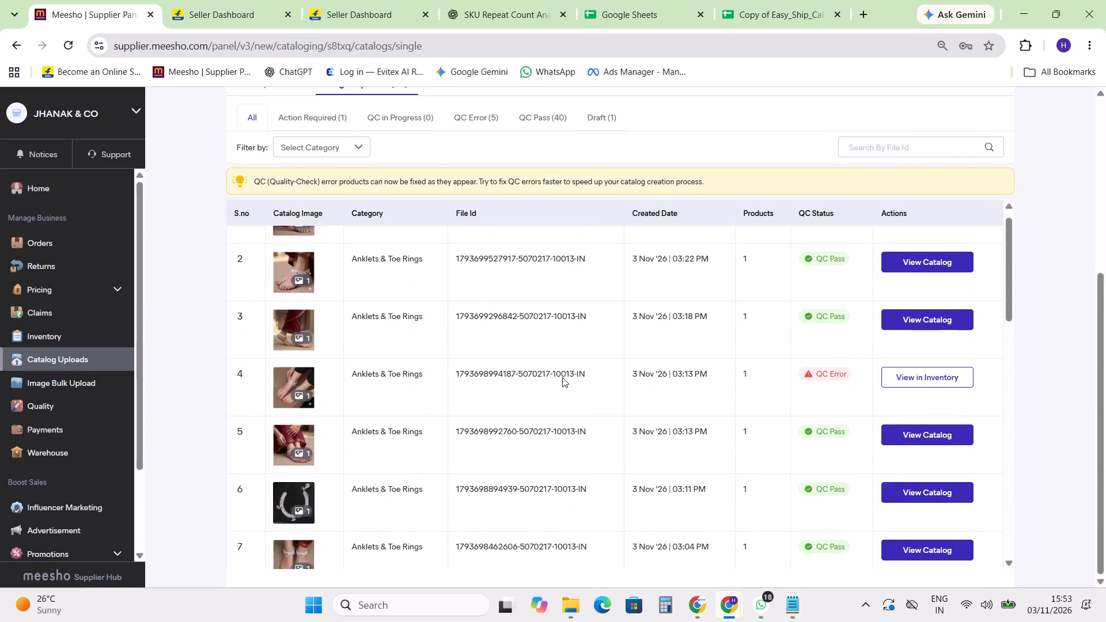
scroll(562, 377, "up", 5)
scroll(562, 377, "down", 2)
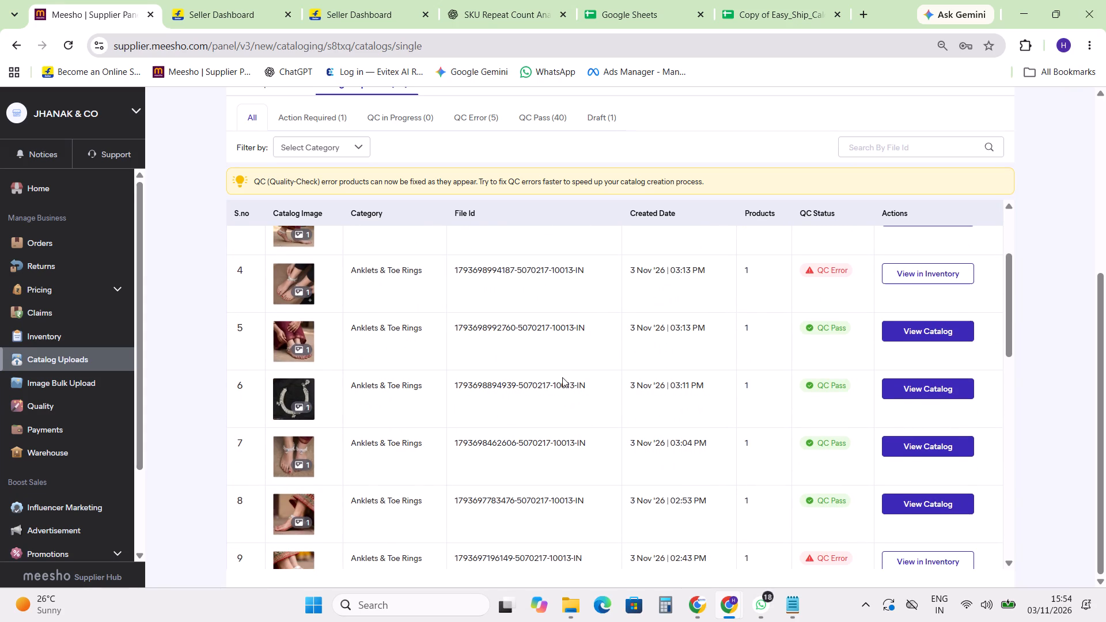
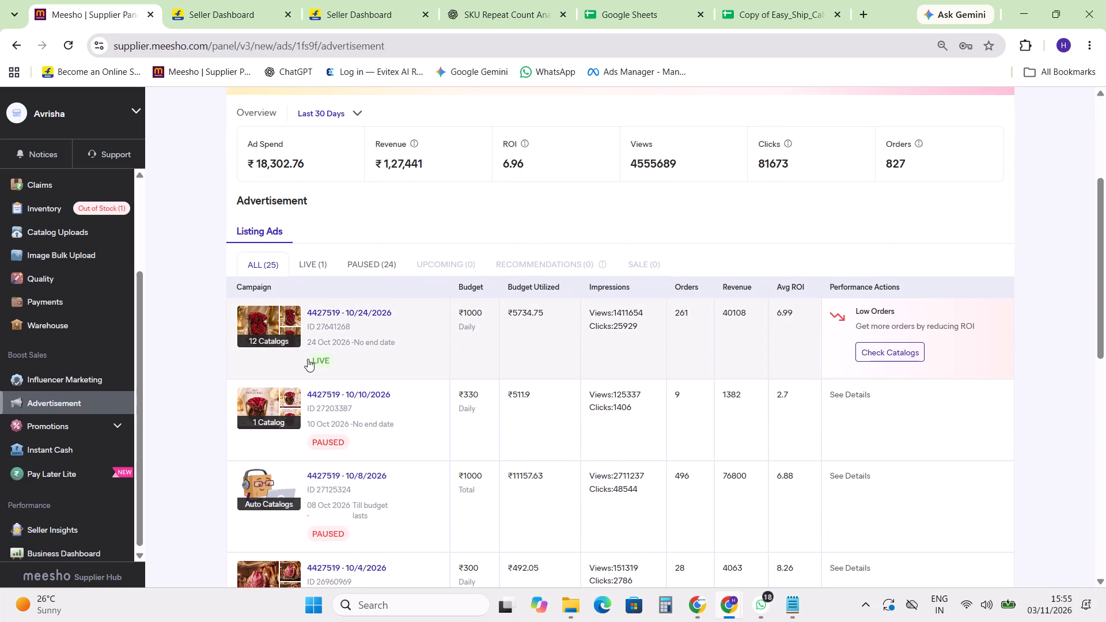
View the business dashboard's order performance for the last 30 days.
left_click(105, 550)
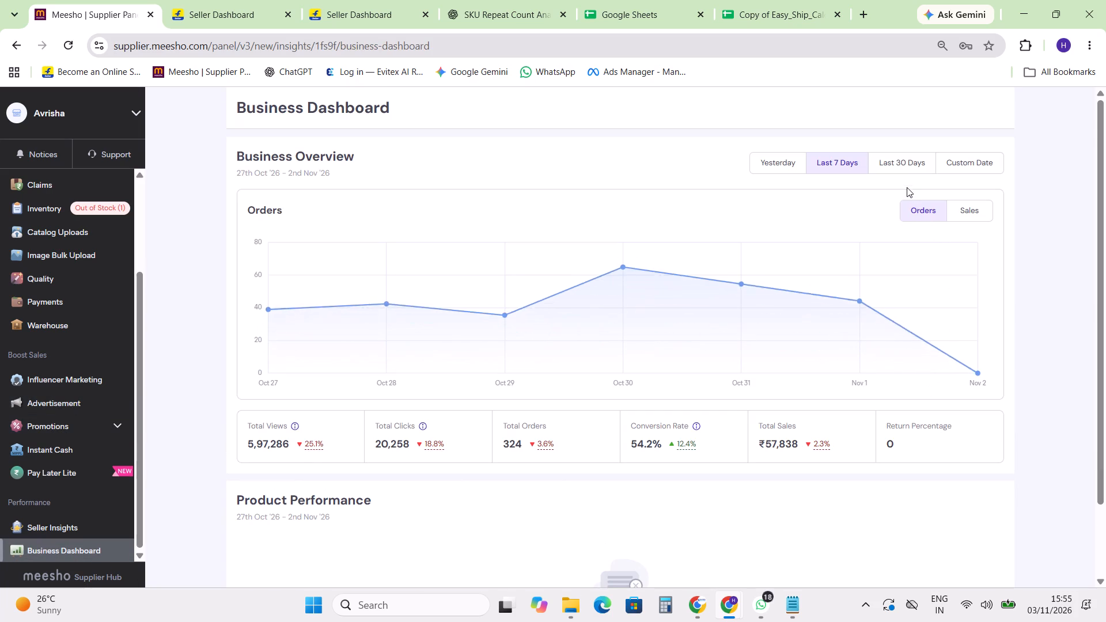
left_click(907, 161)
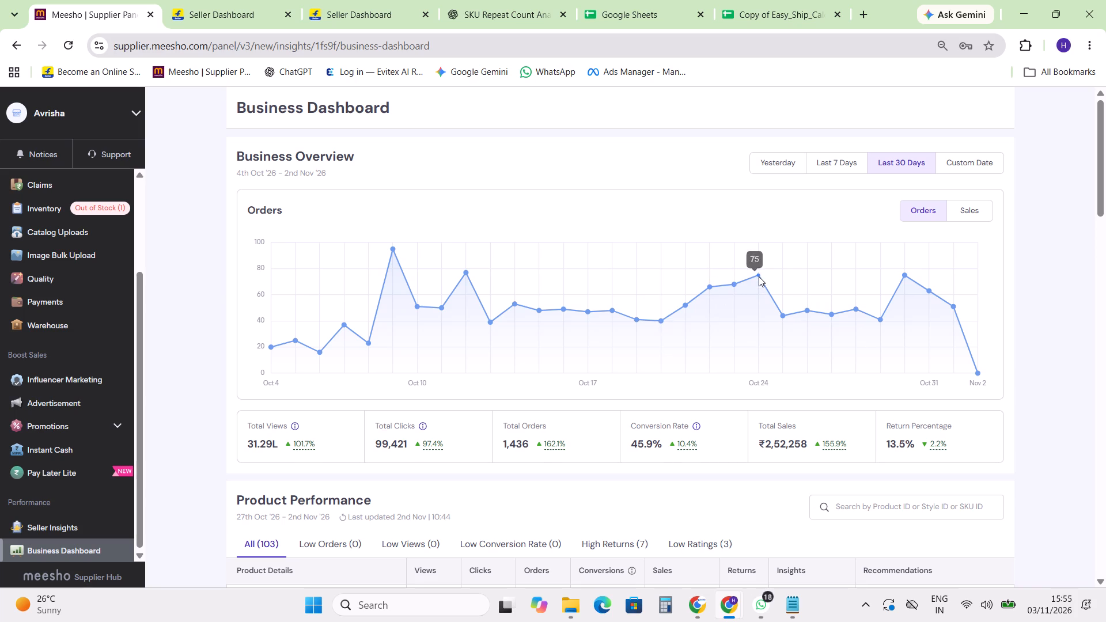
Open the catalogs of live ad campaign 4427519 - 10/24/2026 and review the campaign and per-catalog performance for the last 3 days.
left_click(81, 403)
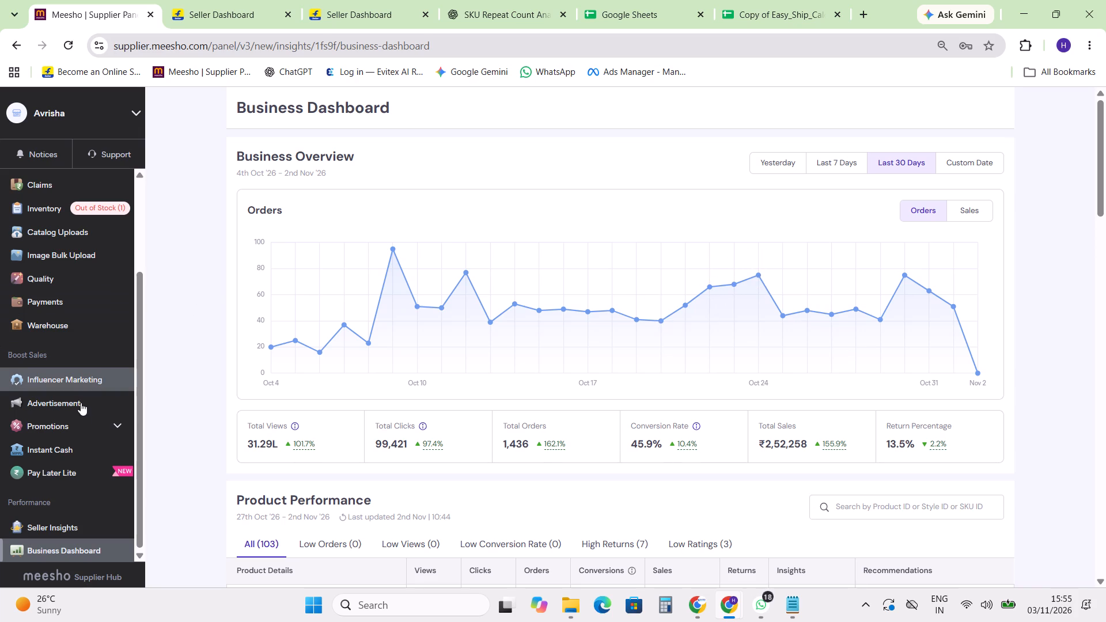
scroll(487, 338, "down", 3)
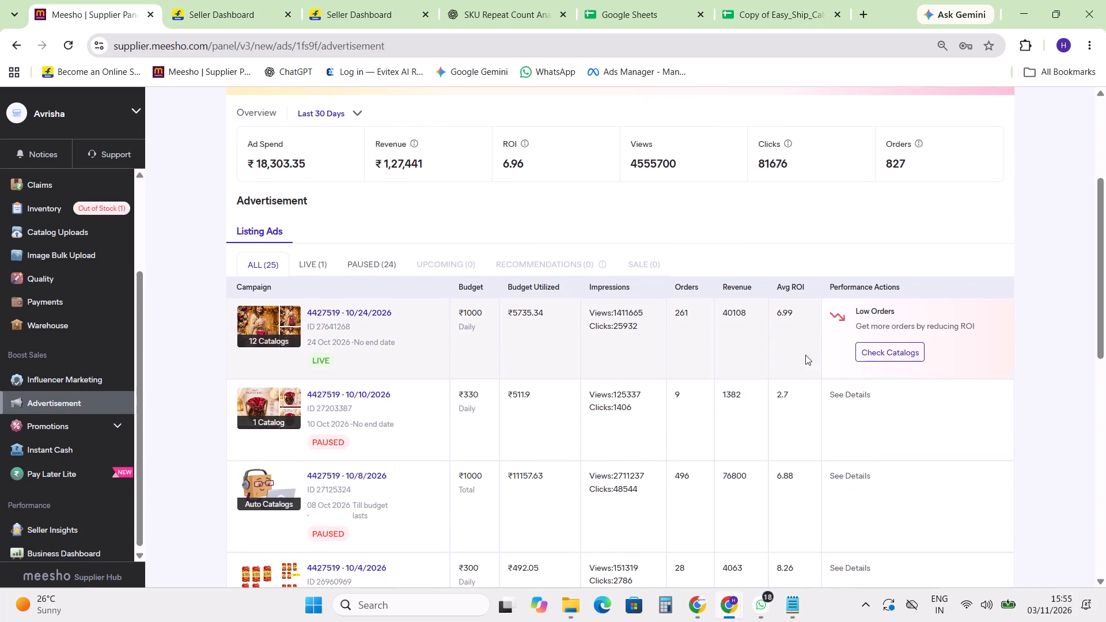
left_click(870, 349)
scroll(666, 259, "down", 3)
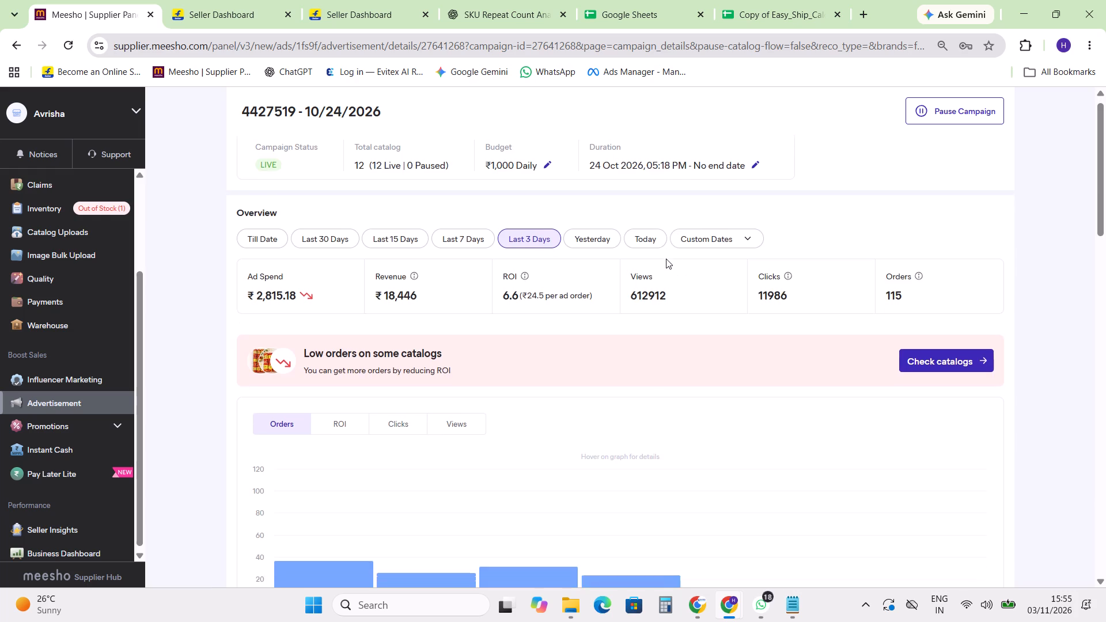
scroll(666, 259, "down", 3)
scroll(666, 259, "up", 1)
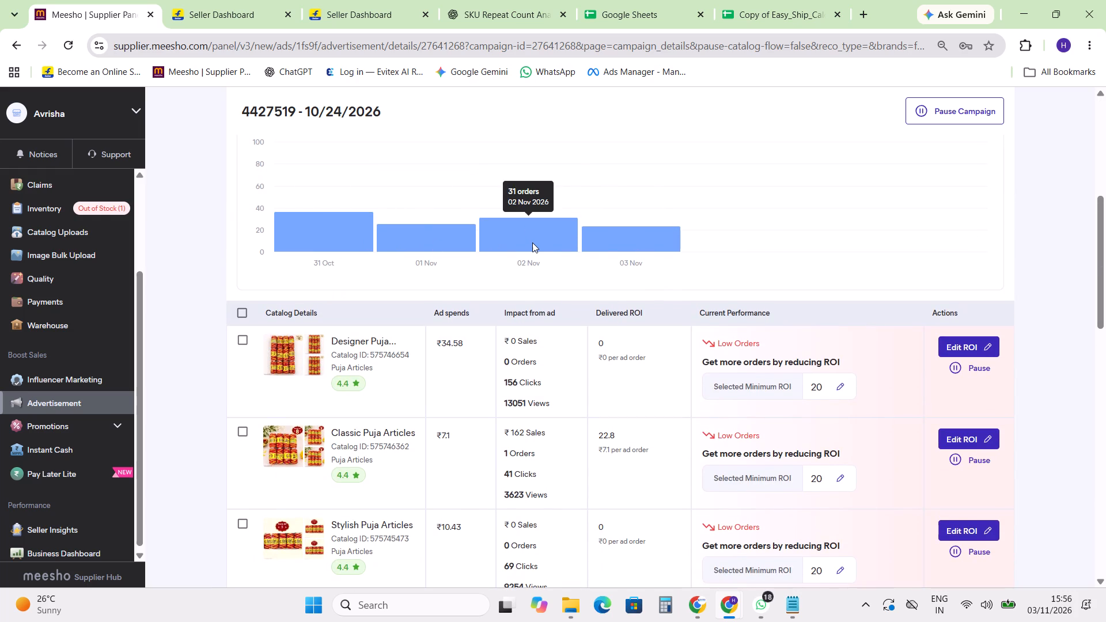
scroll(656, 252, "down", 6)
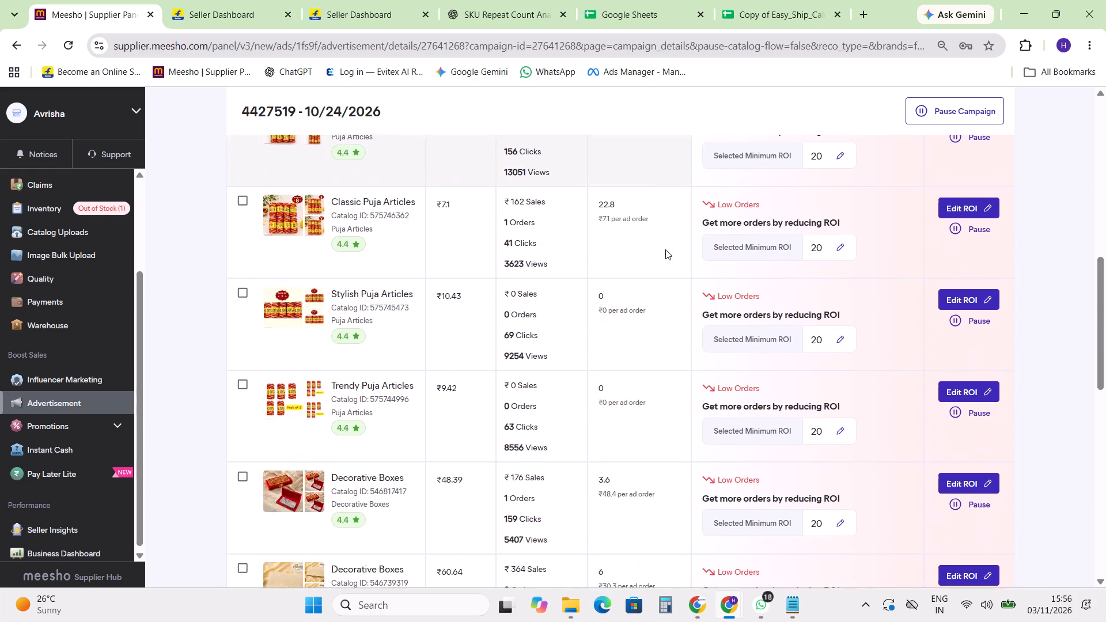
scroll(798, 282, "down", 4)
scroll(810, 290, "up", 18)
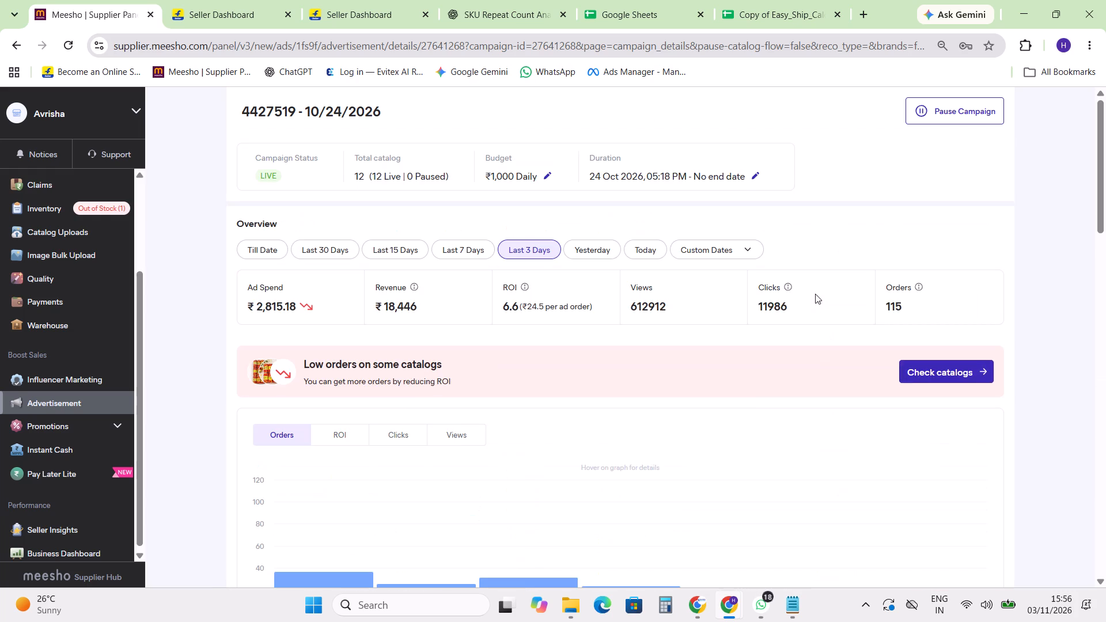
Review the campaign's overview, order chart and catalog results for the last 7 days.
left_click(474, 244)
scroll(766, 266, "down", 6)
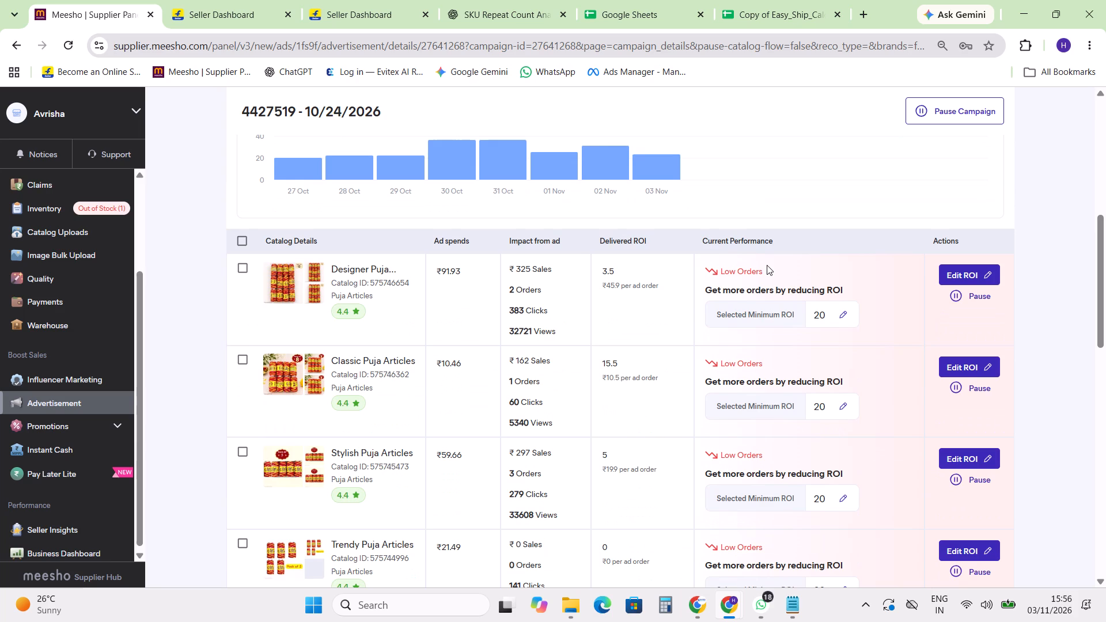
scroll(700, 314, "up", 3)
scroll(654, 271, "up", 3)
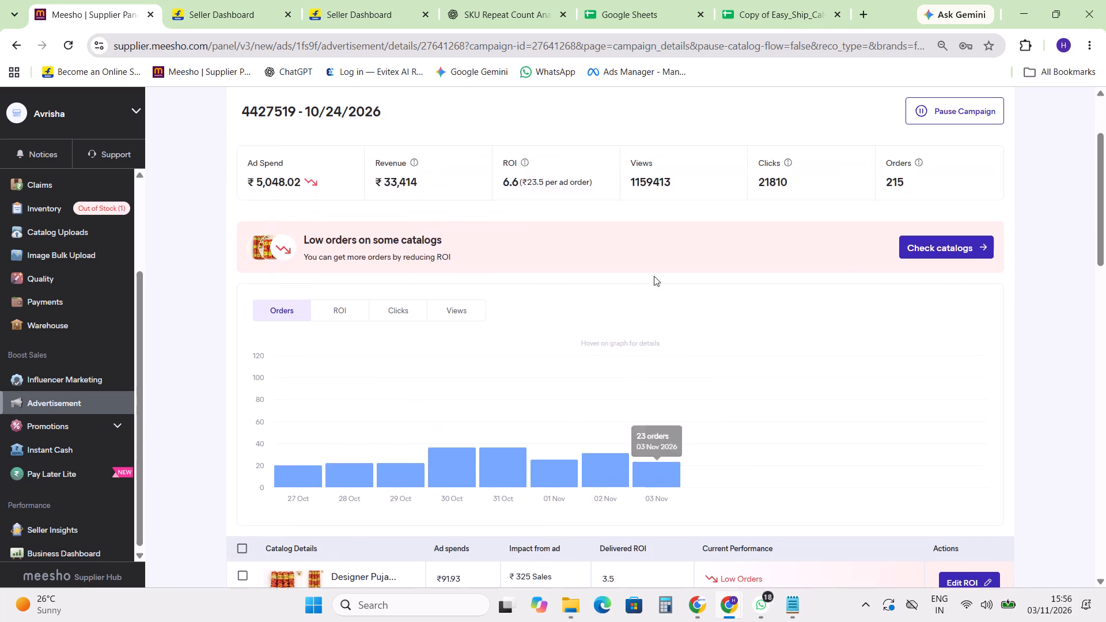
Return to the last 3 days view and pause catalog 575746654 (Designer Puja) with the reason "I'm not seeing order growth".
left_click(527, 249)
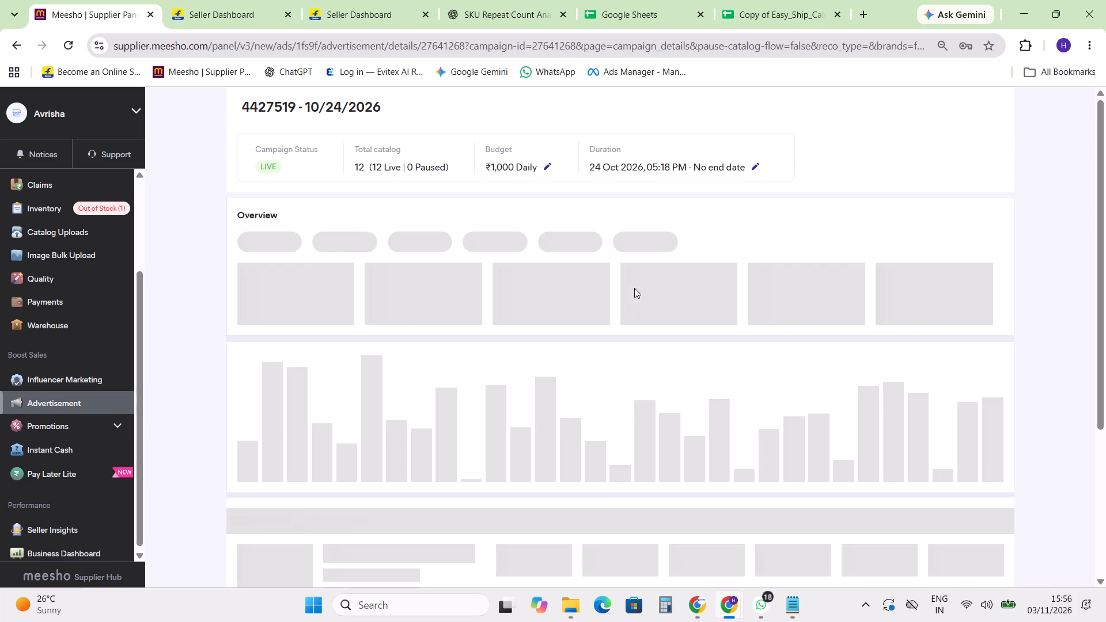
scroll(664, 283, "down", 5)
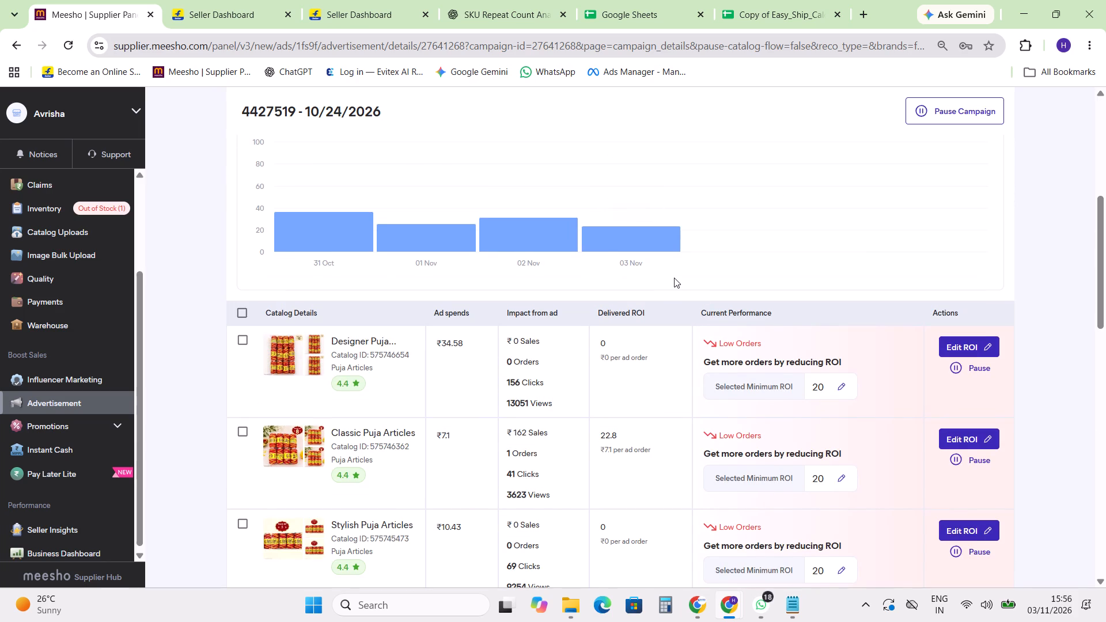
left_click(969, 365)
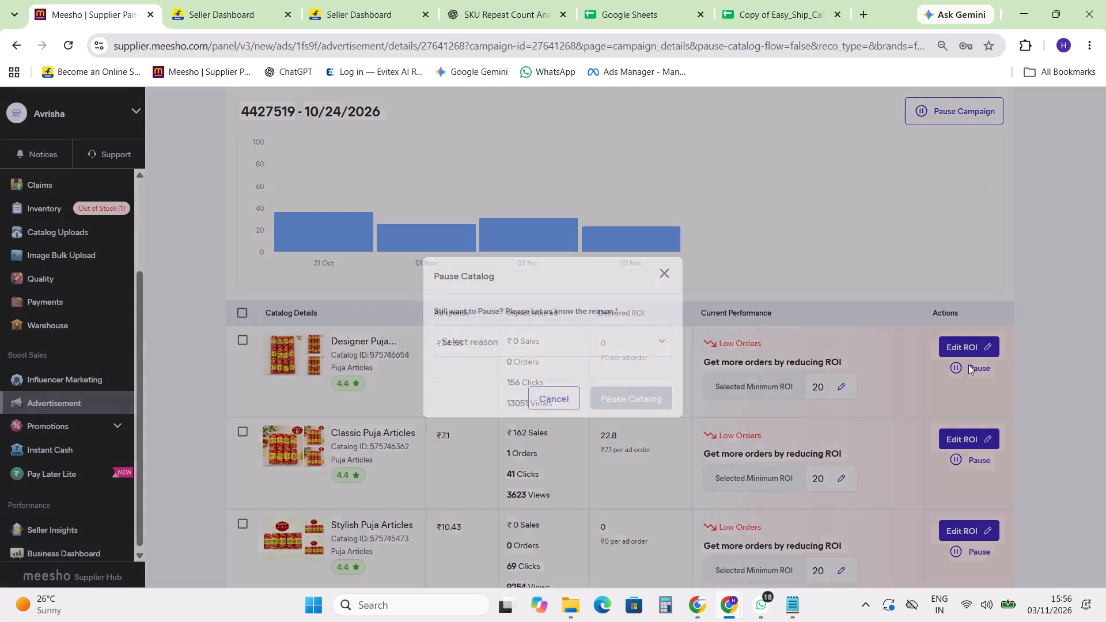
left_click(562, 333)
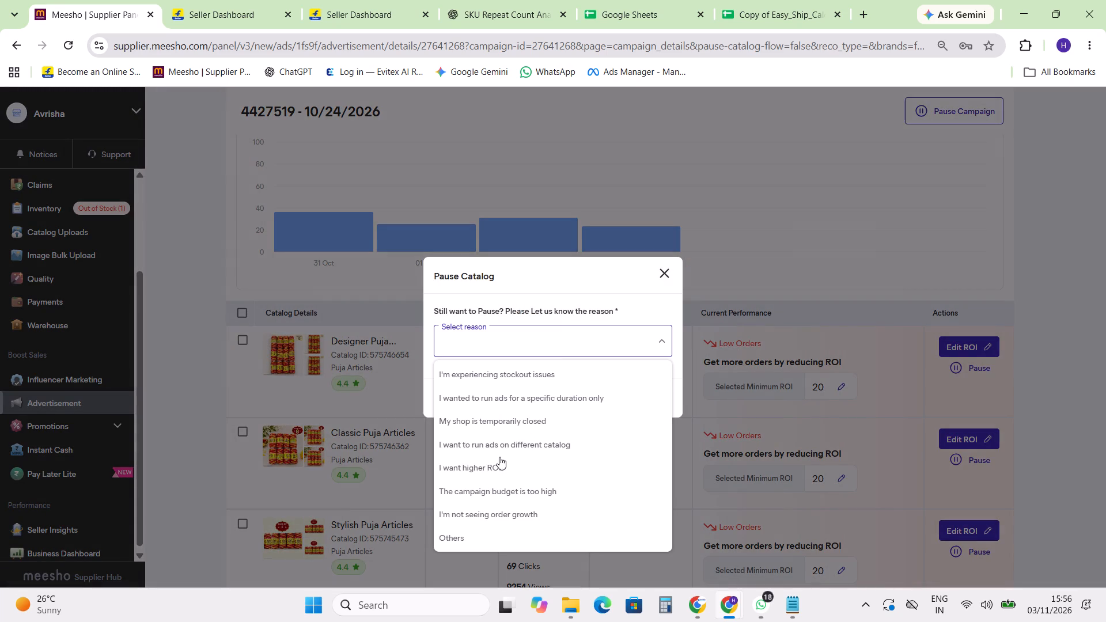
left_click(499, 513)
left_click(658, 396)
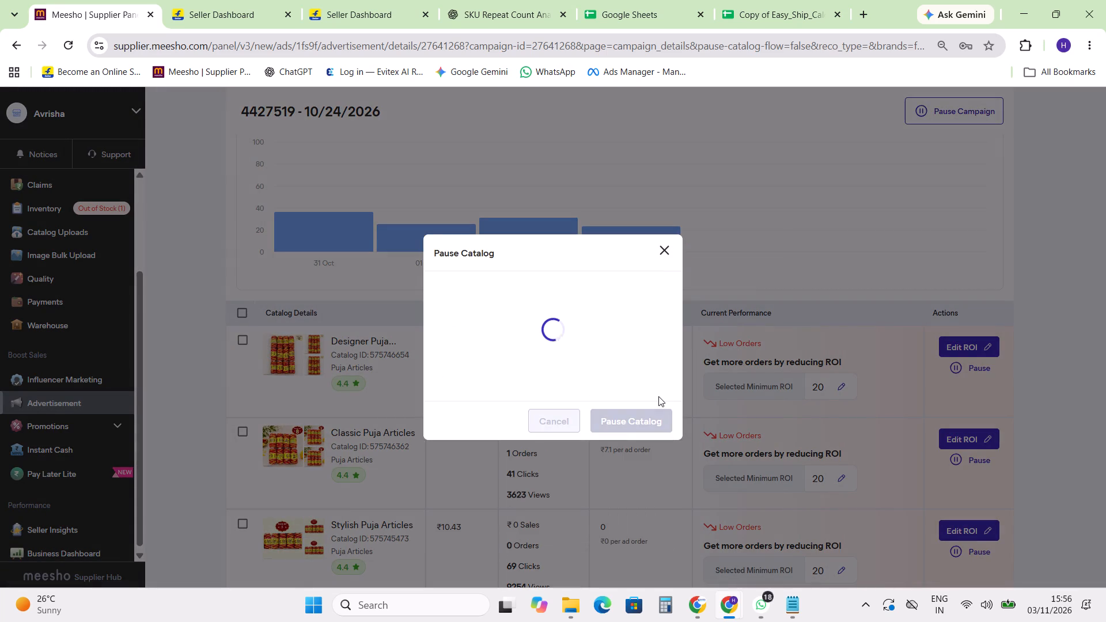
Examine ad spend, orders, delivered ROI and minimum ROI for each catalog in the campaign to find weak performers.
scroll(671, 335, "down", 20)
scroll(671, 335, "down", 3)
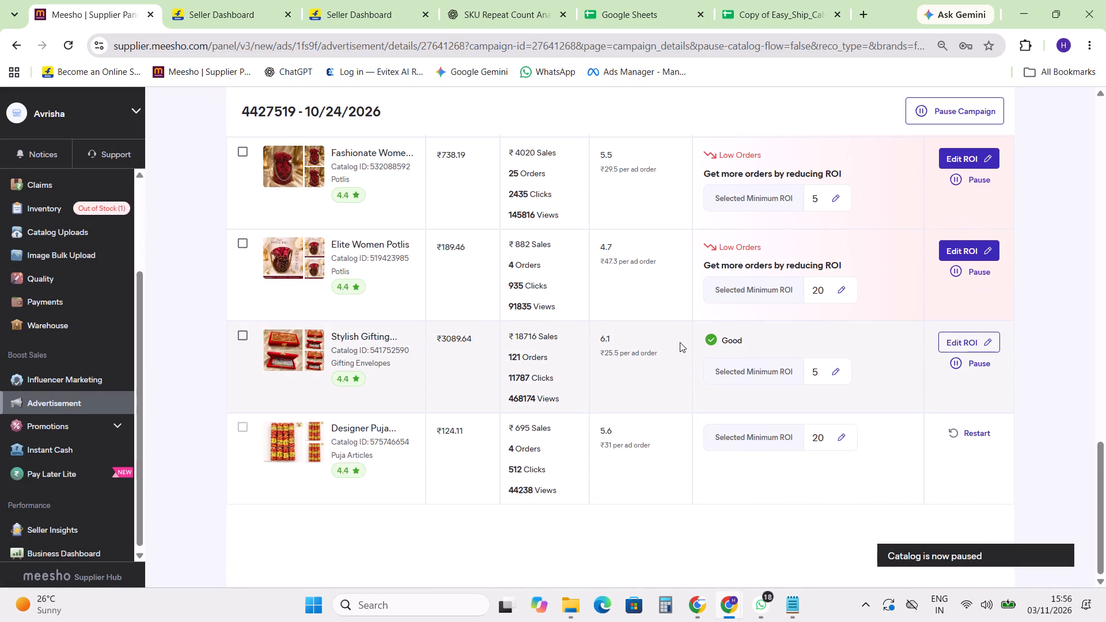
scroll(680, 342, "down", 7)
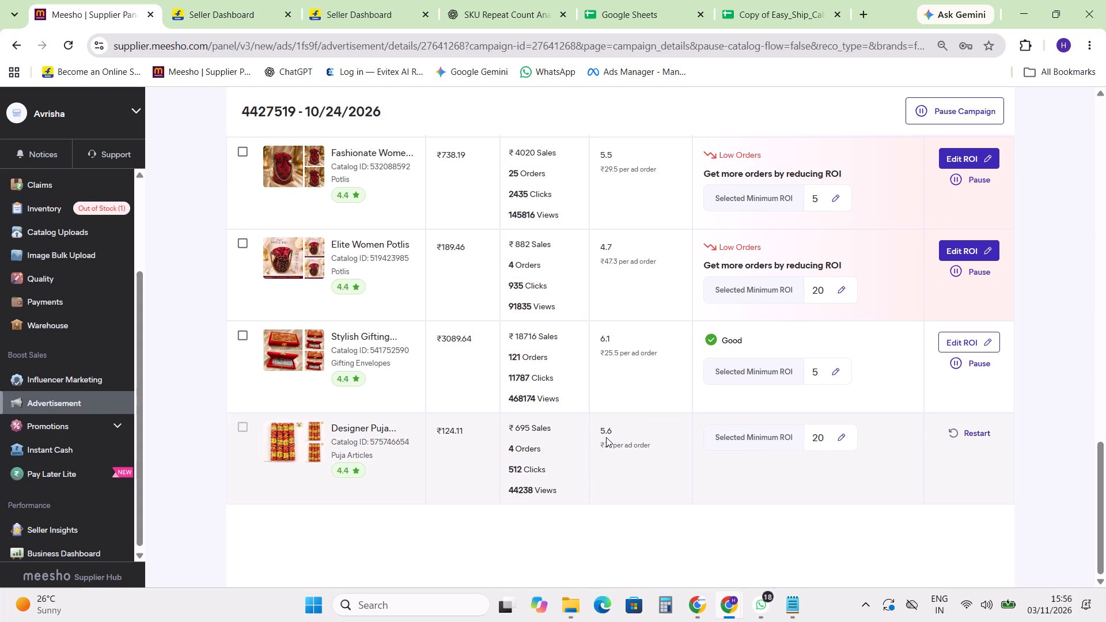
scroll(607, 438, "up", 19)
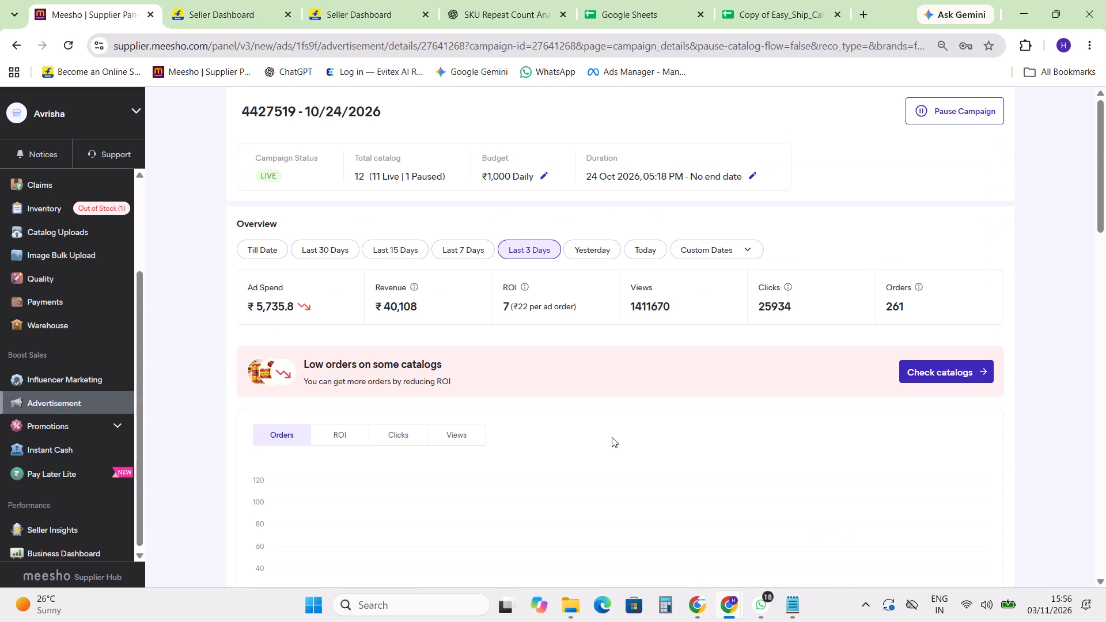
scroll(613, 437, "down", 16)
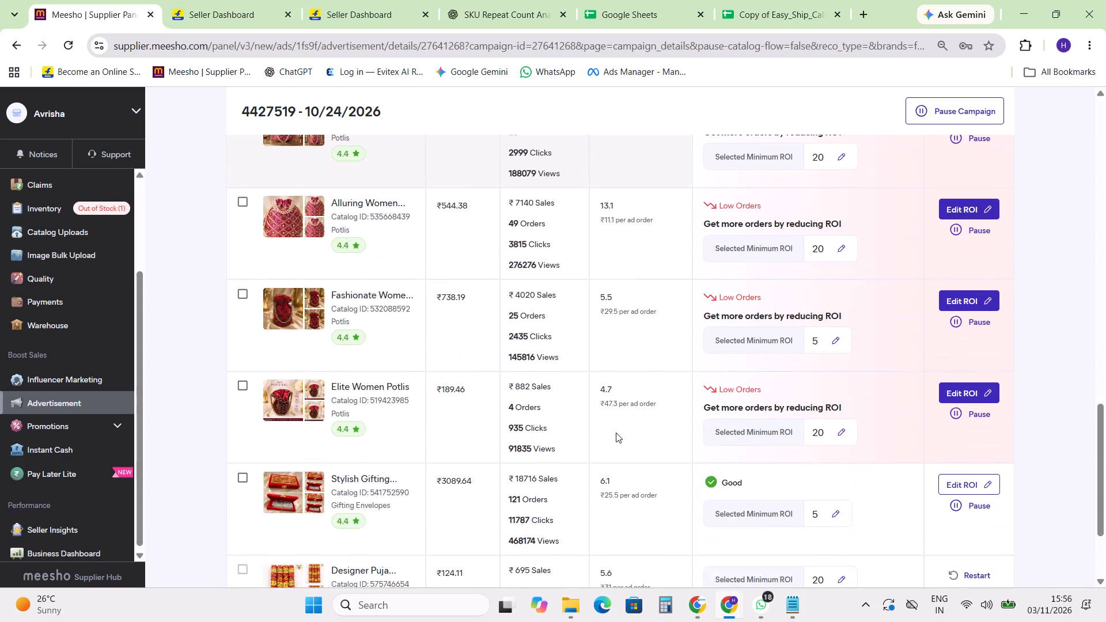
scroll(623, 502, "down", 5)
scroll(620, 495, "up", 1)
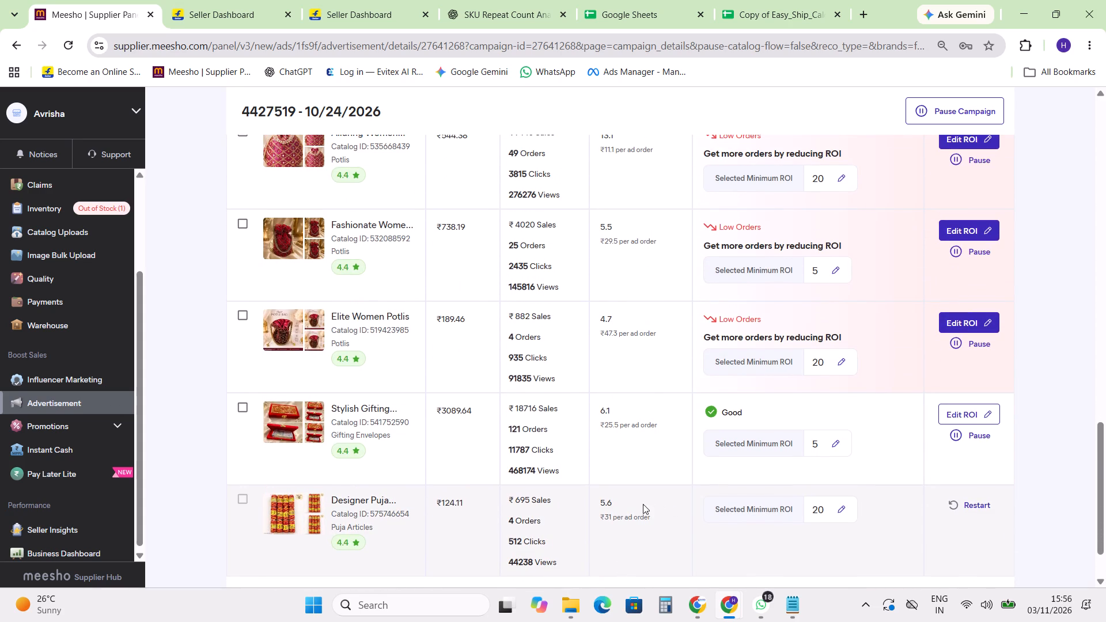
scroll(647, 513, "up", 1)
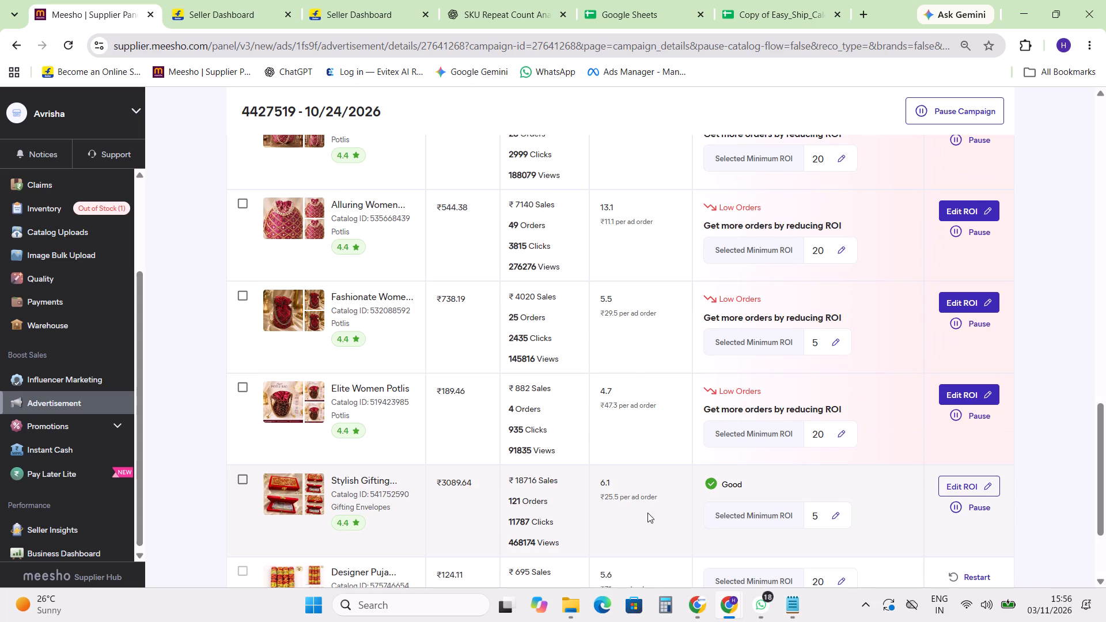
scroll(647, 513, "up", 1)
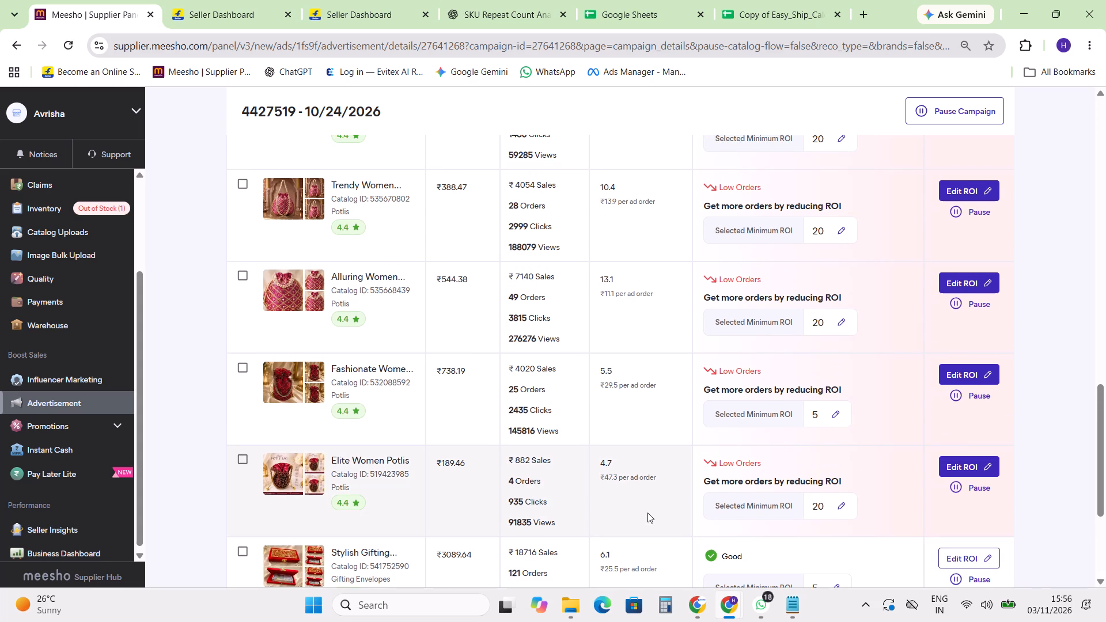
scroll(647, 513, "up", 1)
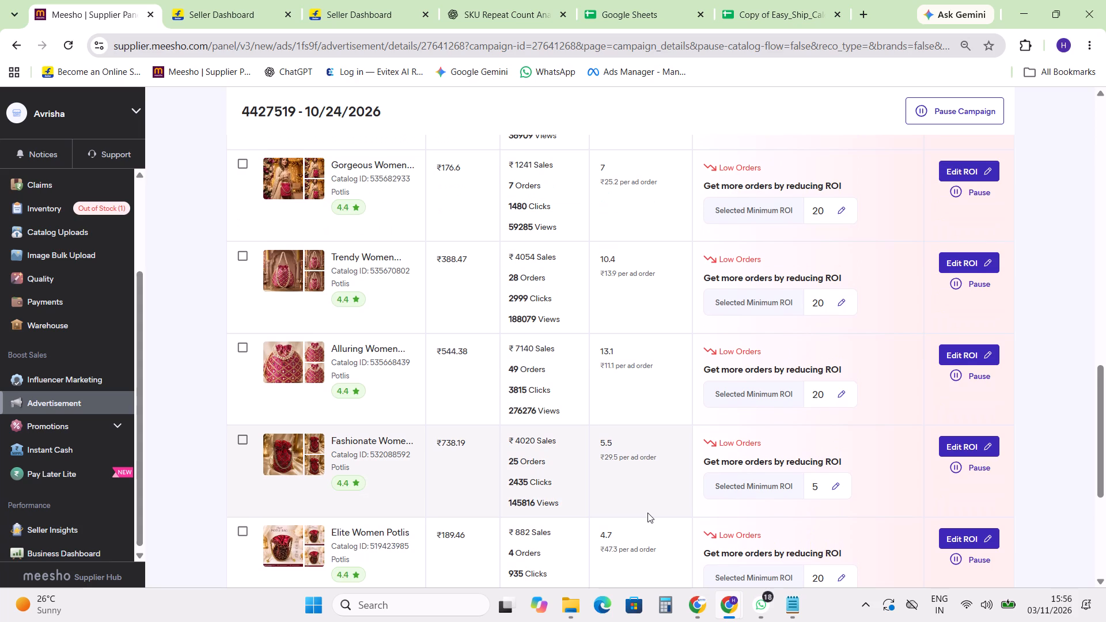
scroll(647, 513, "up", 2)
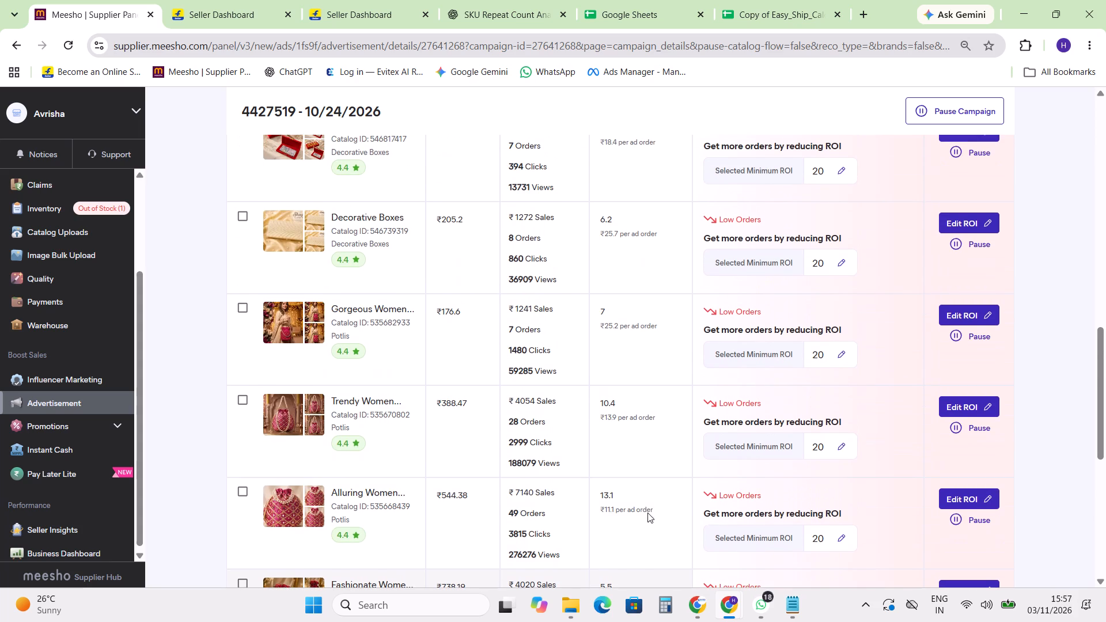
scroll(647, 513, "up", 2)
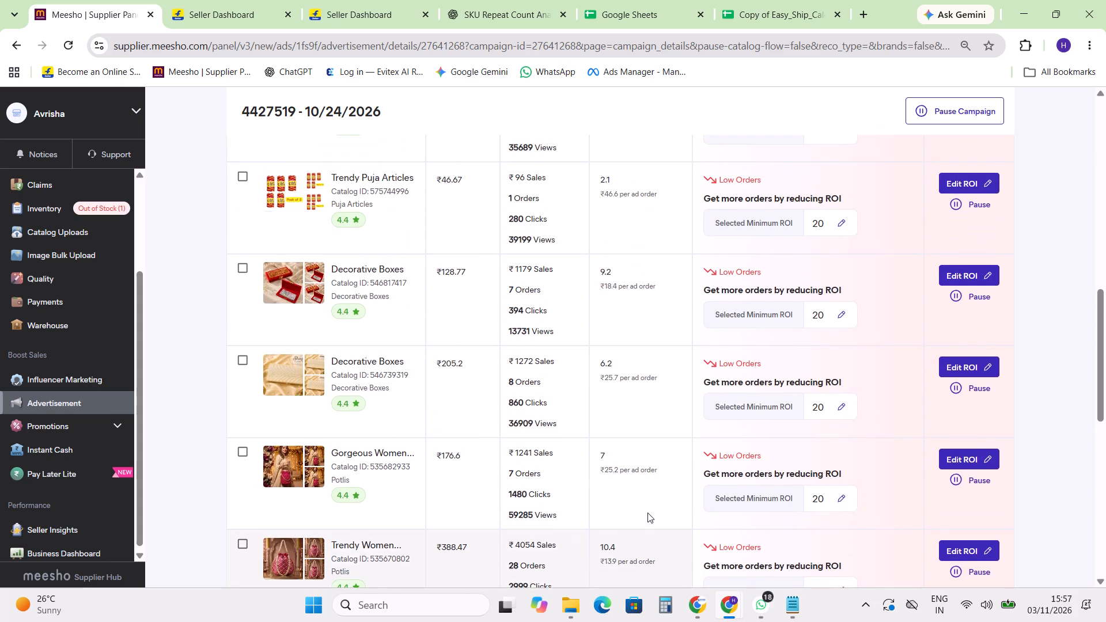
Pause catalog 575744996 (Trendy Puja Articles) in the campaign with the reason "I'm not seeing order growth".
scroll(647, 513, "up", 3)
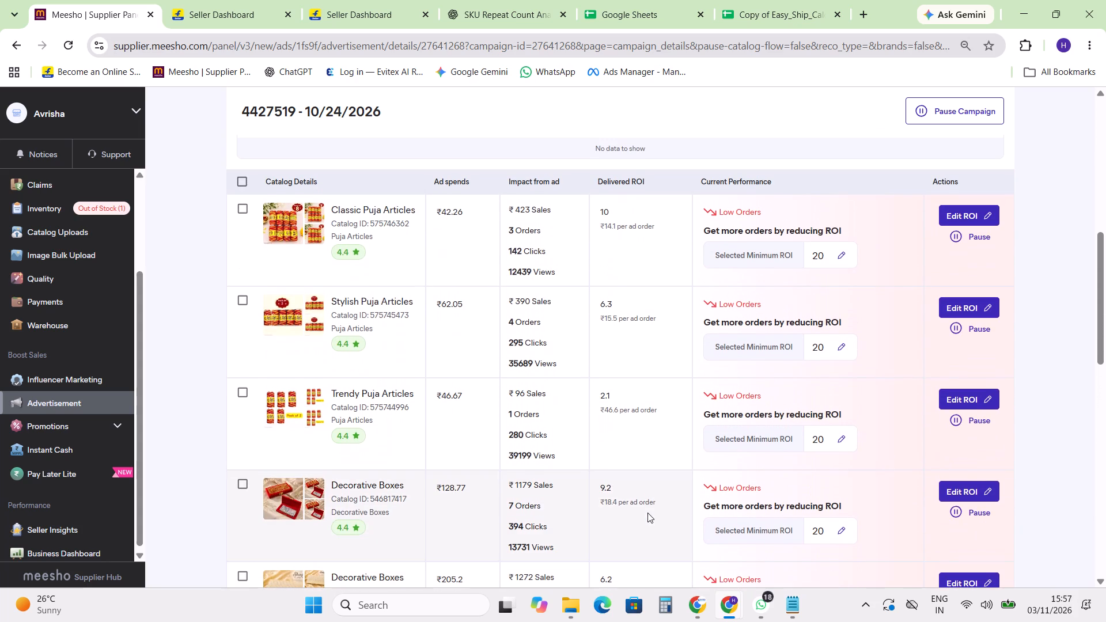
left_click(960, 414)
left_click(554, 347)
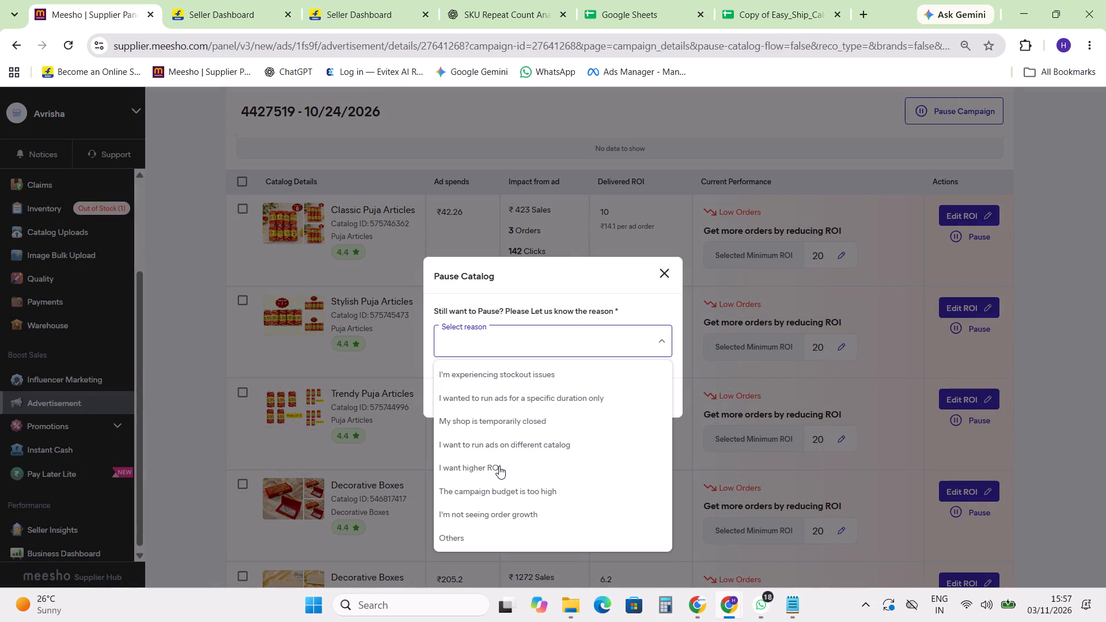
left_click(484, 508)
left_click(645, 403)
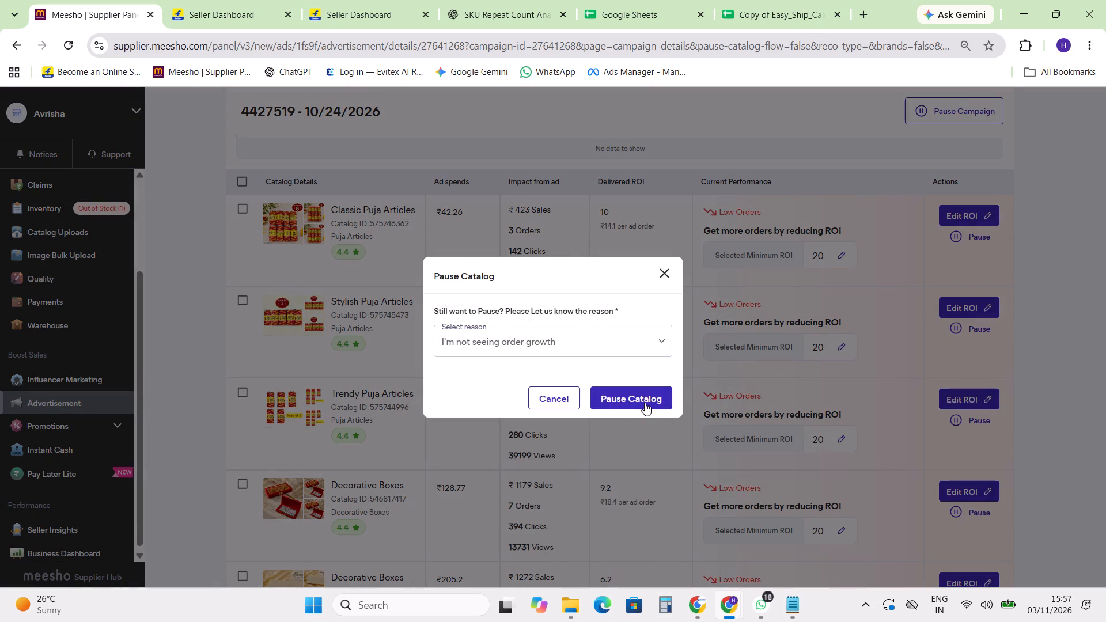
Review the campaign's remaining live catalogs, the paused ones and the campaign overview again.
scroll(661, 345, "down", 3)
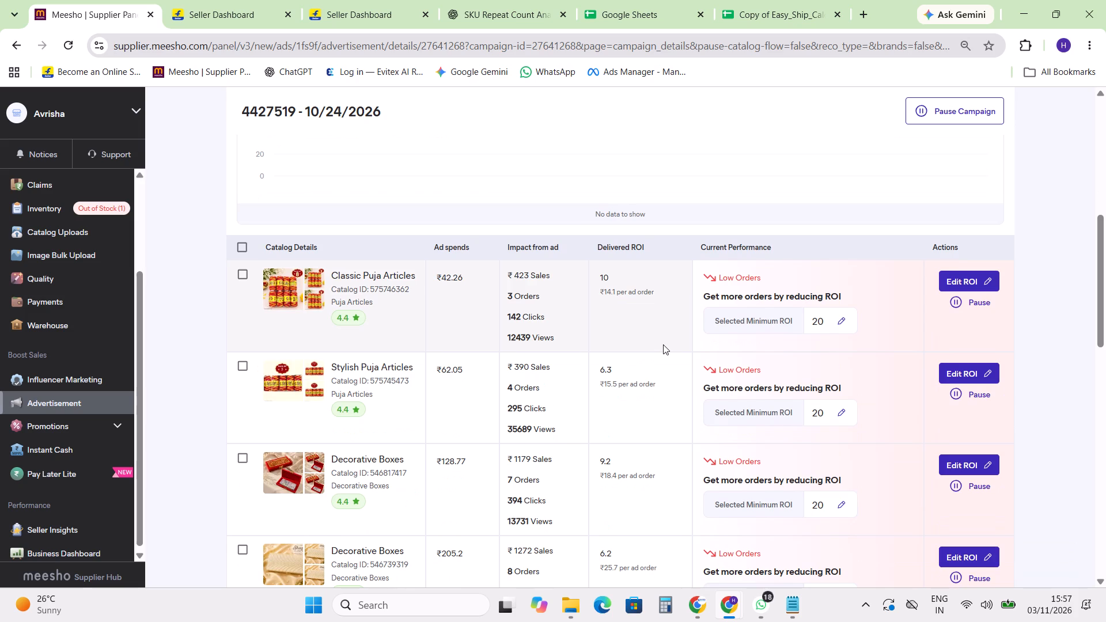
scroll(663, 345, "down", 2)
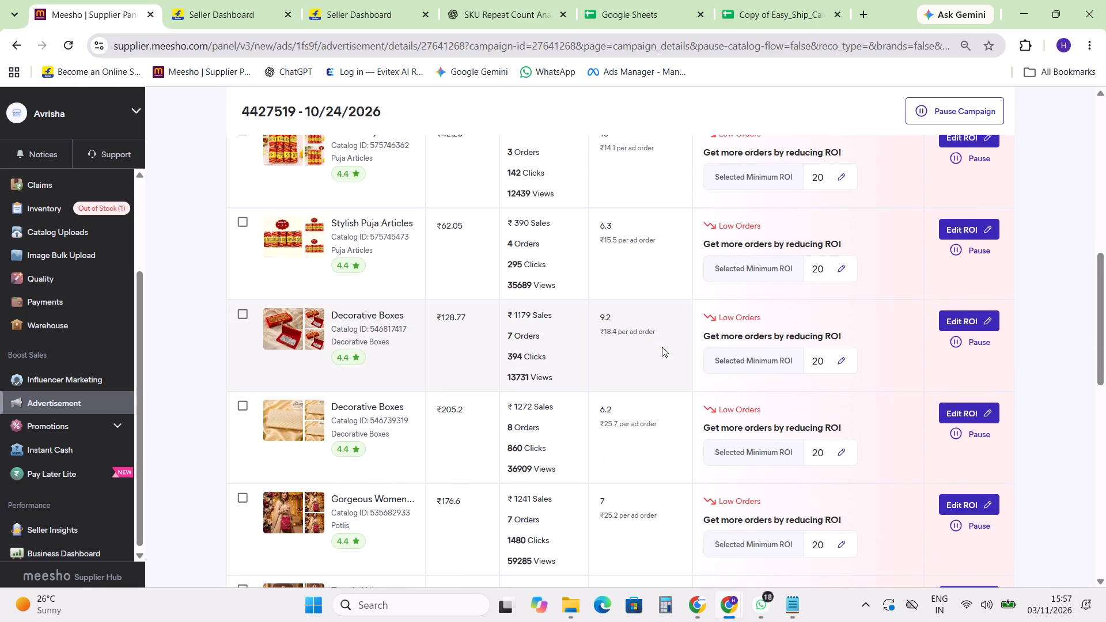
scroll(662, 347, "down", 9)
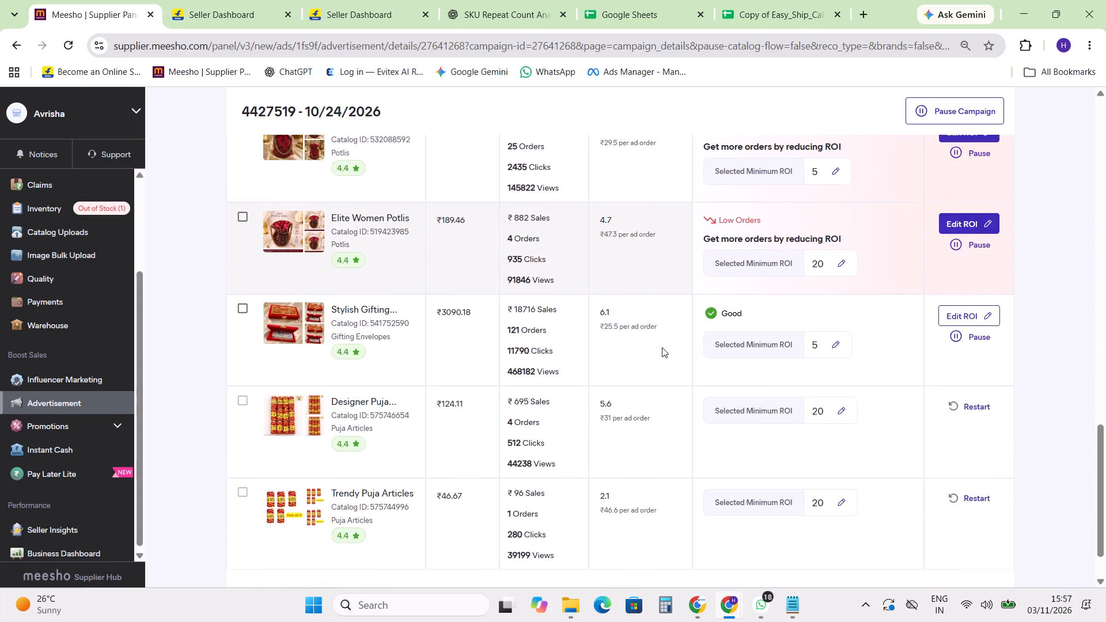
scroll(662, 347, "down", 8)
scroll(647, 406, "up", 20)
scroll(647, 406, "up", 5)
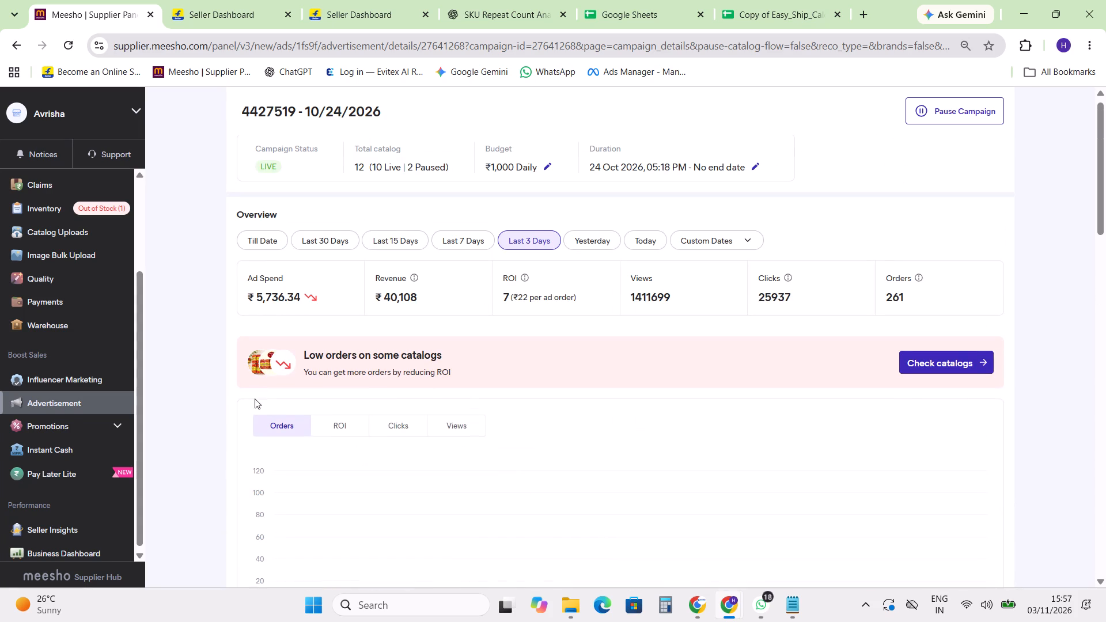
Go back to the advertisement overview and look through the list of campaigns.
left_click(70, 401)
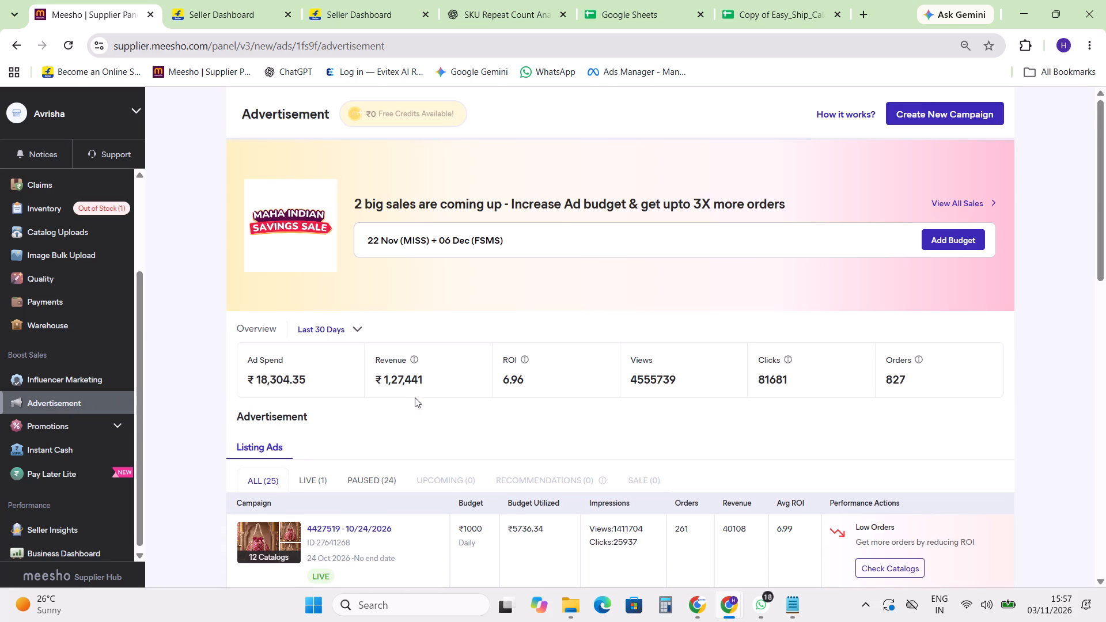
scroll(411, 392, "down", 4)
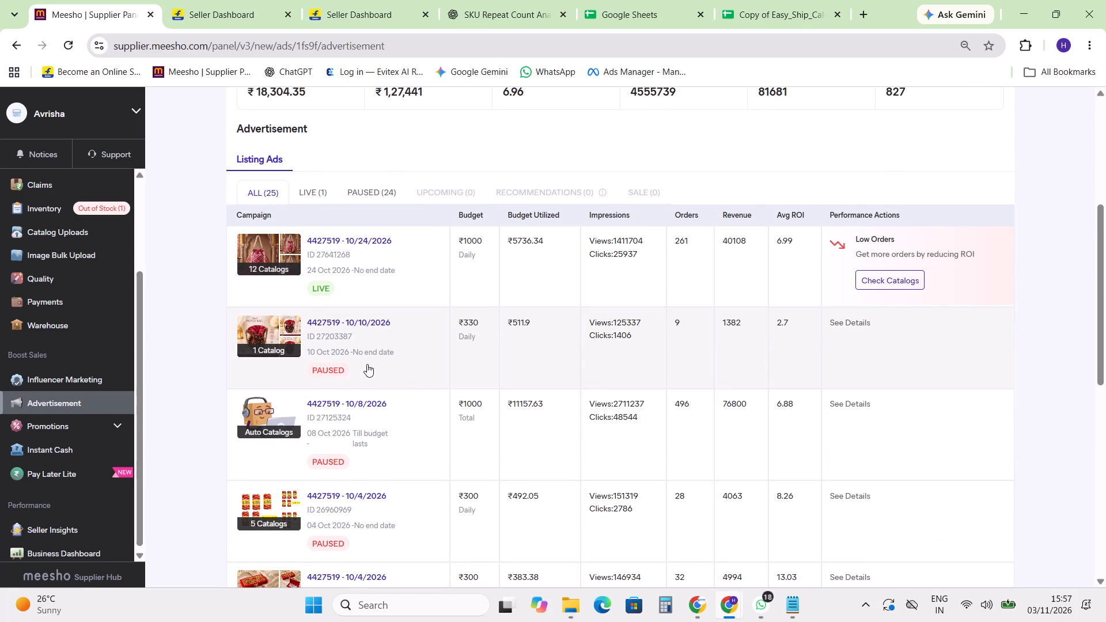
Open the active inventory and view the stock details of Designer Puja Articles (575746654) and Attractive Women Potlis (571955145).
scroll(54, 306, "up", 2)
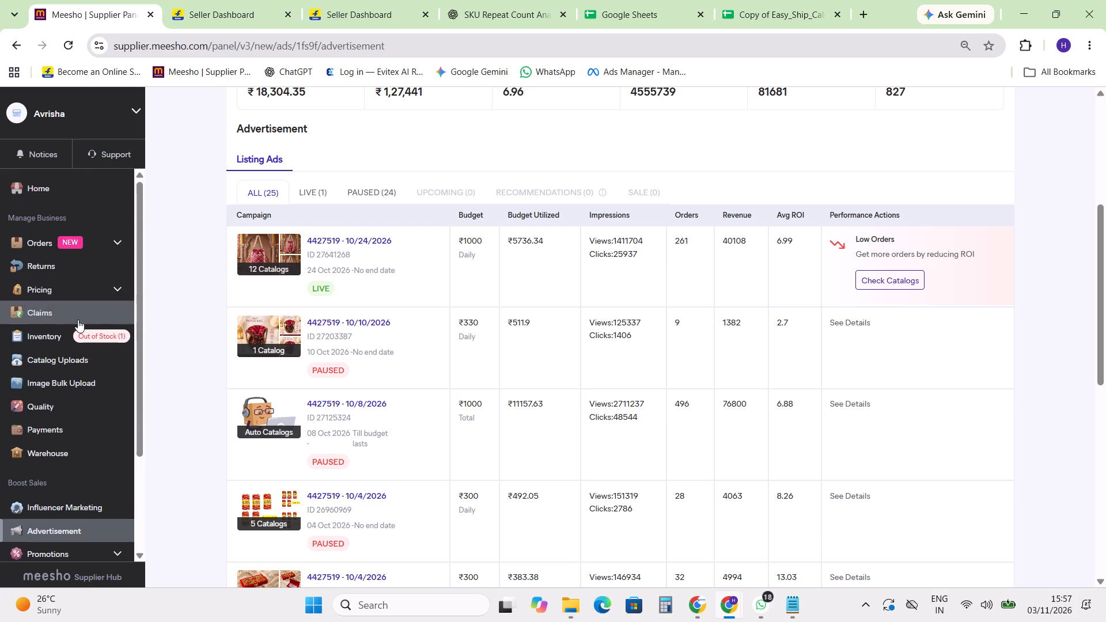
left_click(93, 346)
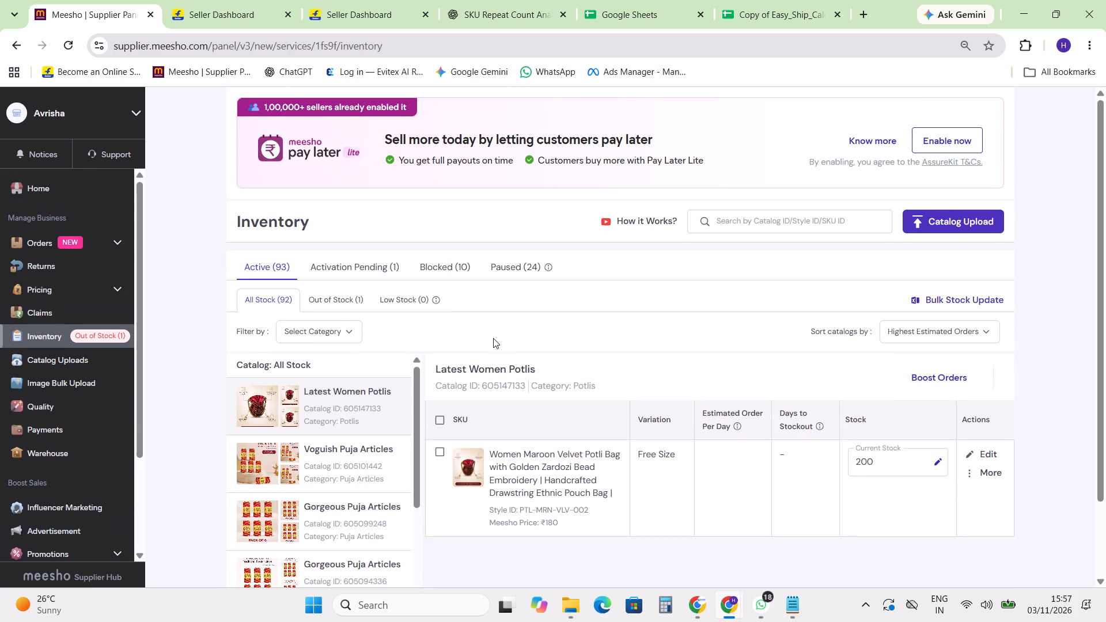
scroll(494, 336, "down", 5)
scroll(323, 447, "down", 16)
left_click(330, 575)
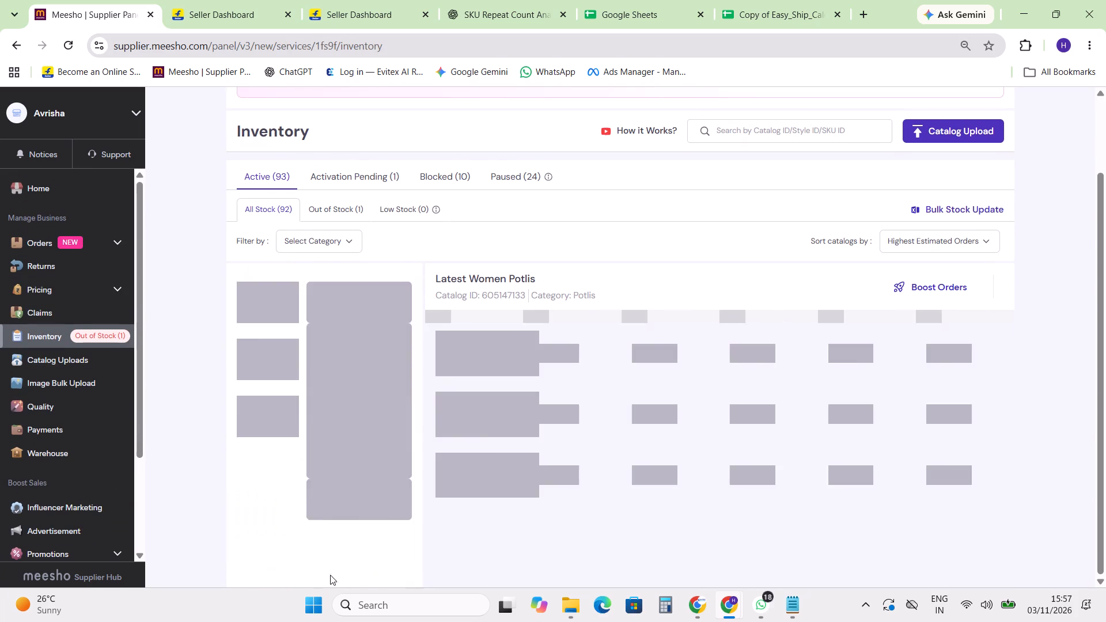
scroll(309, 469, "down", 19)
scroll(316, 537, "up", 2)
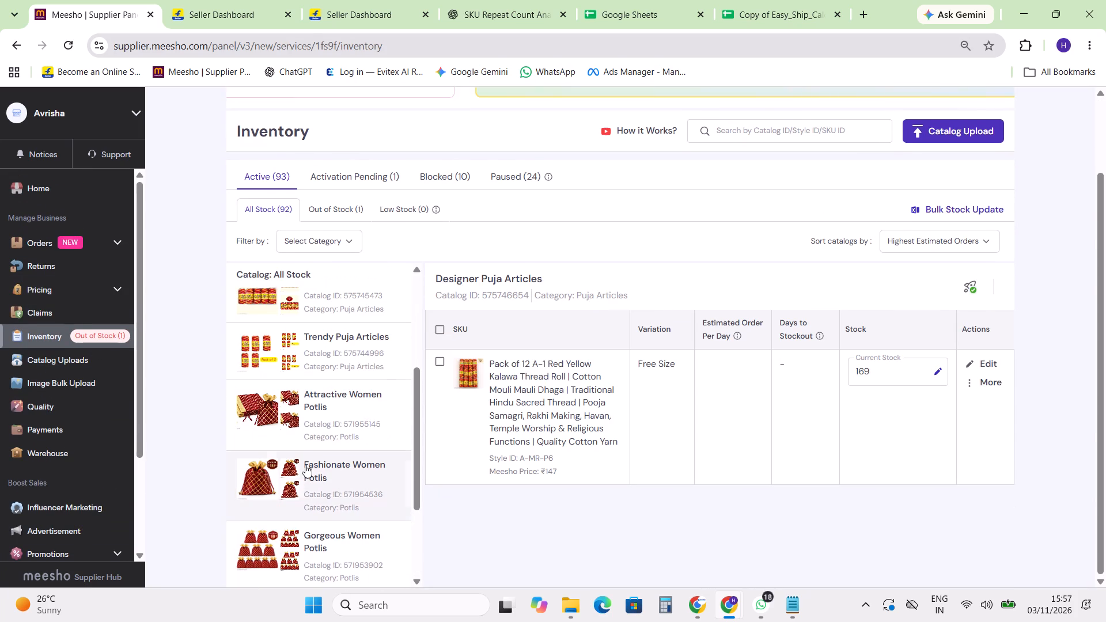
left_click(305, 416)
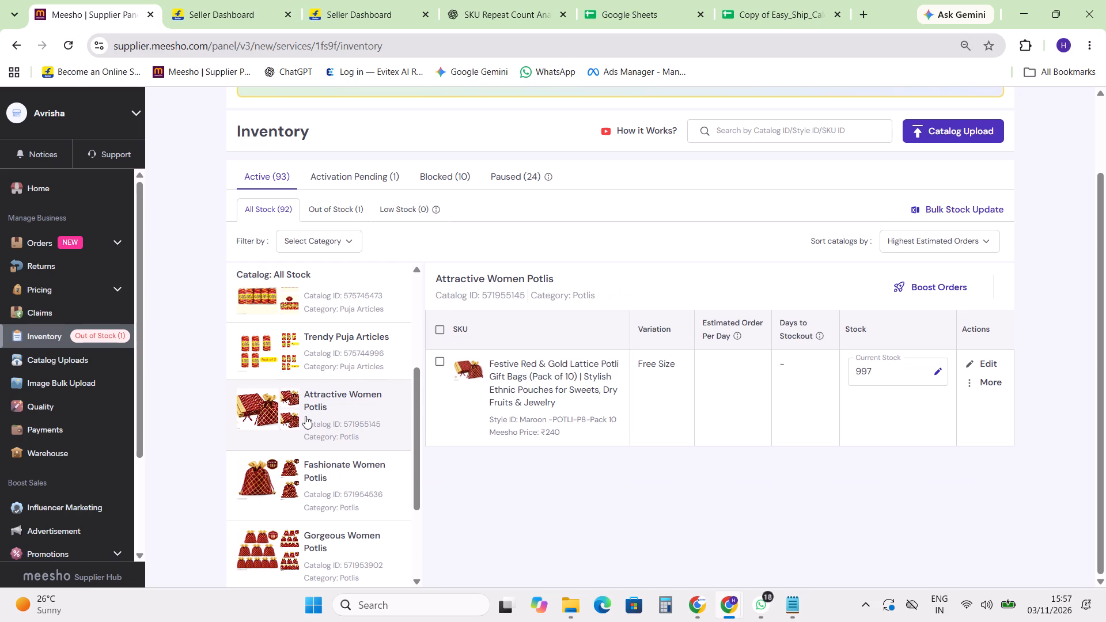
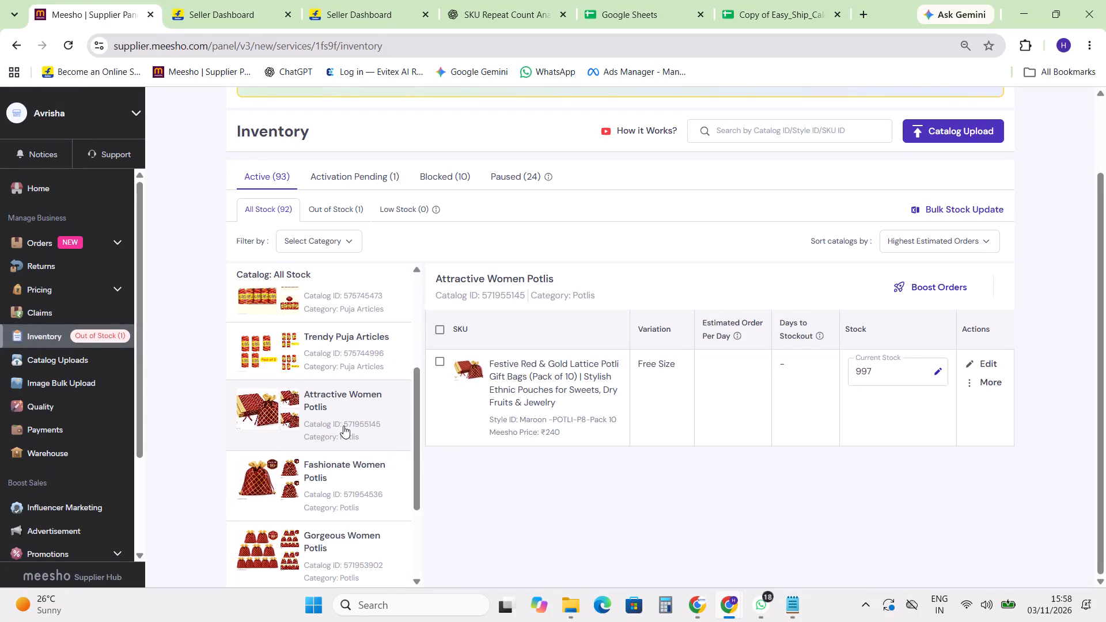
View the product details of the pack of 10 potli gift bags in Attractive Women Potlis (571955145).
left_click(346, 407)
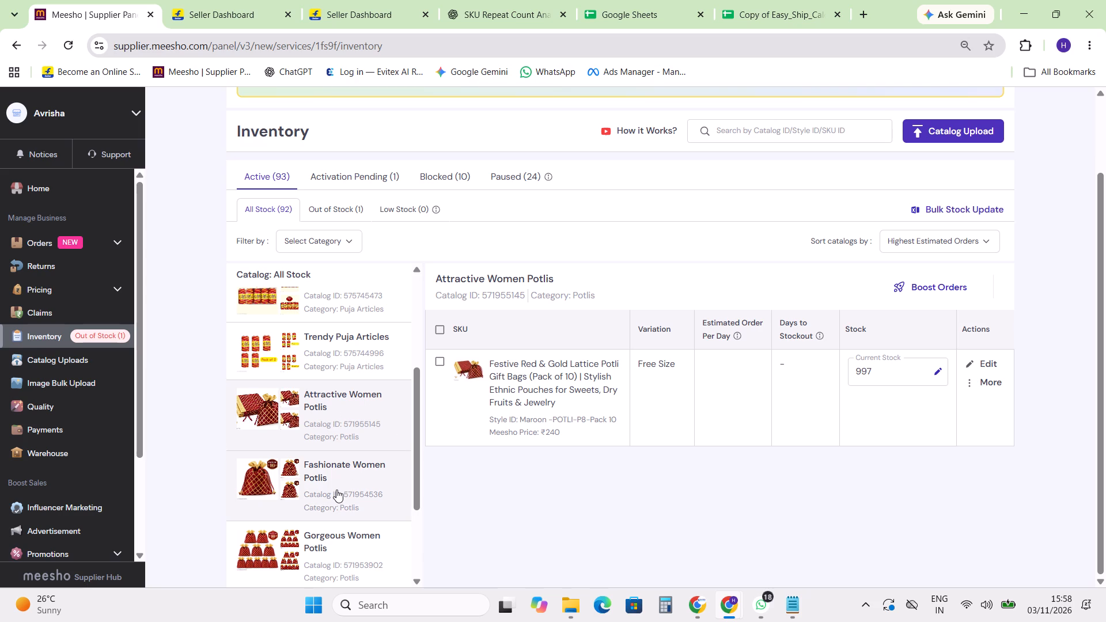
left_click(323, 432)
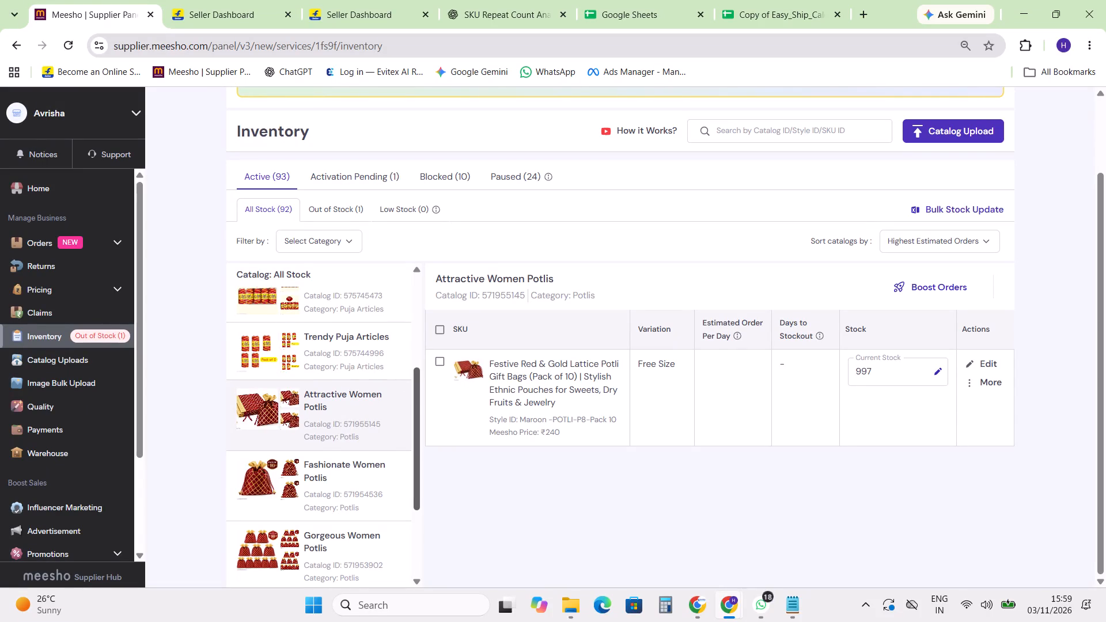
left_click(474, 371)
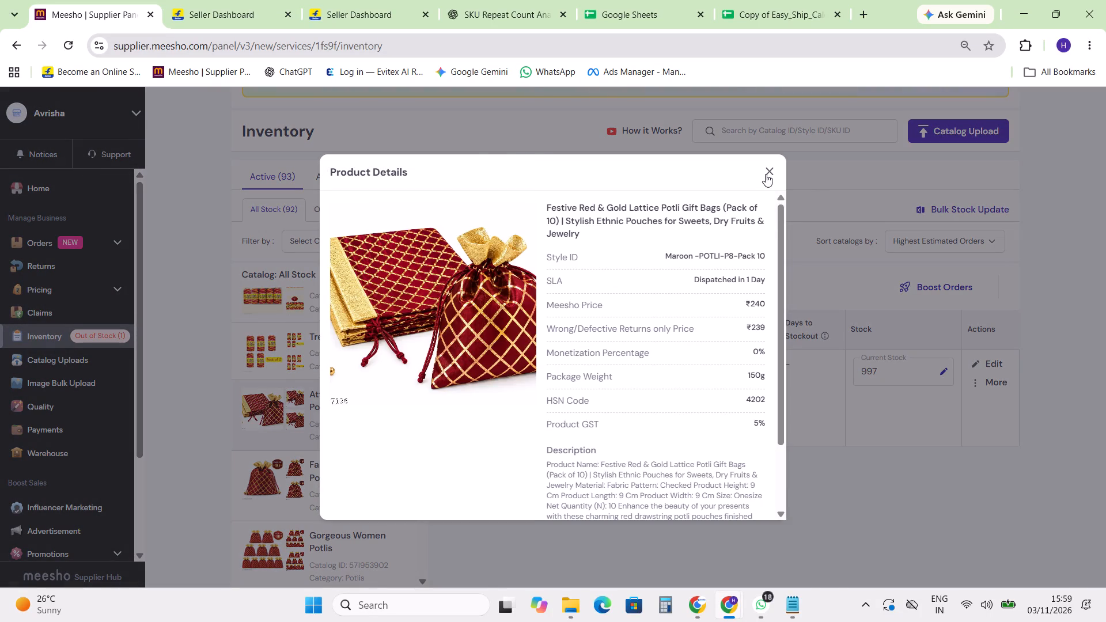
left_click(766, 173)
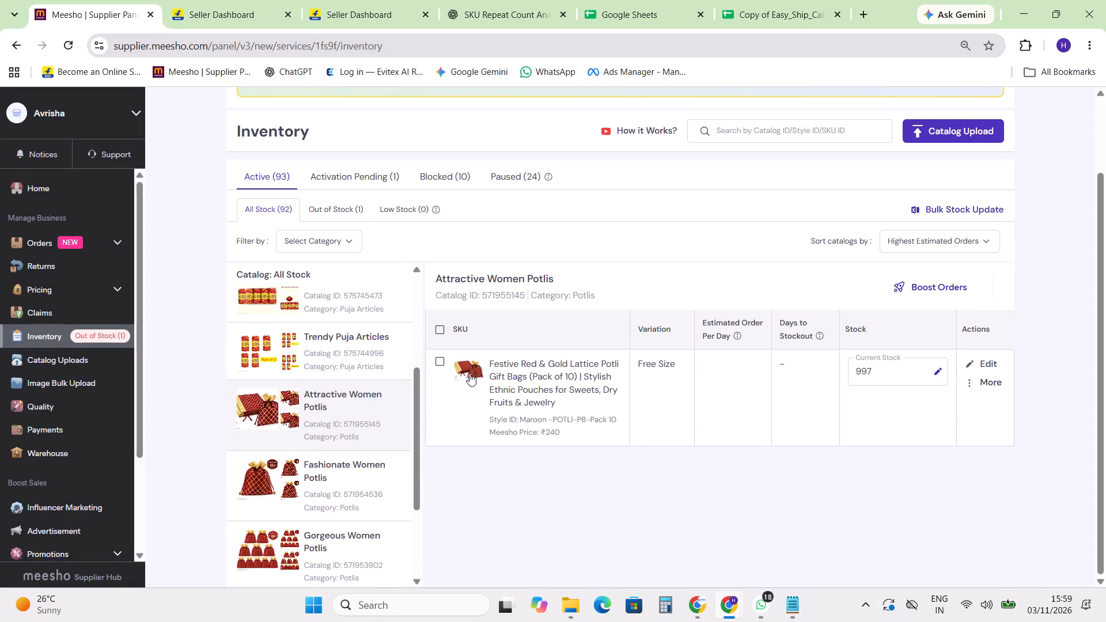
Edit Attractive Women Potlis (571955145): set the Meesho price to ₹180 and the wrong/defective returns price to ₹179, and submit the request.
left_click(971, 363)
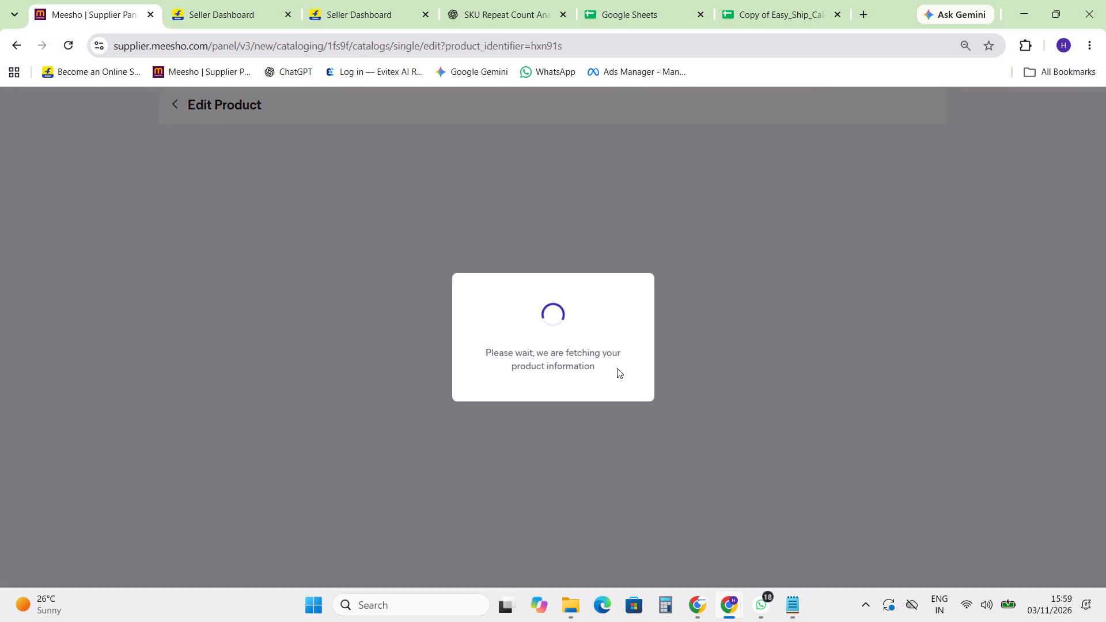
scroll(469, 282, "down", 2)
scroll(390, 294, "down", 1)
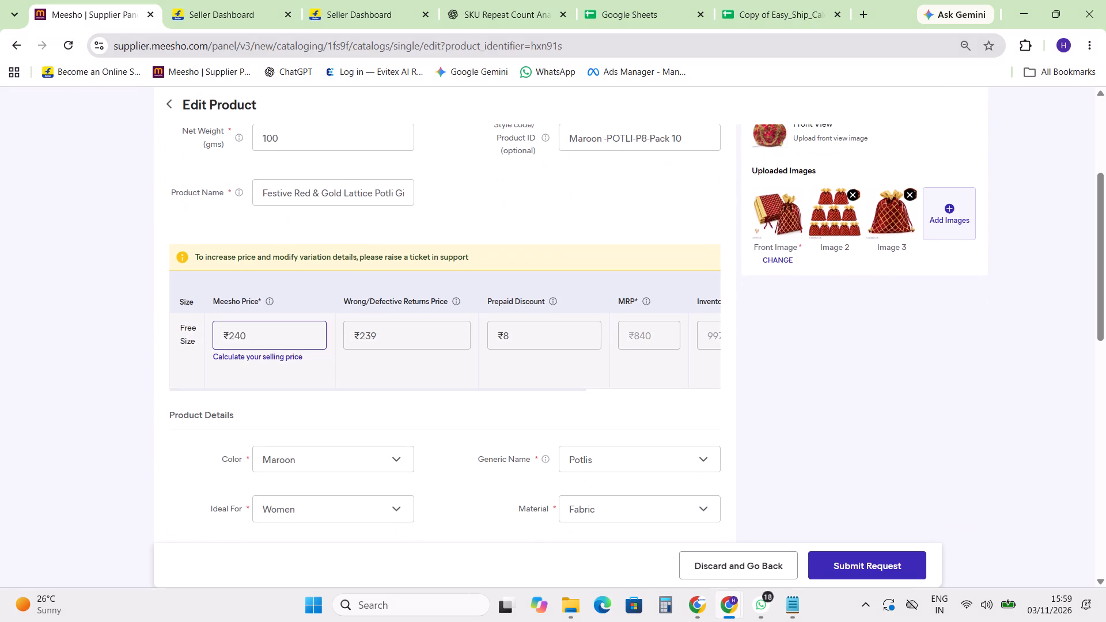
double_click(234, 330)
type("180")
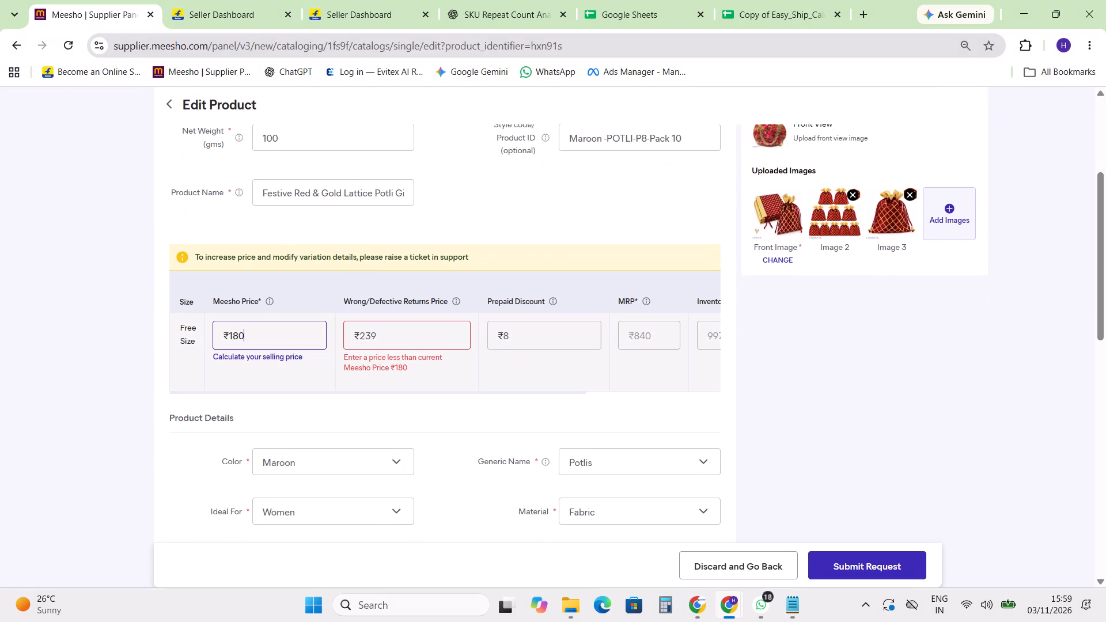
double_click(371, 331)
type("179")
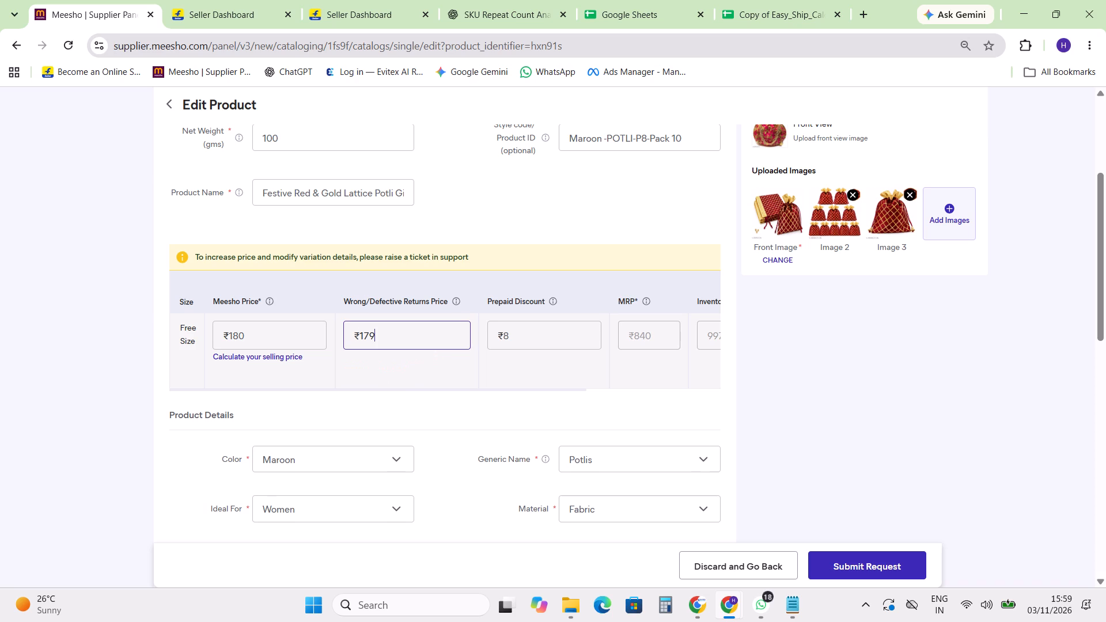
left_click(842, 415)
scroll(836, 418, "up", 7)
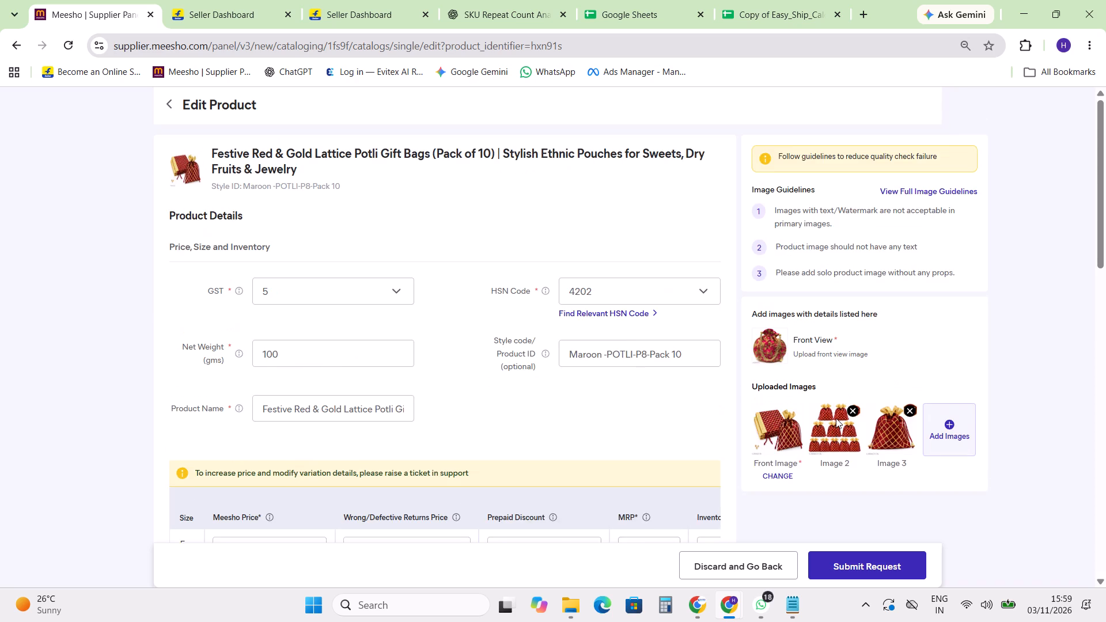
scroll(761, 384, "down", 5)
scroll(759, 384, "down", 17)
left_click(845, 559)
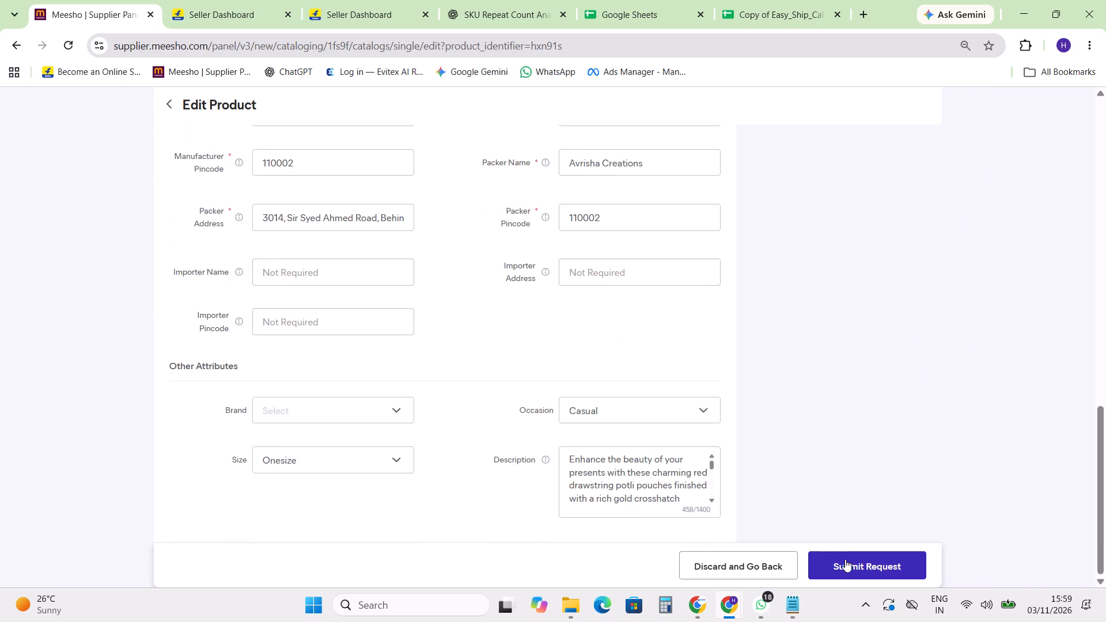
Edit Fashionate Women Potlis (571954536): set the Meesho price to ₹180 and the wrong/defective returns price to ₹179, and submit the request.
scroll(498, 263, "down", 7)
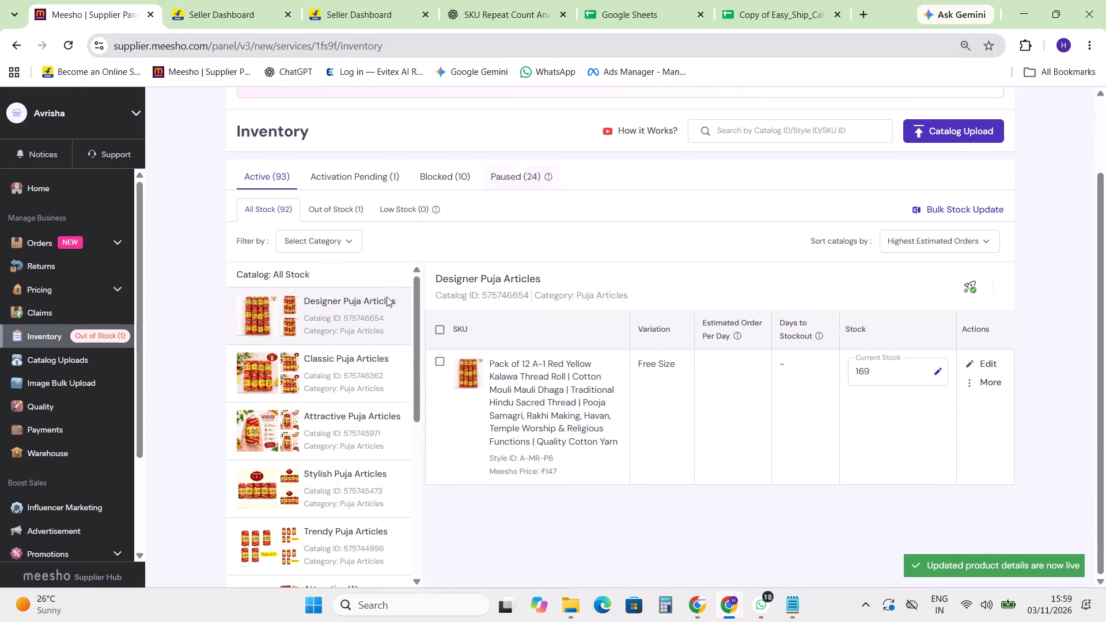
scroll(387, 297, "down", 6)
scroll(276, 438, "up", 2)
left_click(290, 411)
scroll(446, 242, "down", 4)
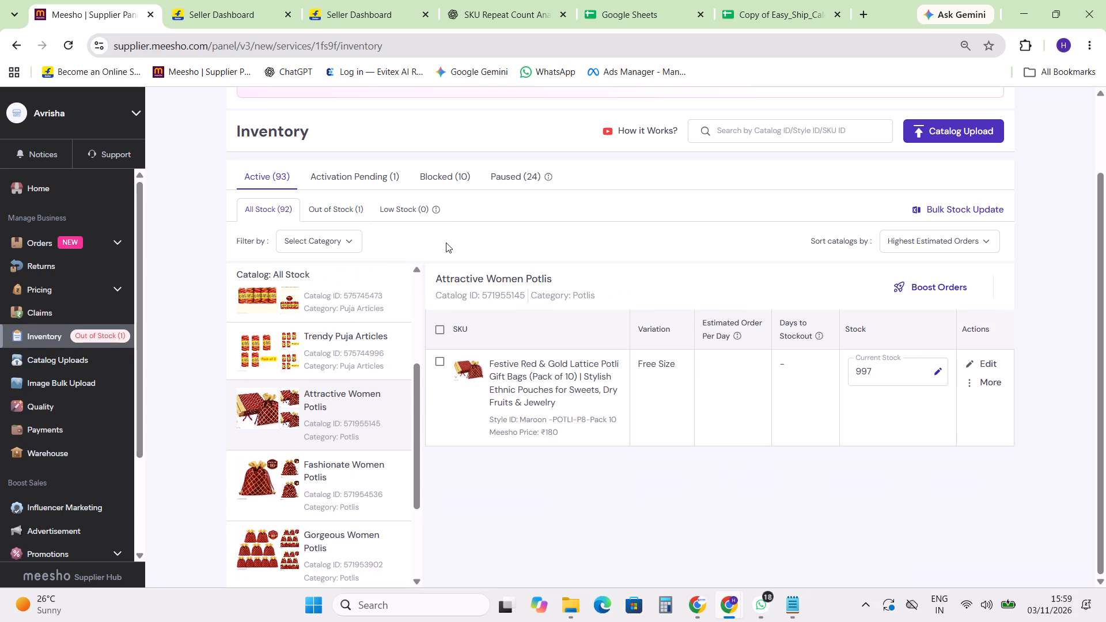
left_click(334, 483)
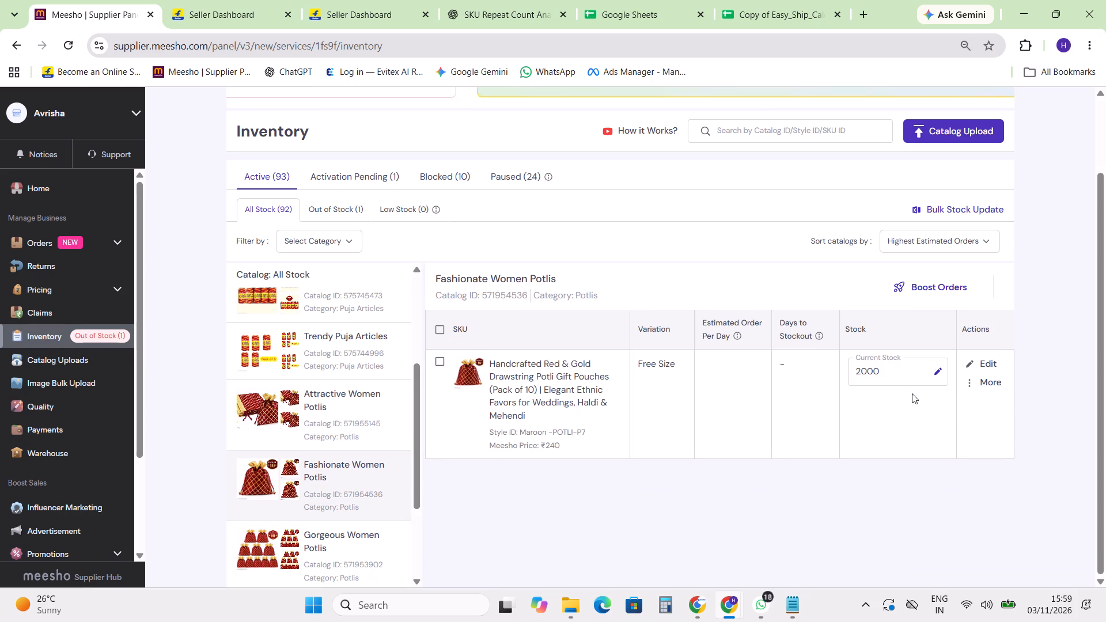
left_click(979, 363)
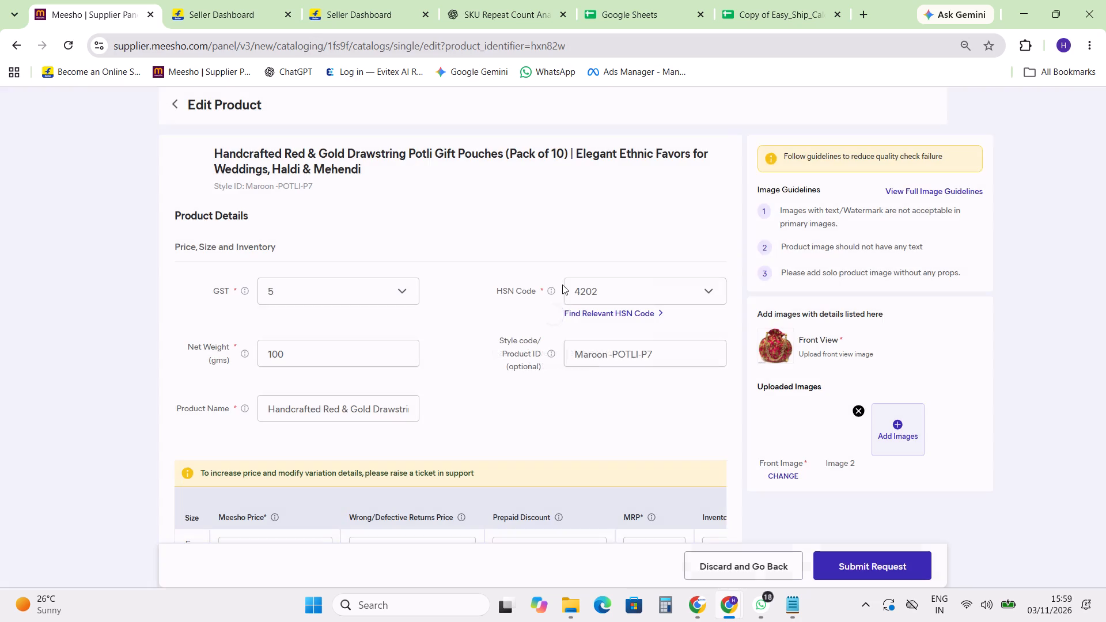
scroll(435, 329, "down", 3)
double_click(236, 334)
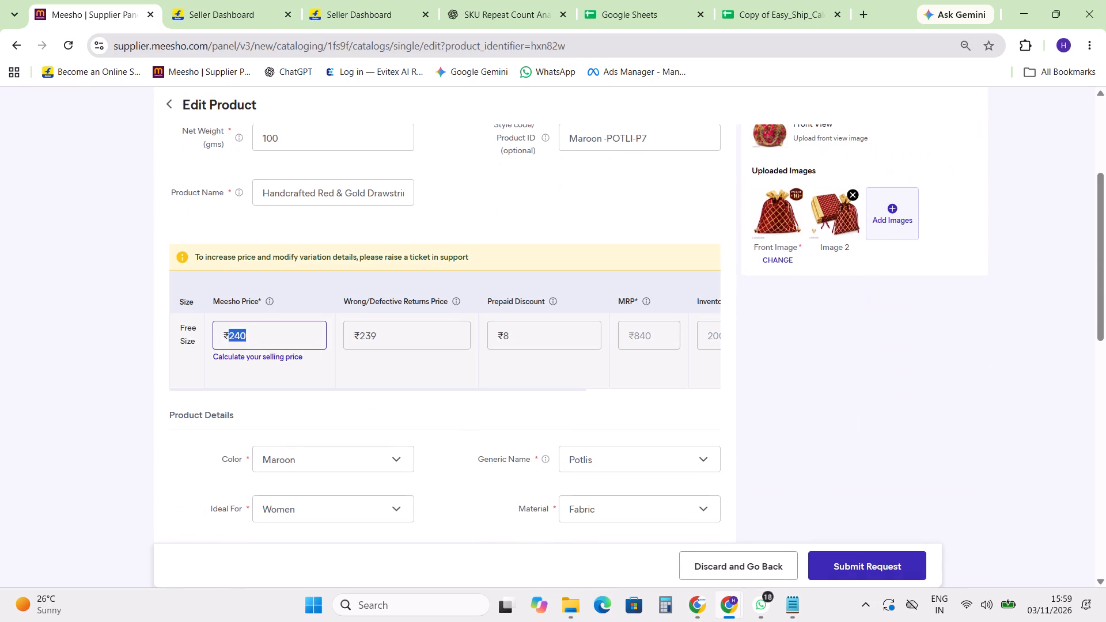
type("180")
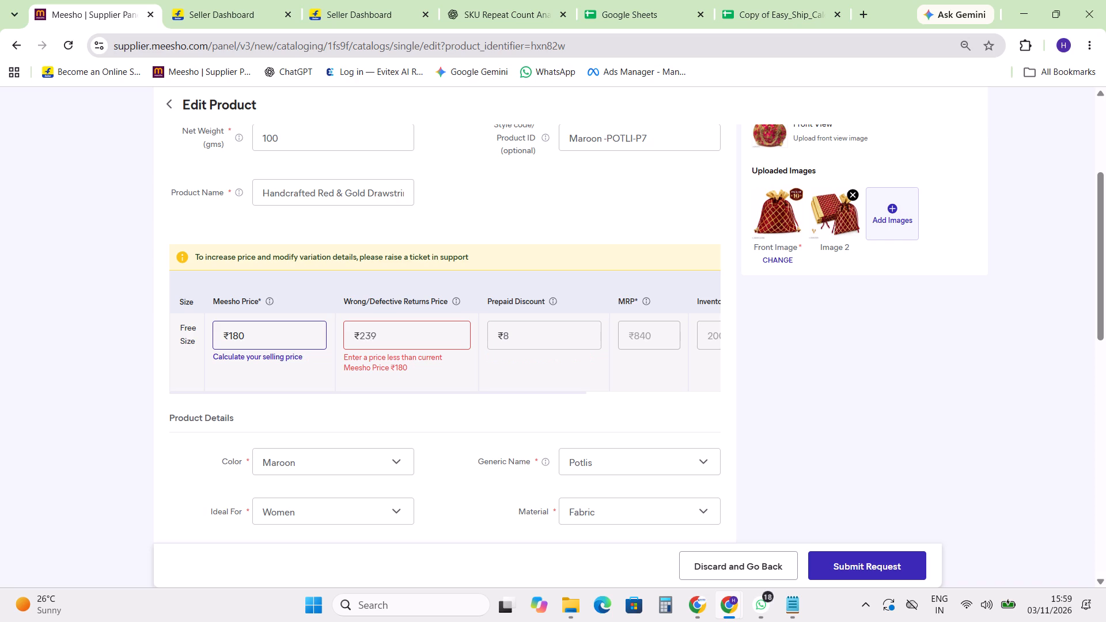
double_click(366, 332)
type("179")
left_click(886, 452)
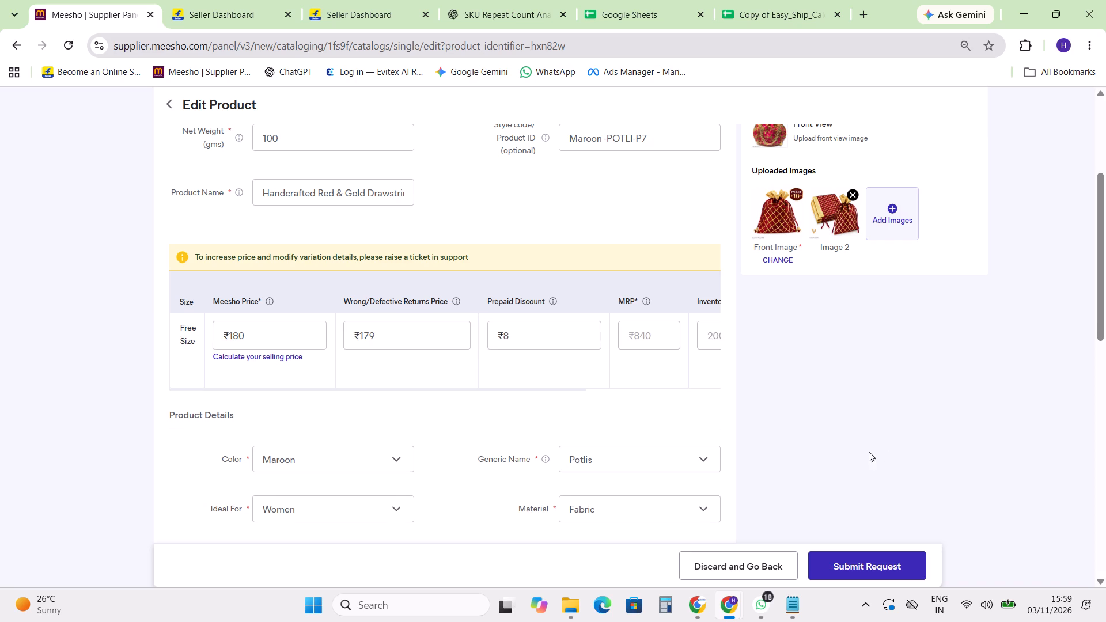
left_click(866, 568)
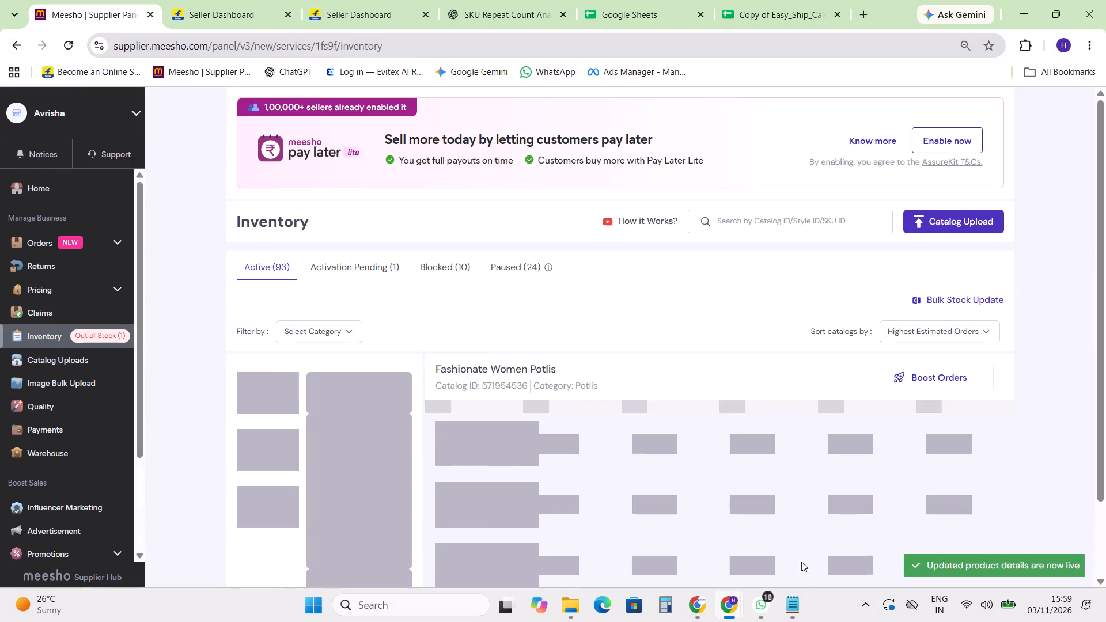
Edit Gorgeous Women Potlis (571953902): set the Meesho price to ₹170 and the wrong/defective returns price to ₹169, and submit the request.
scroll(513, 285, "down", 5)
scroll(302, 456, "down", 12)
scroll(308, 454, "up", 1)
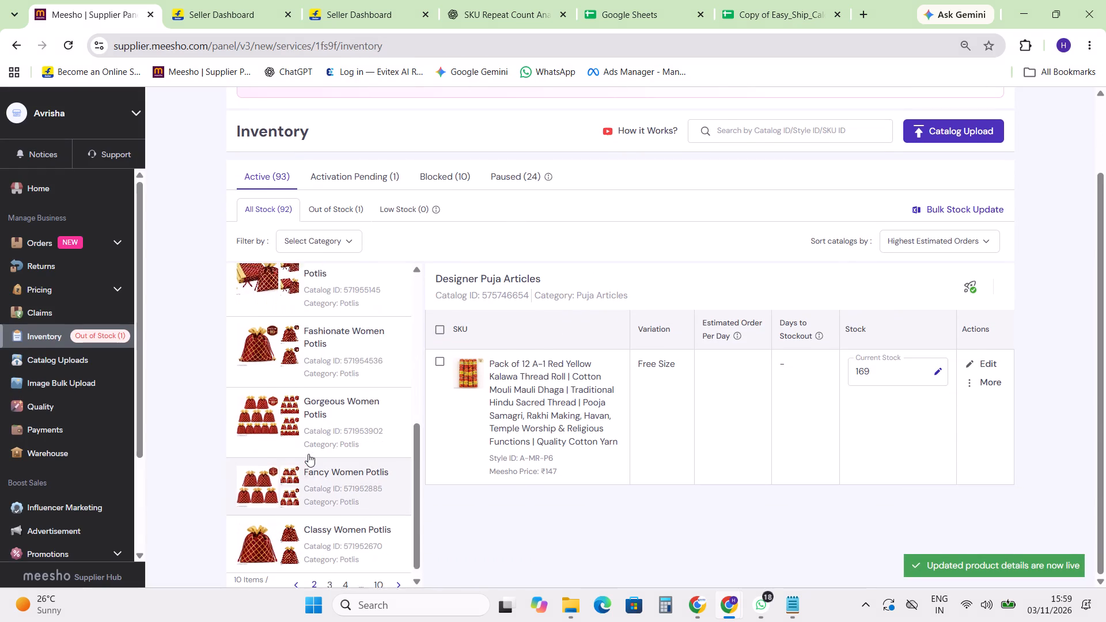
left_click(310, 420)
scroll(310, 420, "down", 1)
left_click(310, 420)
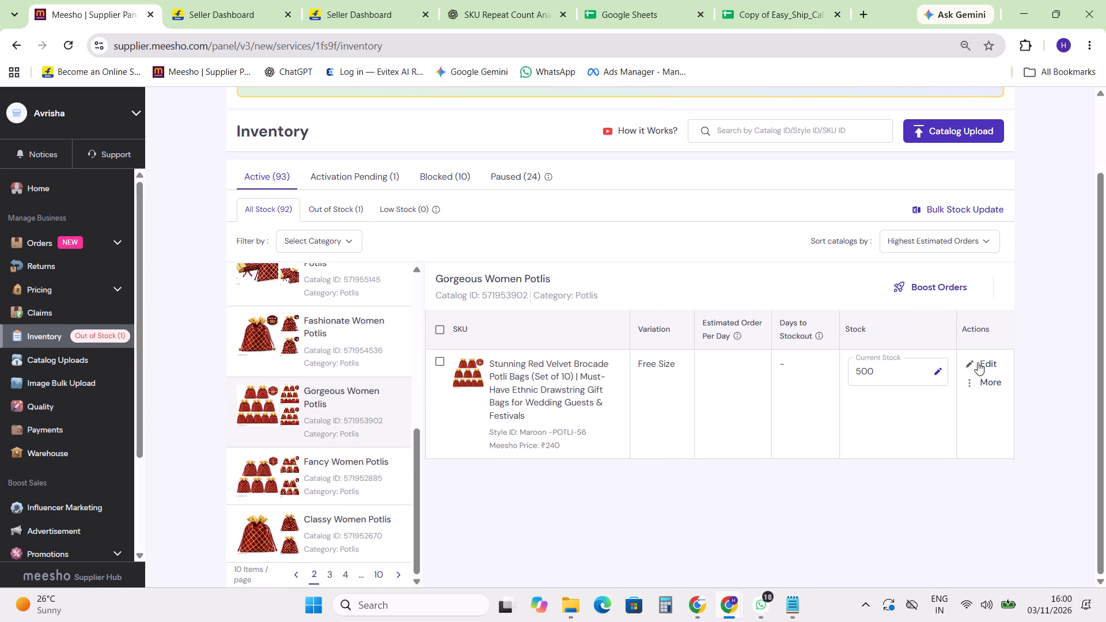
left_click(978, 362)
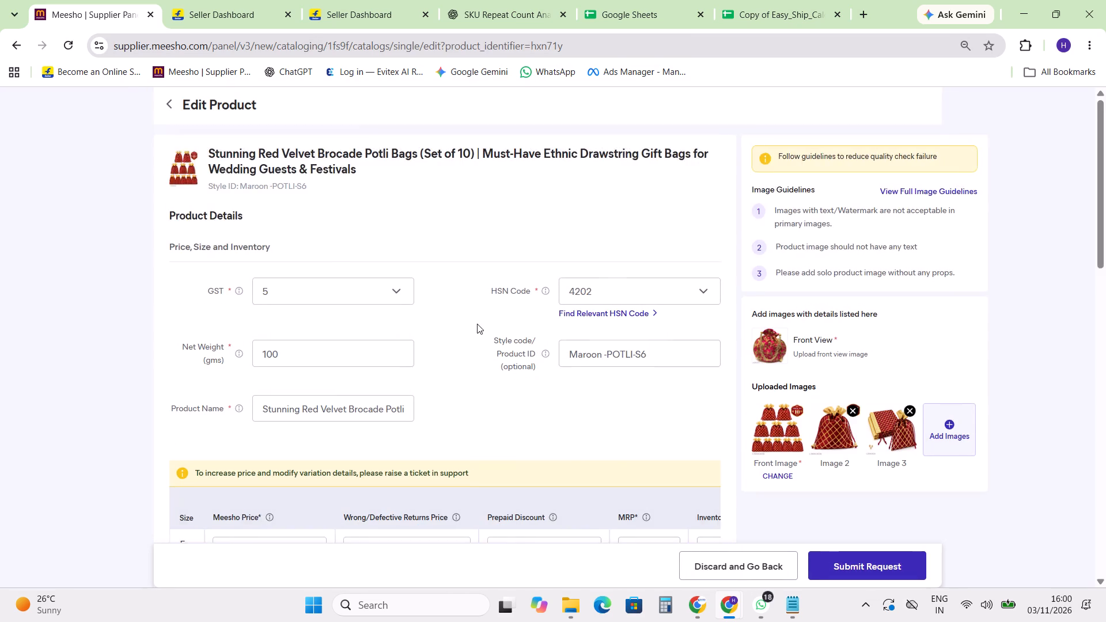
scroll(477, 325, "down", 2)
double_click(236, 403)
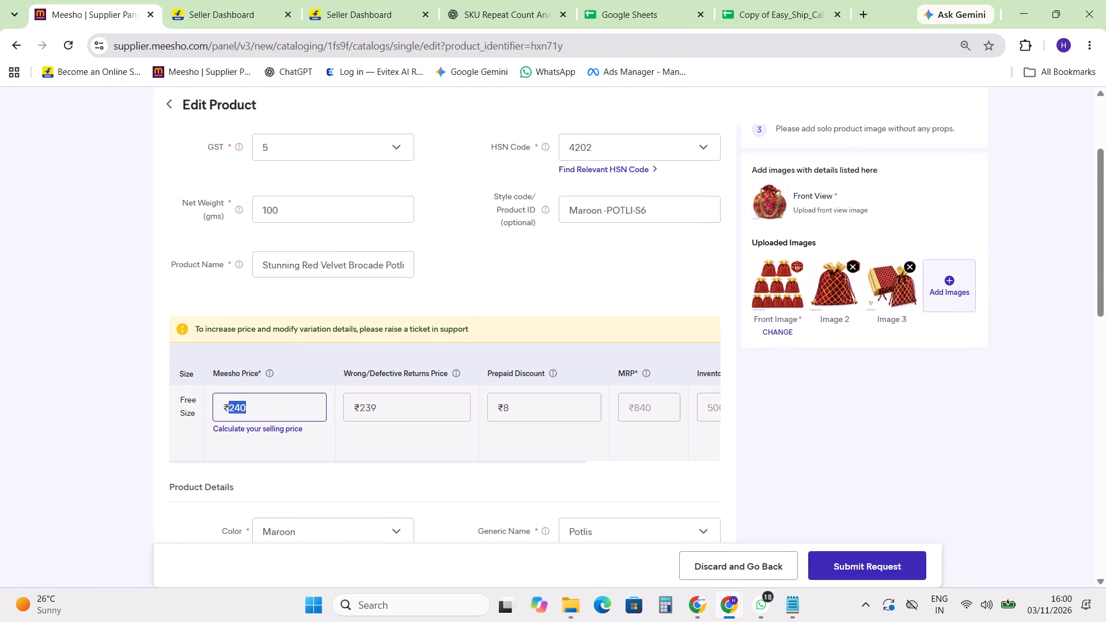
type("170")
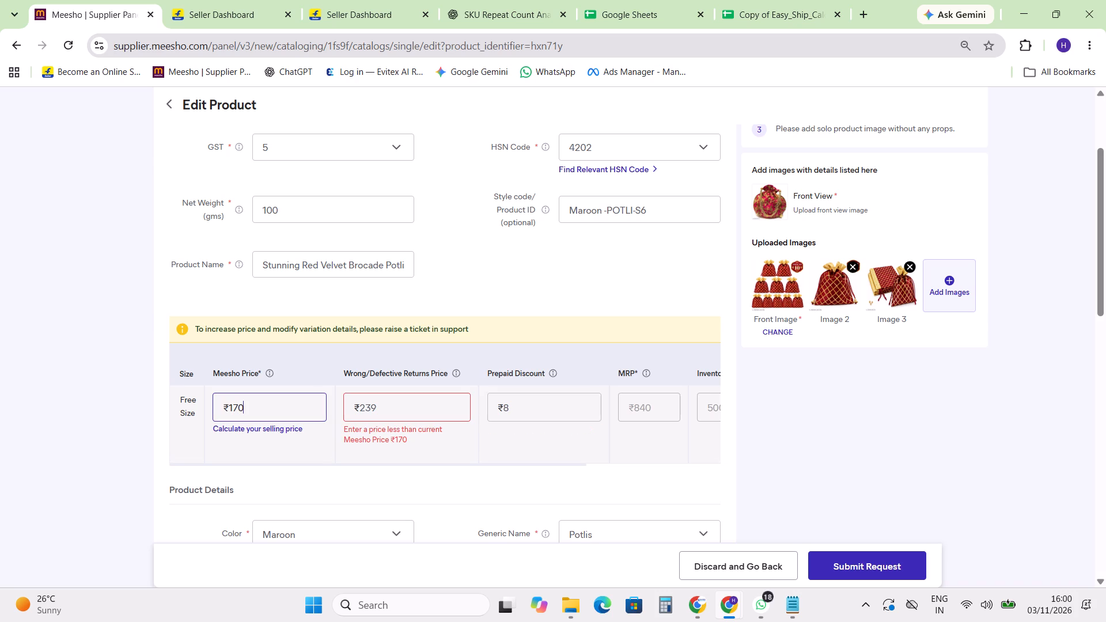
double_click(367, 405)
type("169")
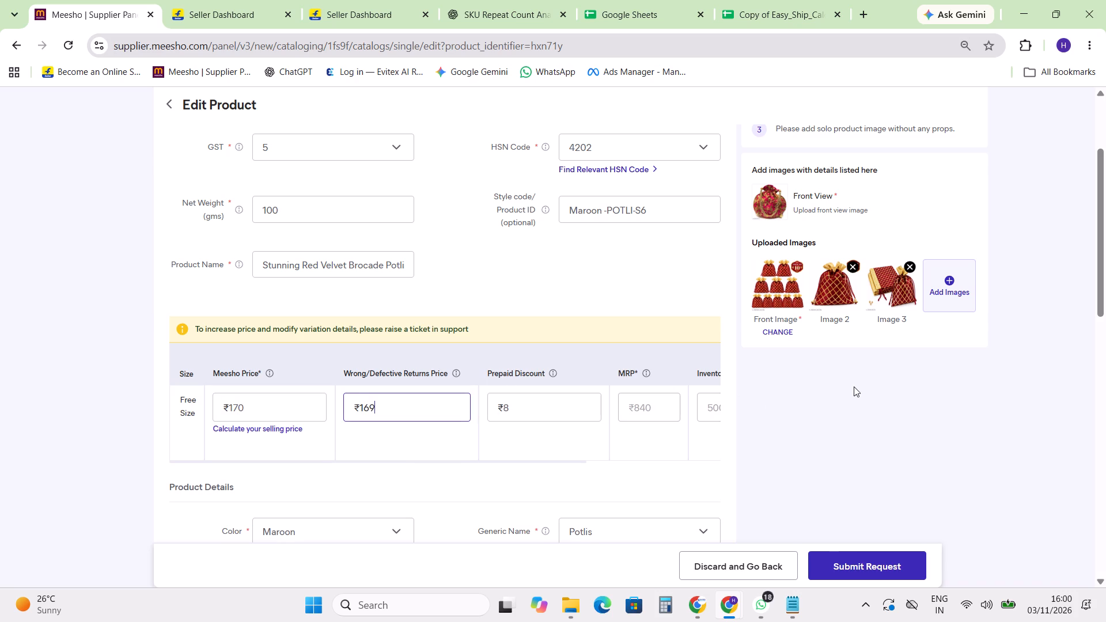
left_click(854, 386)
left_click(847, 563)
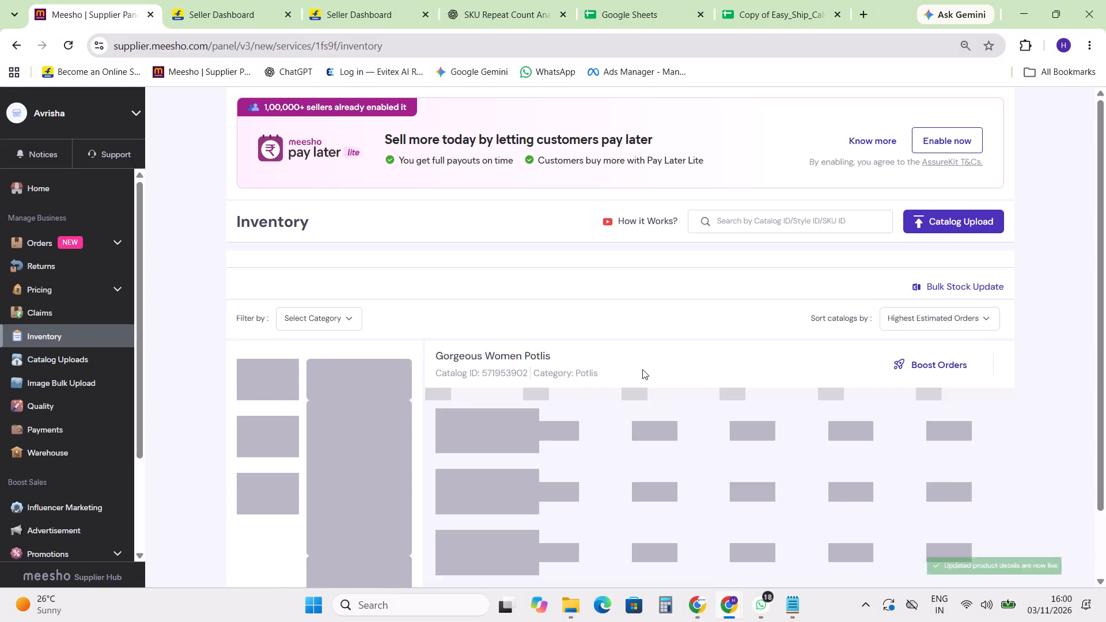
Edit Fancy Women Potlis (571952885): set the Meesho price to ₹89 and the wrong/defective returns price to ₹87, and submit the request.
scroll(528, 276, "down", 6)
scroll(303, 441, "down", 12)
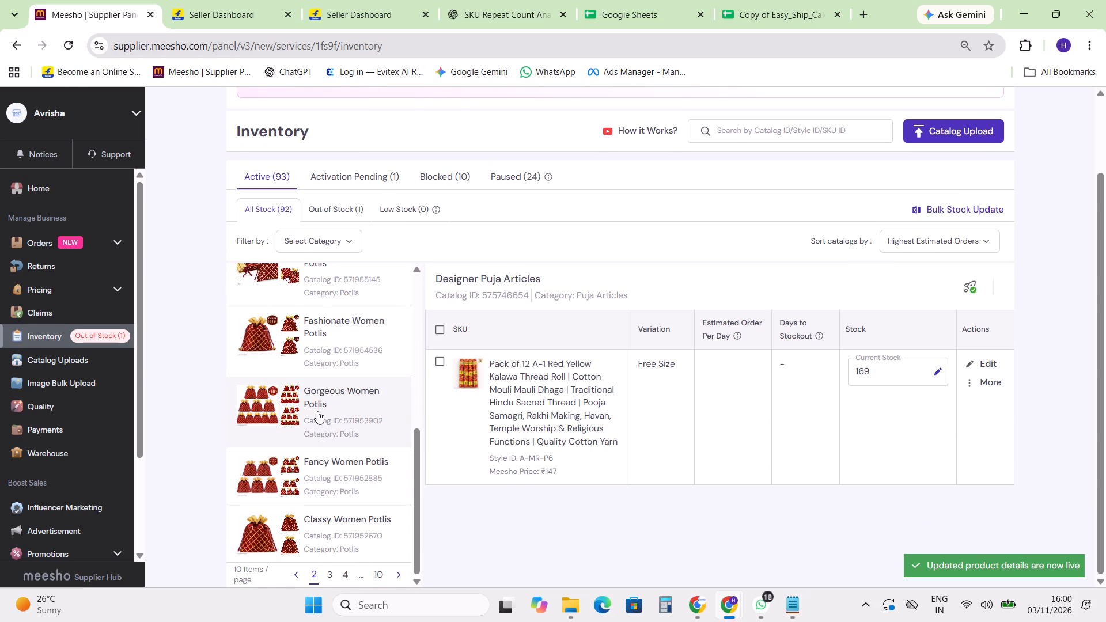
left_click(319, 408)
left_click(328, 458)
scroll(328, 459, "down", 2)
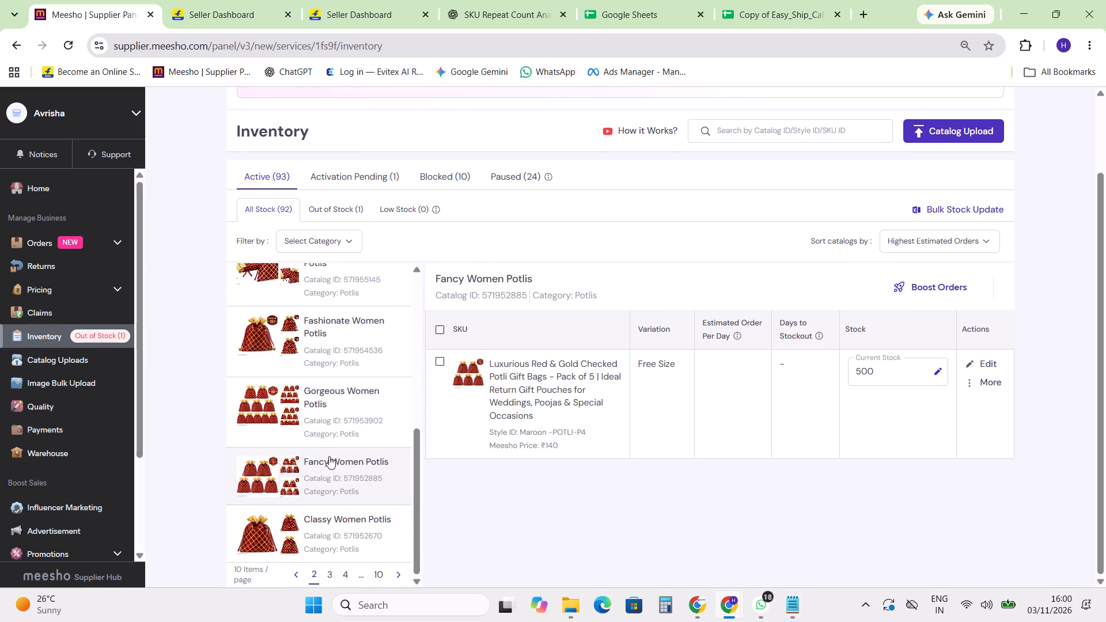
scroll(331, 456, "down", 10)
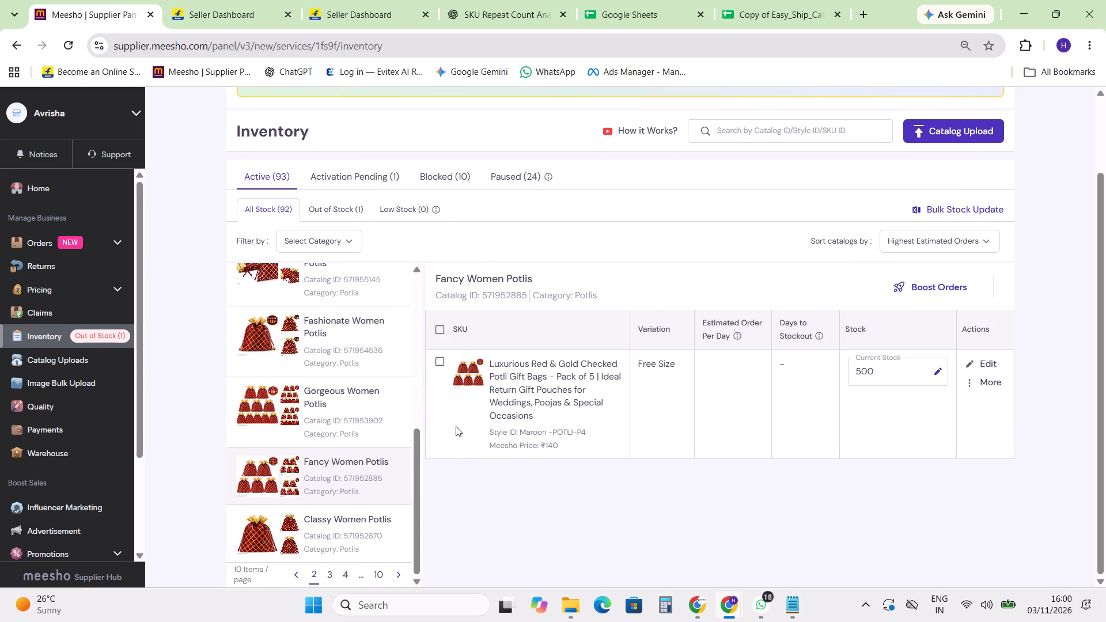
left_click(987, 360)
scroll(575, 402, "down", 3)
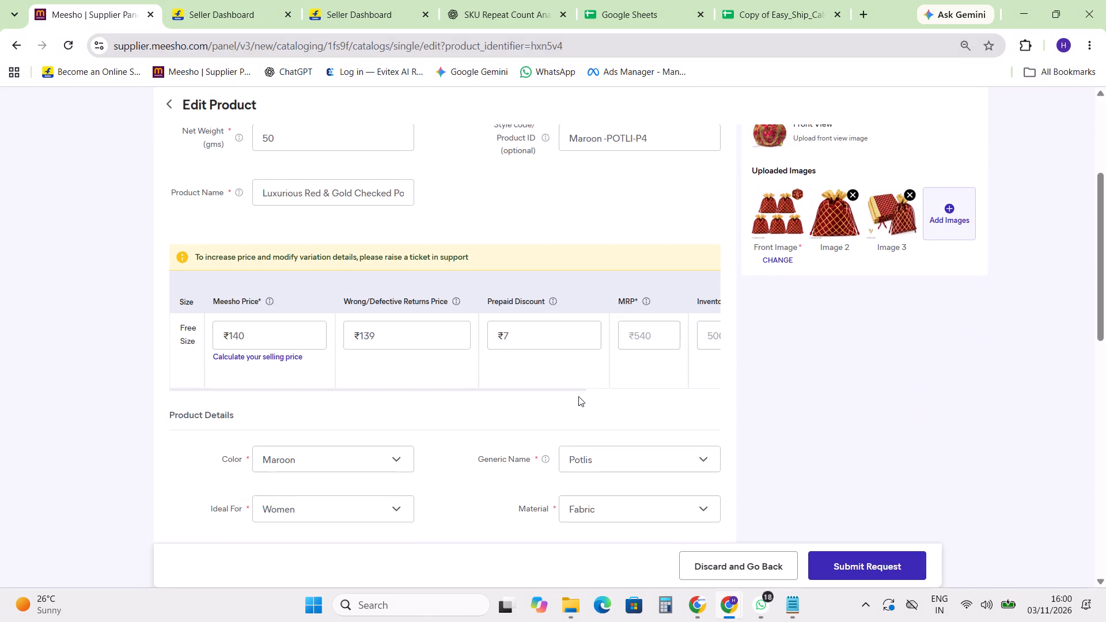
double_click(234, 335)
type("80")
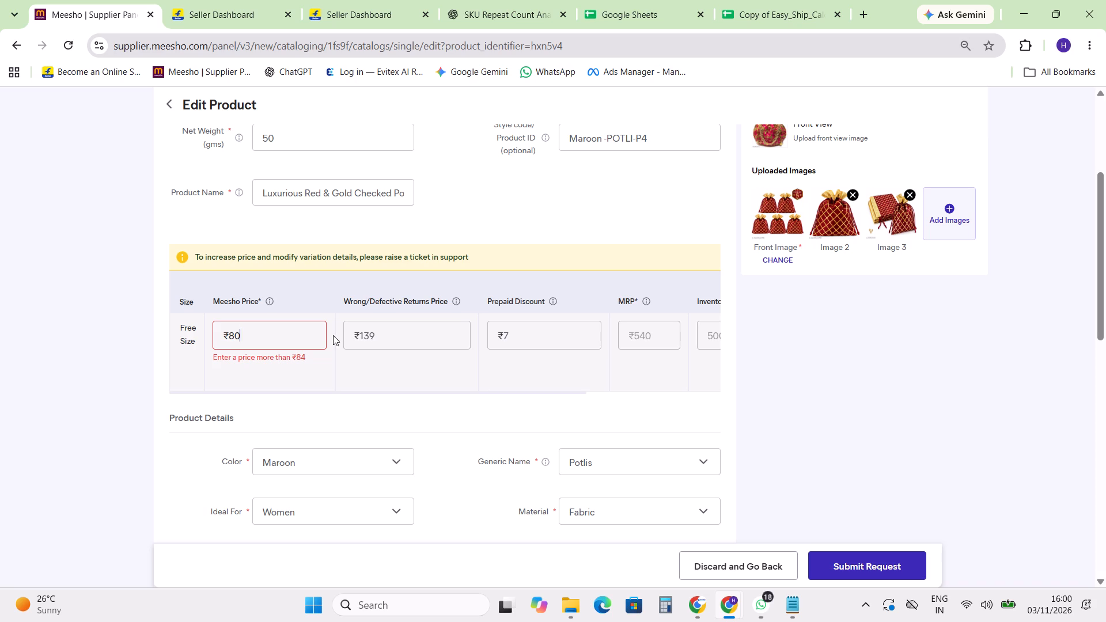
double_click(236, 332)
type("89")
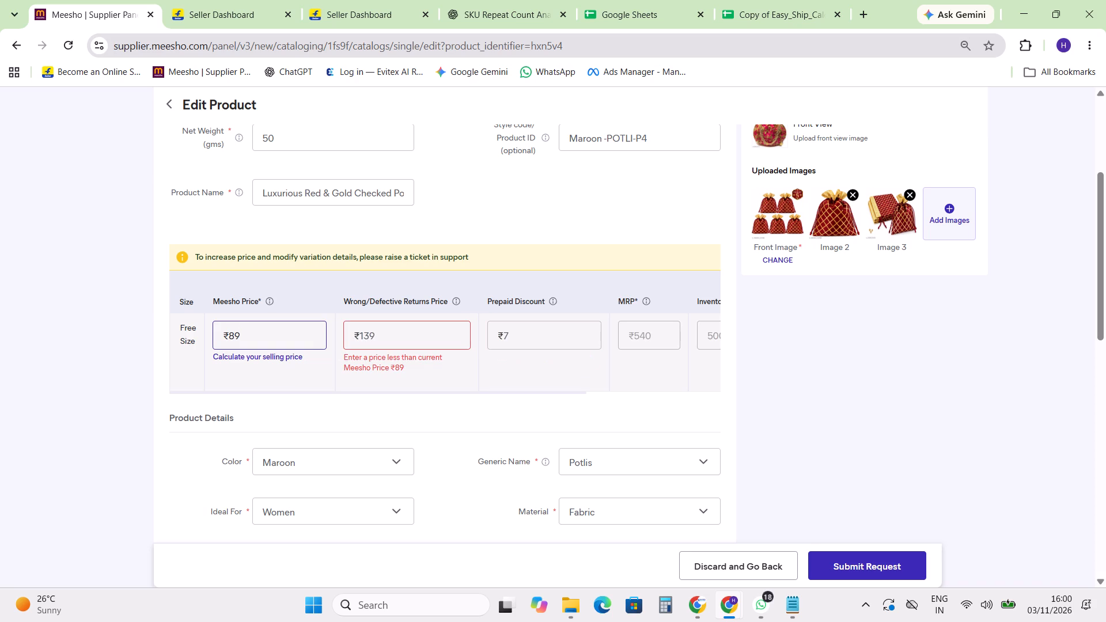
double_click(361, 338)
type("87")
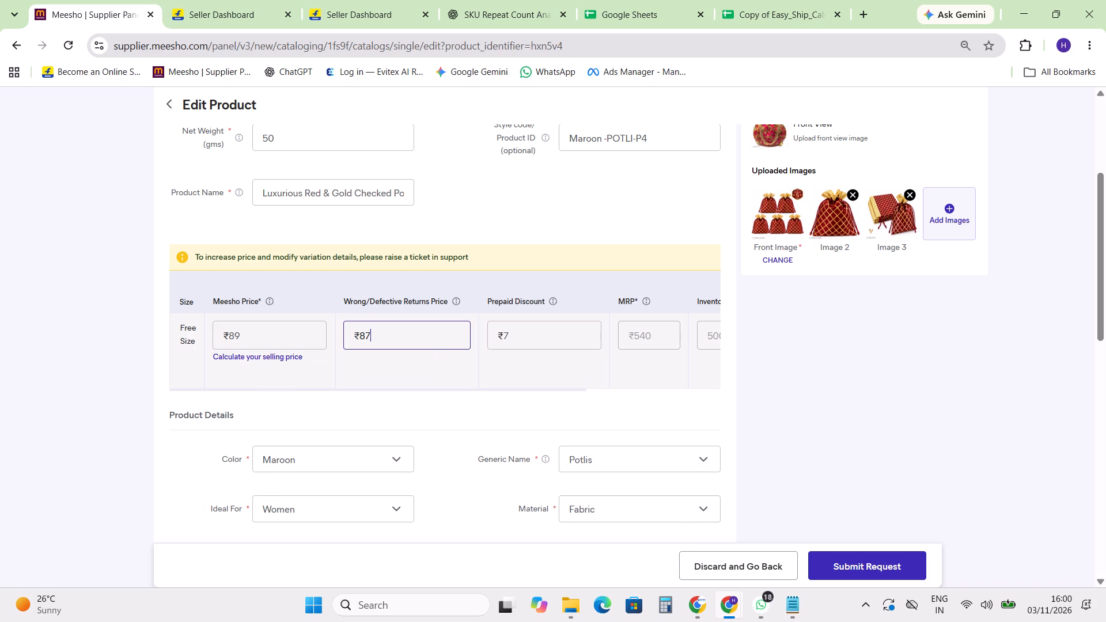
left_click(923, 438)
left_click(878, 555)
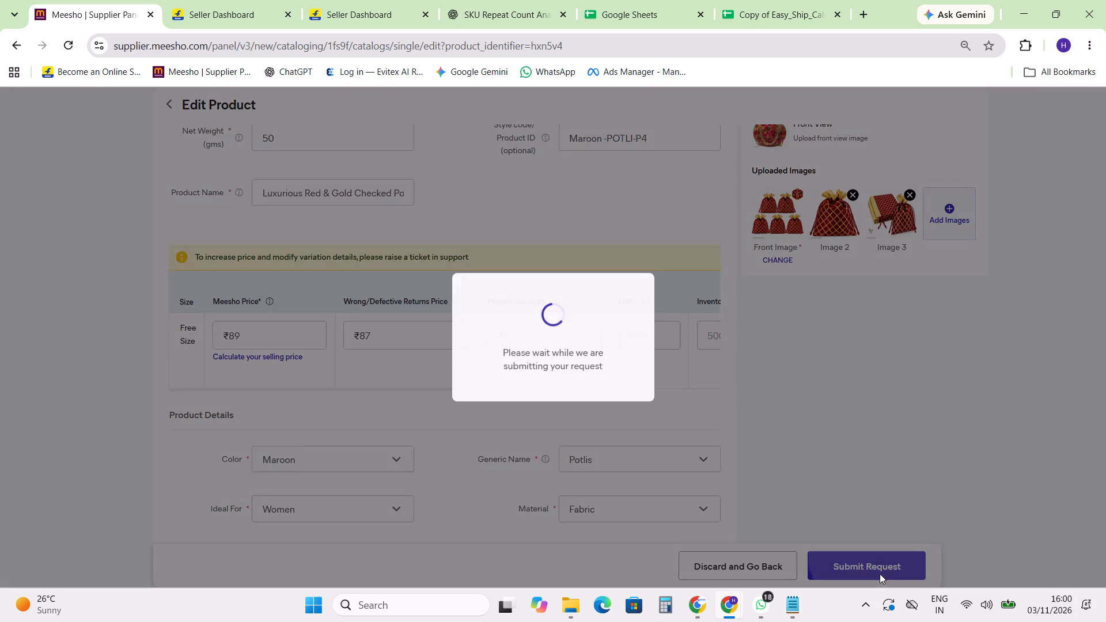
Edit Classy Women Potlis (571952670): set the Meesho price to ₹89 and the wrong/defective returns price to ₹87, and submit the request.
scroll(398, 350, "down", 6)
scroll(298, 501, "down", 10)
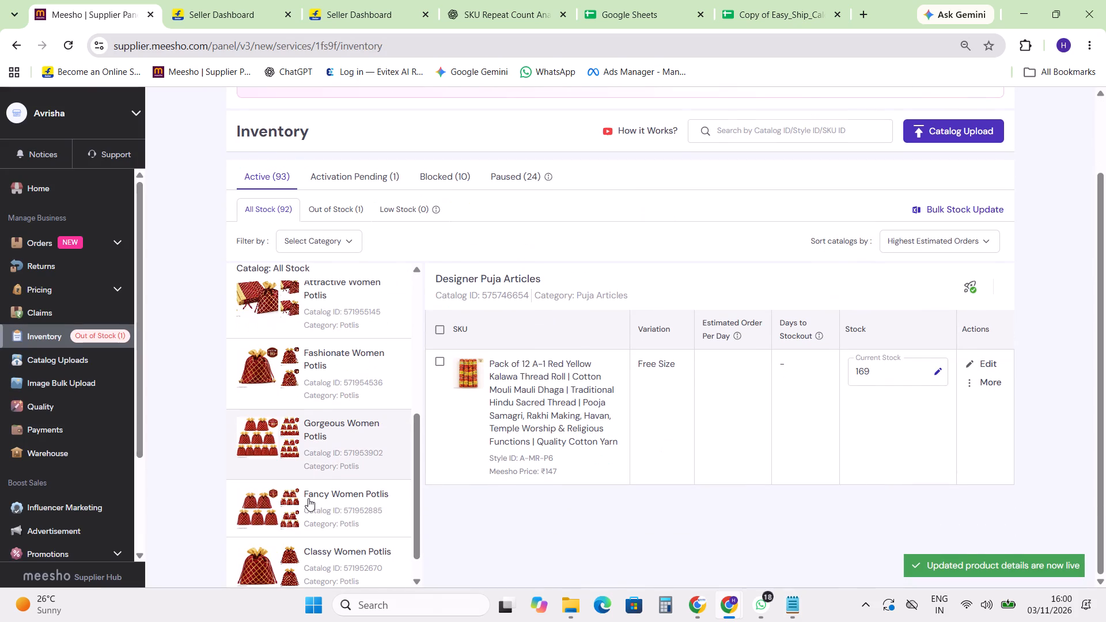
left_click(312, 487)
scroll(312, 487, "down", 3)
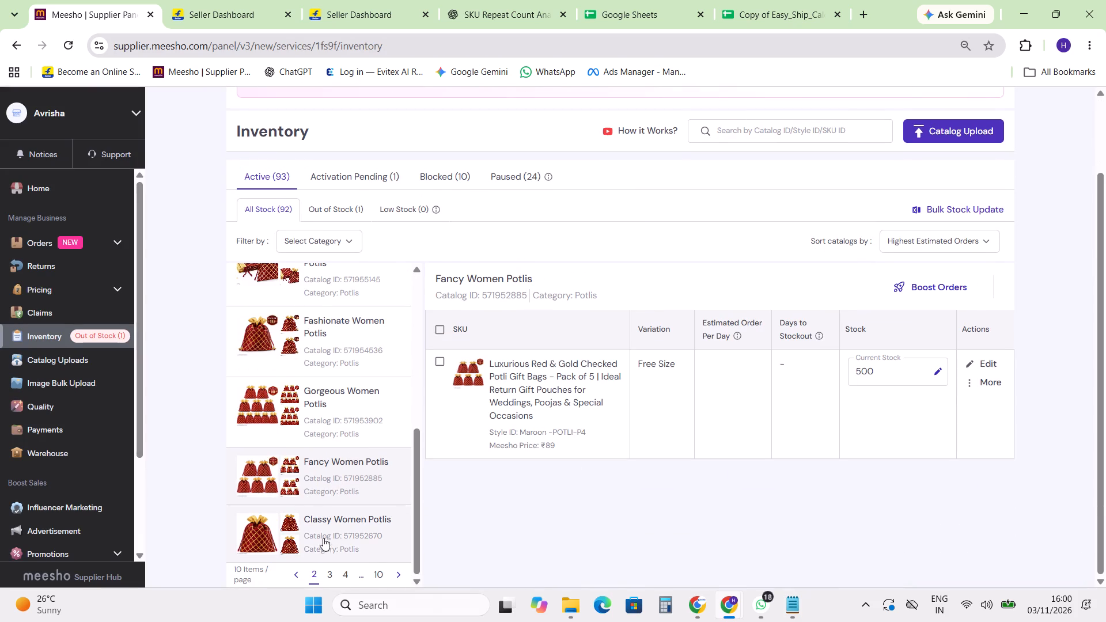
left_click(325, 540)
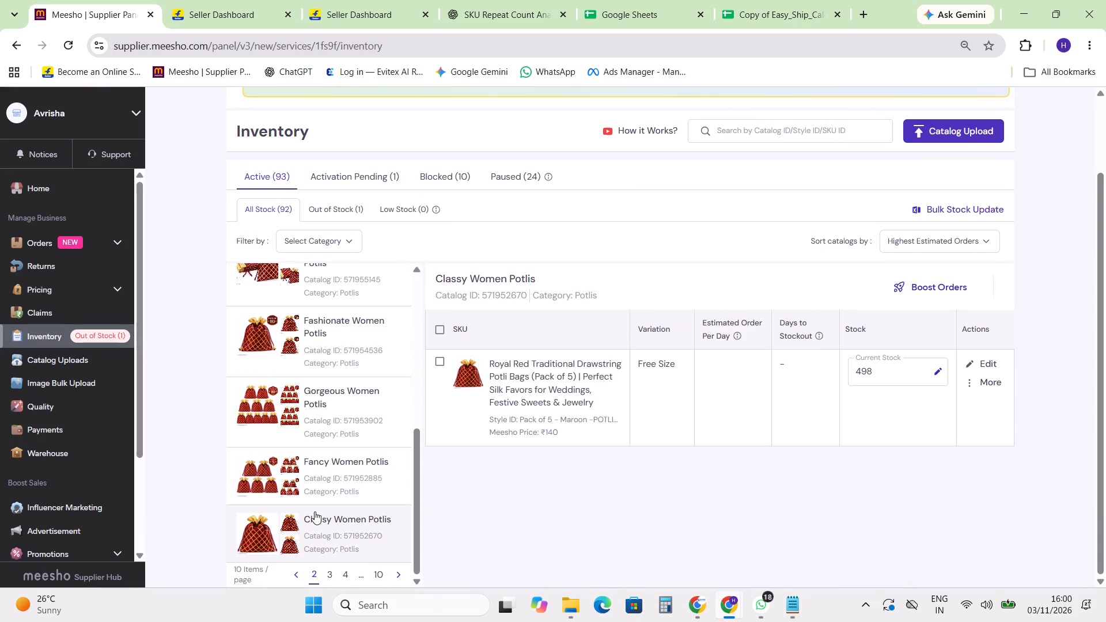
left_click(315, 468)
left_click(336, 533)
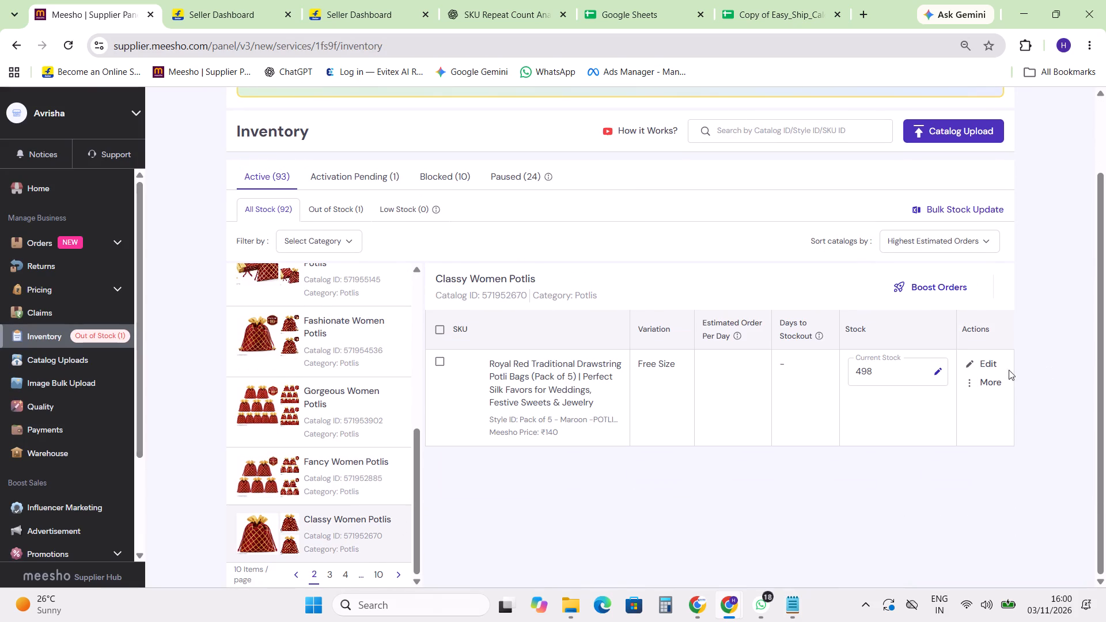
left_click(986, 361)
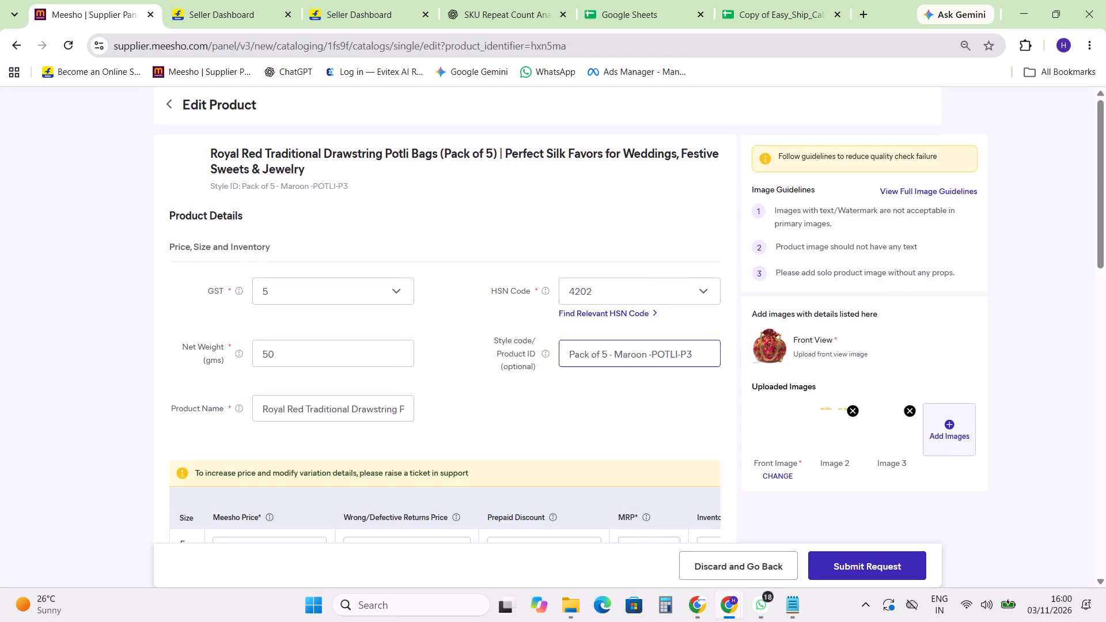
scroll(560, 351, "down", 3)
scroll(286, 278, "up", 1)
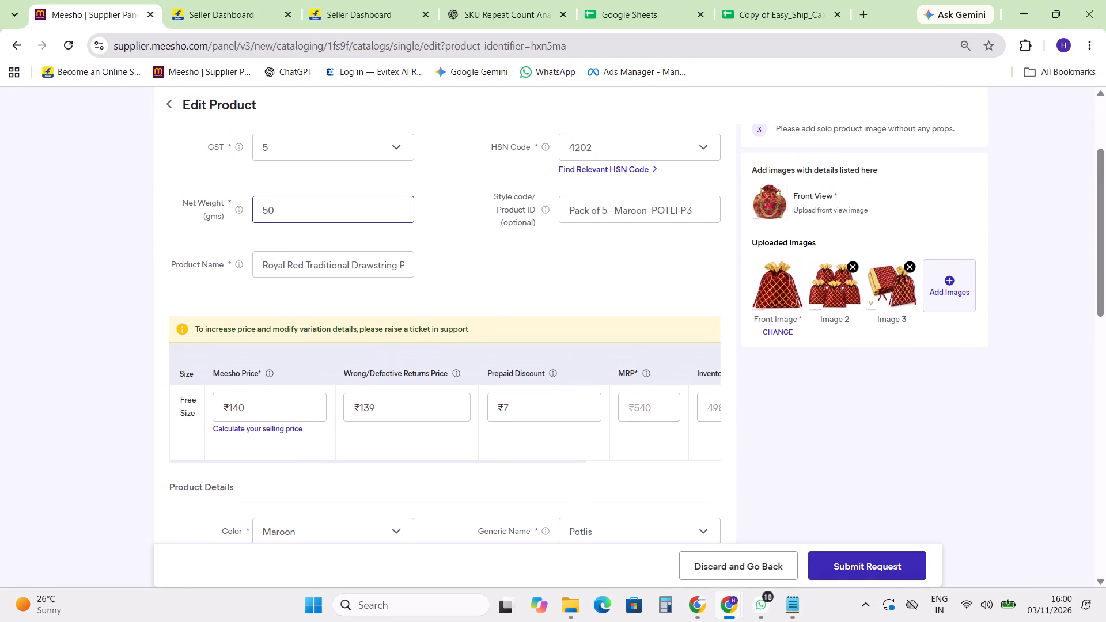
double_click(270, 205)
double_click(243, 403)
double_click(239, 403)
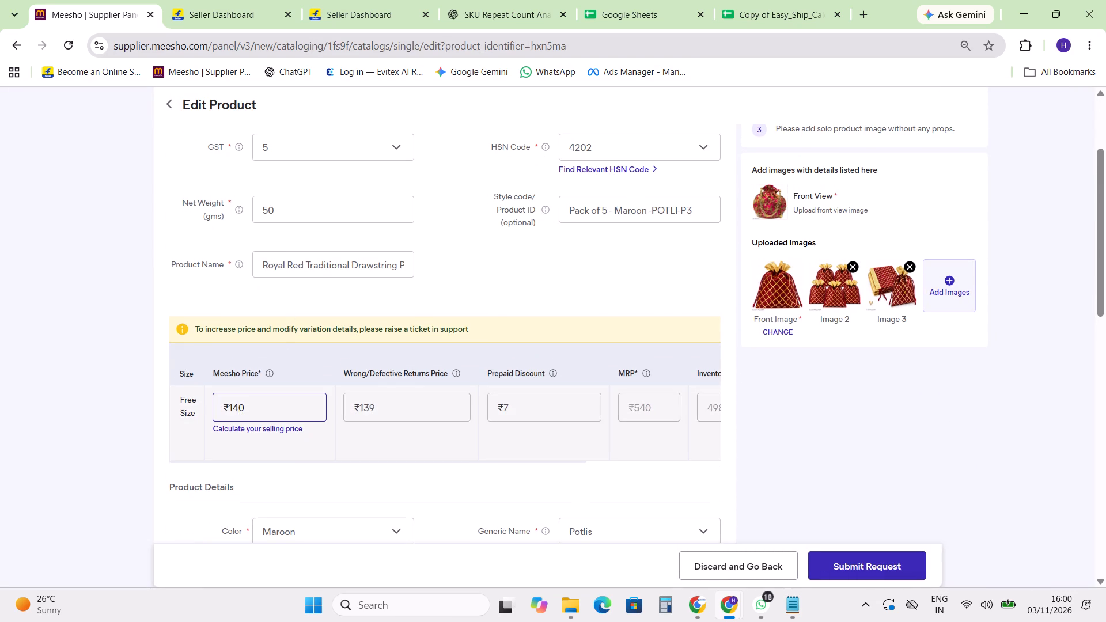
type("89")
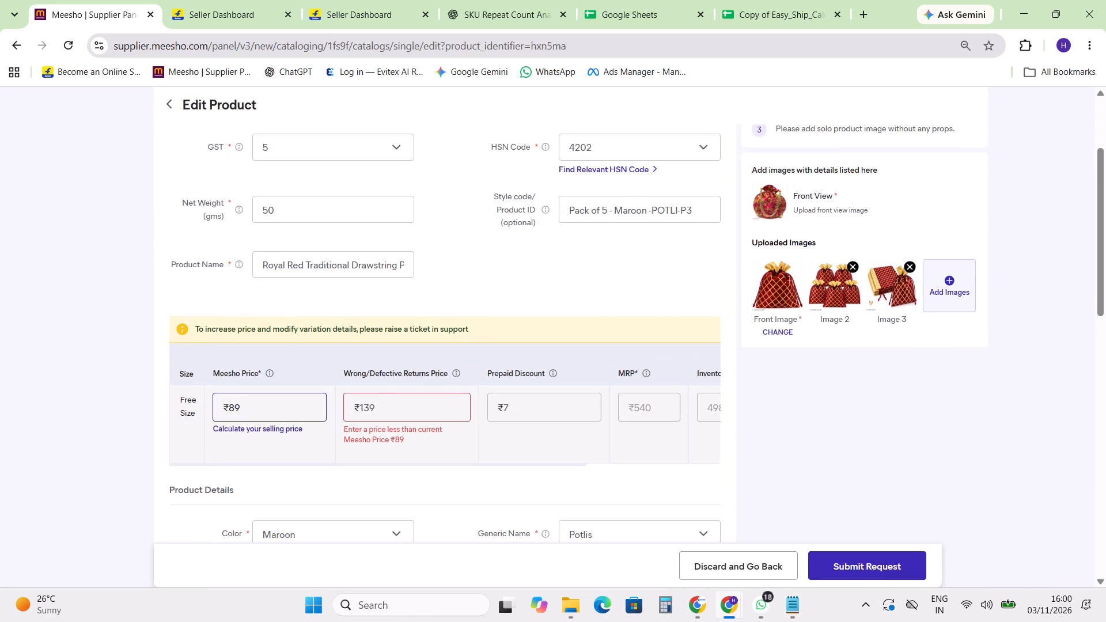
double_click(366, 403)
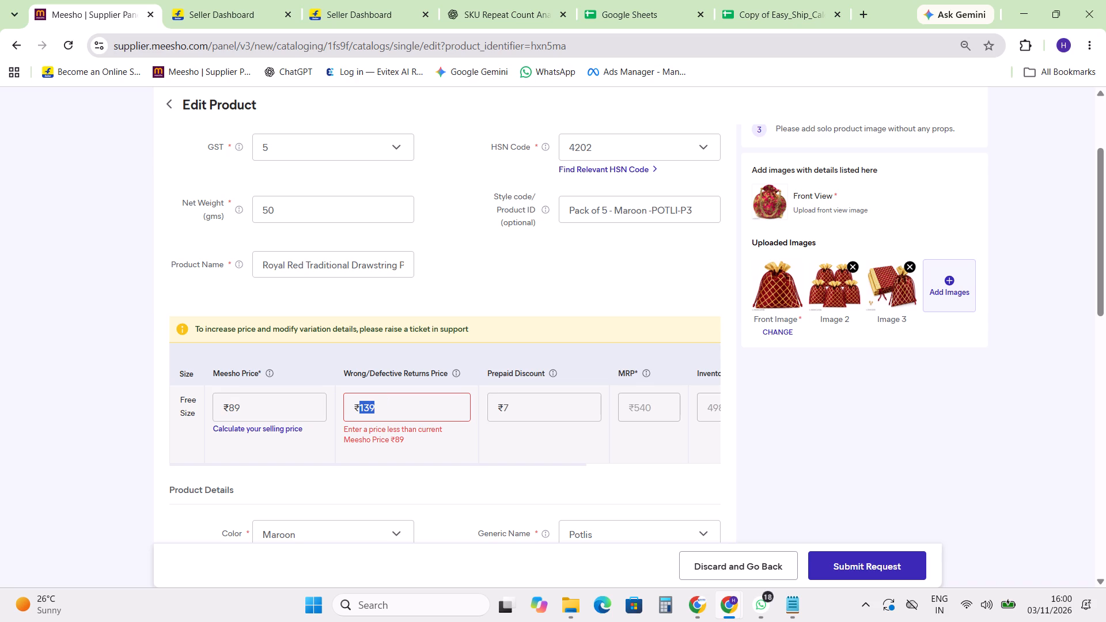
type("87")
left_click(980, 461)
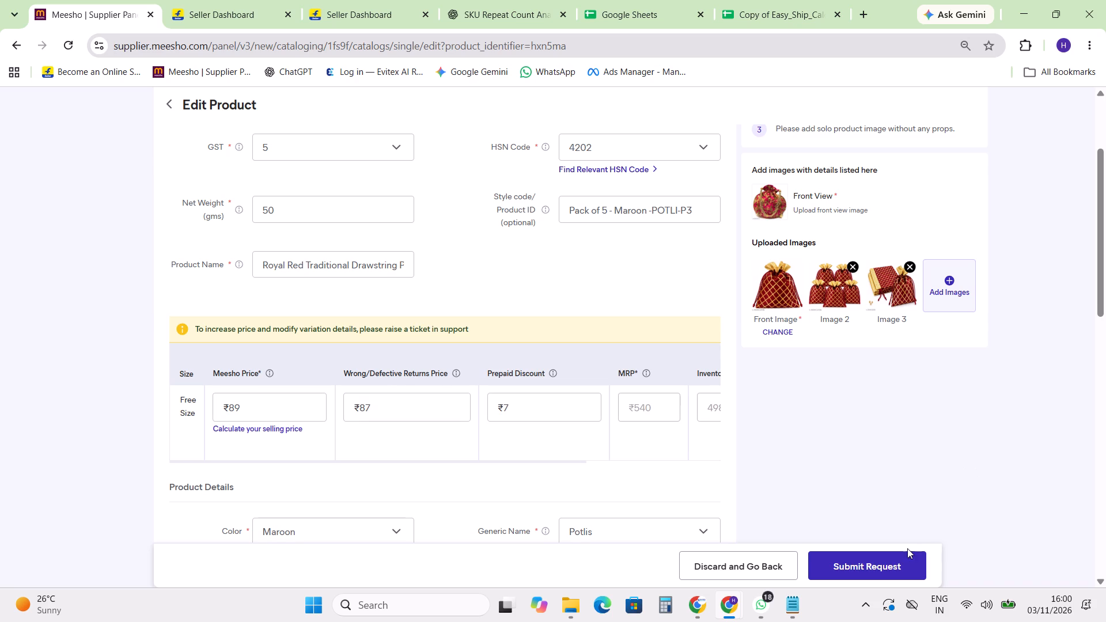
left_click(899, 560)
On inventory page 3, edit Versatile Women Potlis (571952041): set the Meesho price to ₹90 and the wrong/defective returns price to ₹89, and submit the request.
scroll(335, 378, "down", 3)
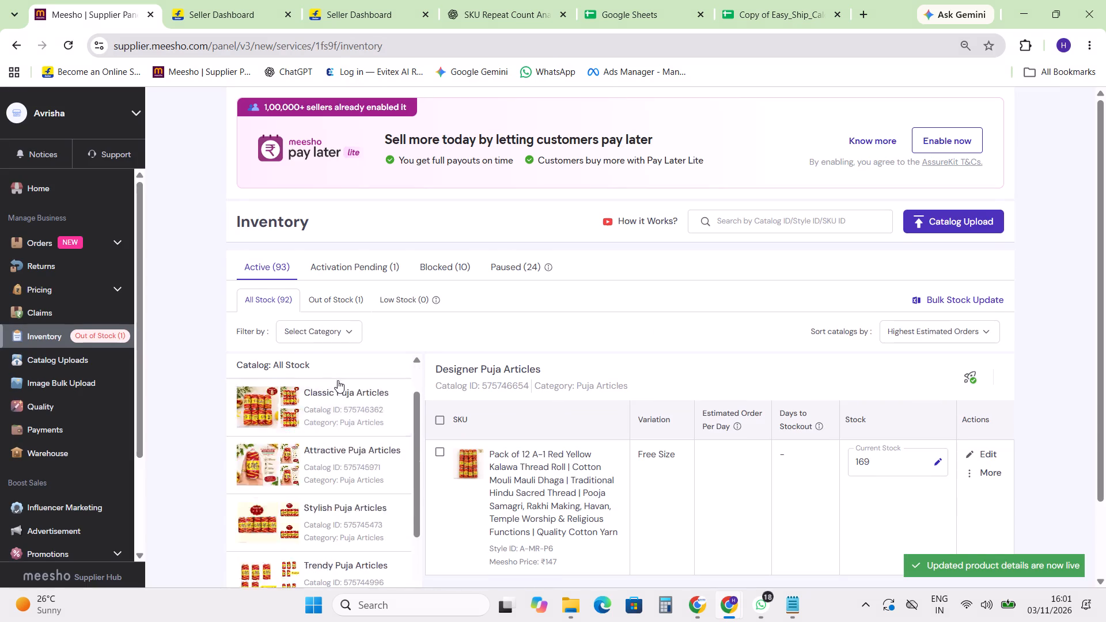
scroll(338, 380, "down", 19)
left_click(350, 515)
scroll(350, 514, "down", 5)
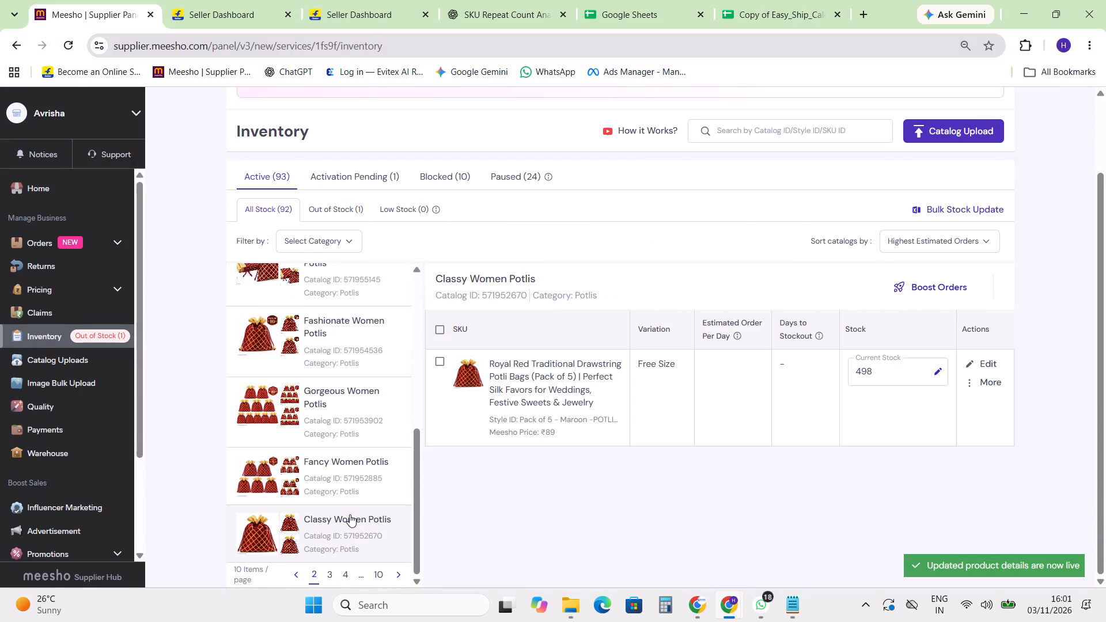
scroll(350, 514, "down", 1)
left_click(330, 572)
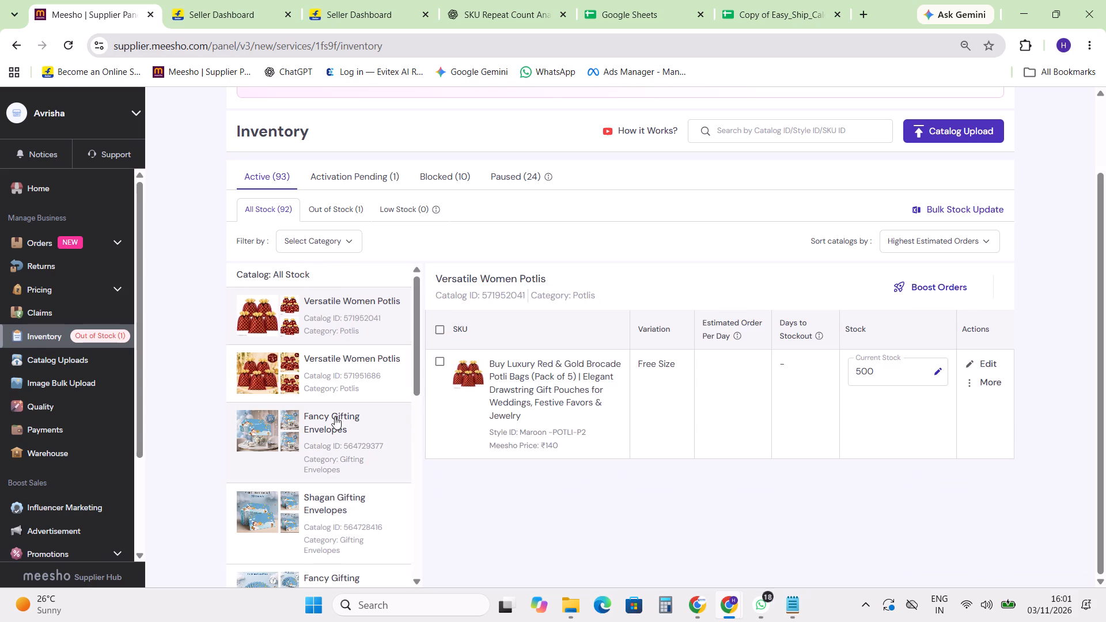
left_click(988, 364)
scroll(485, 332, "down", 4)
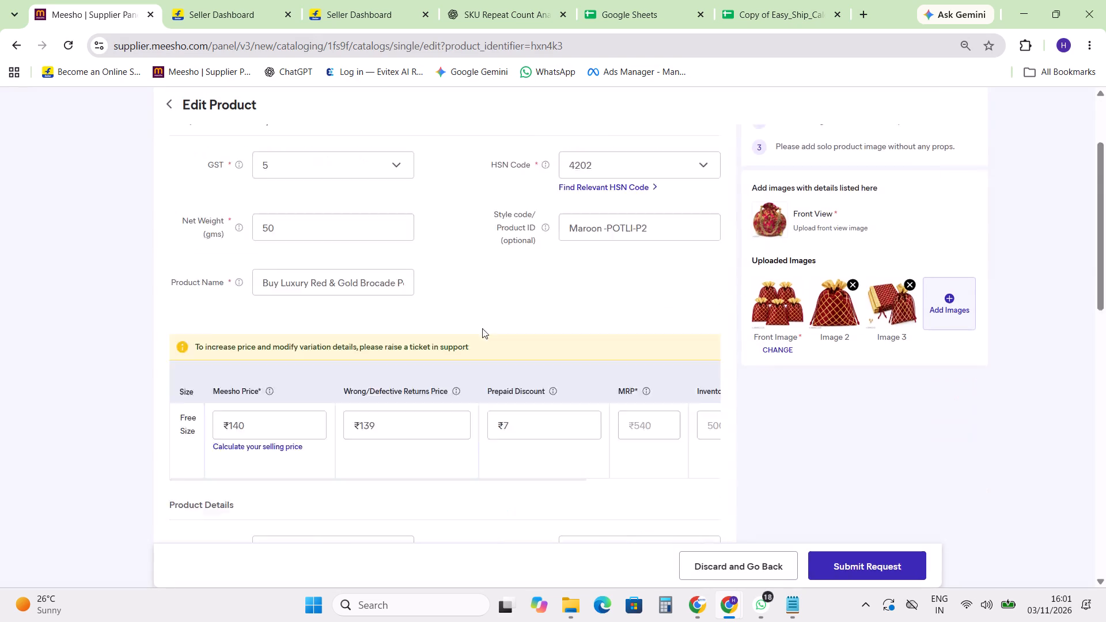
scroll(478, 322, "down", 1)
double_click(236, 190)
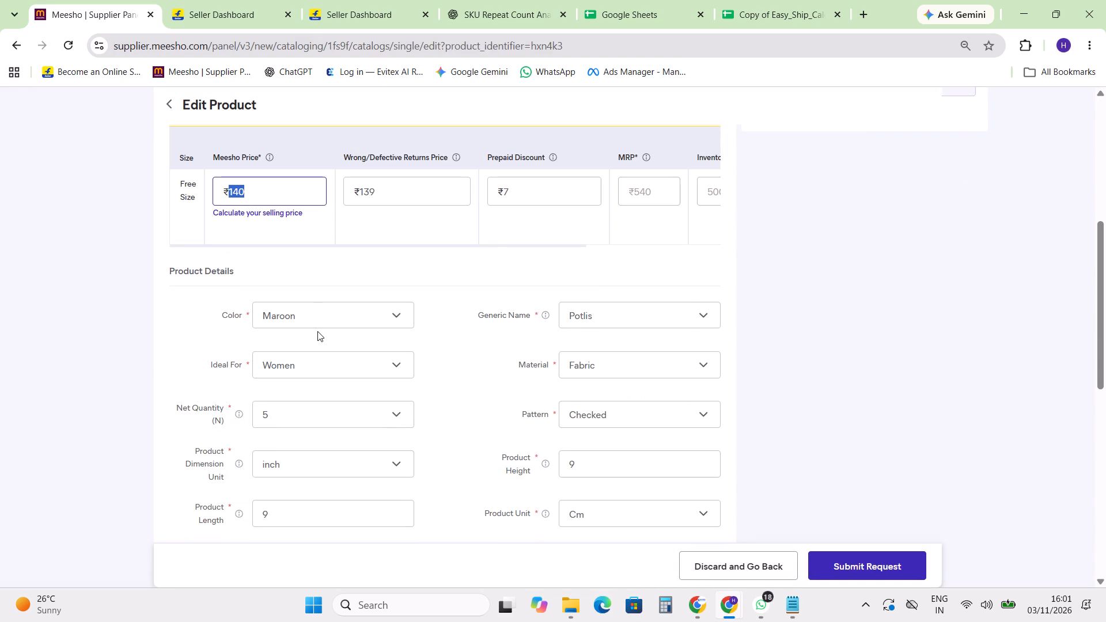
type("90")
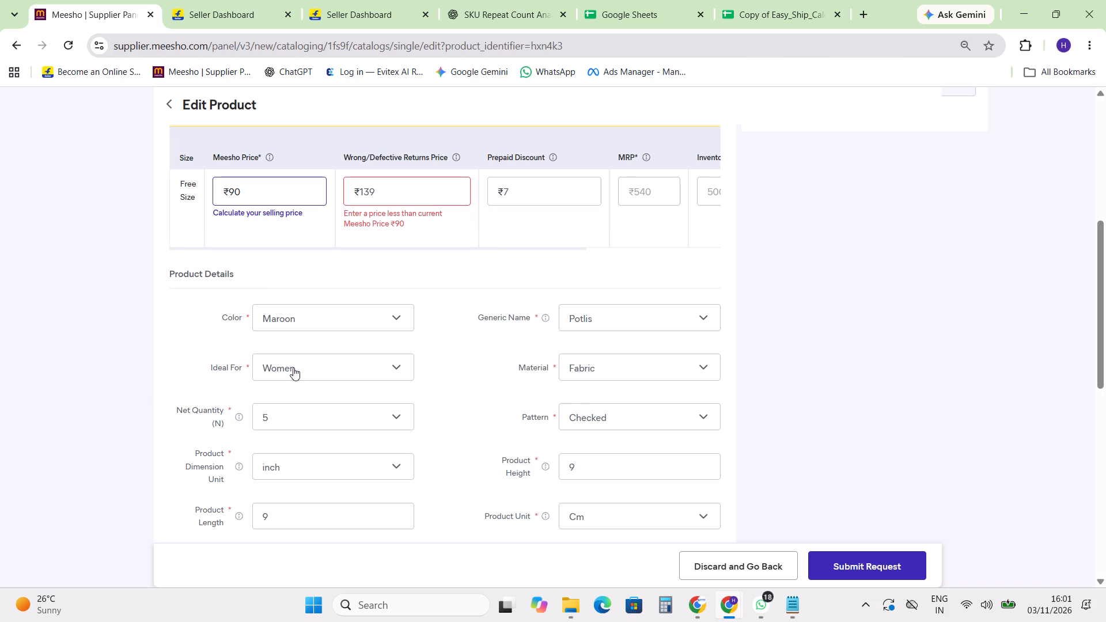
double_click(366, 194)
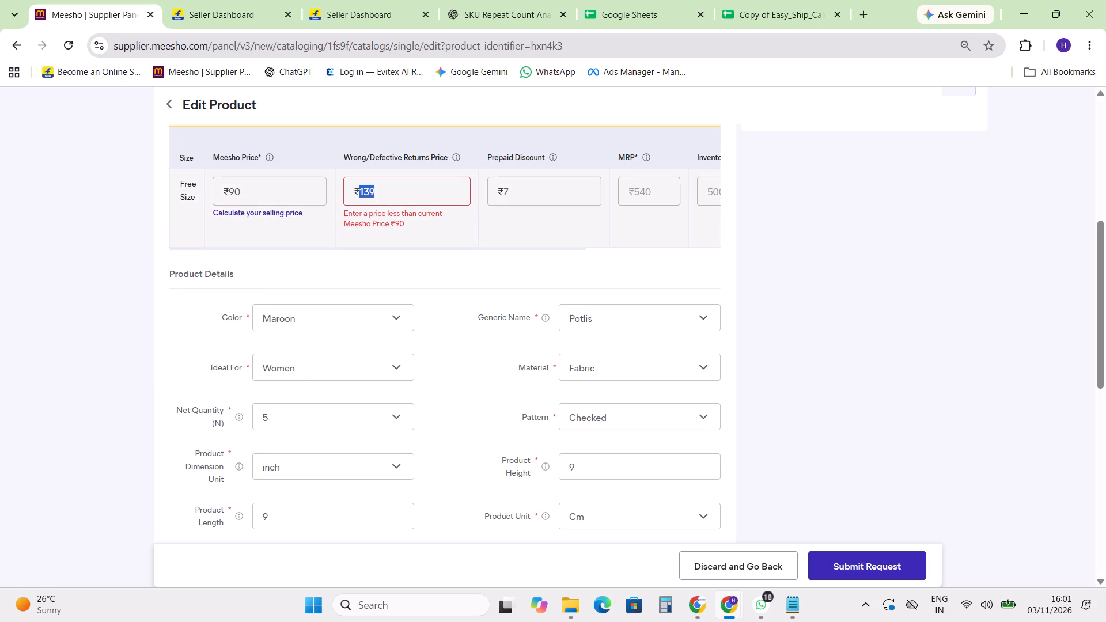
type("89")
left_click(984, 284)
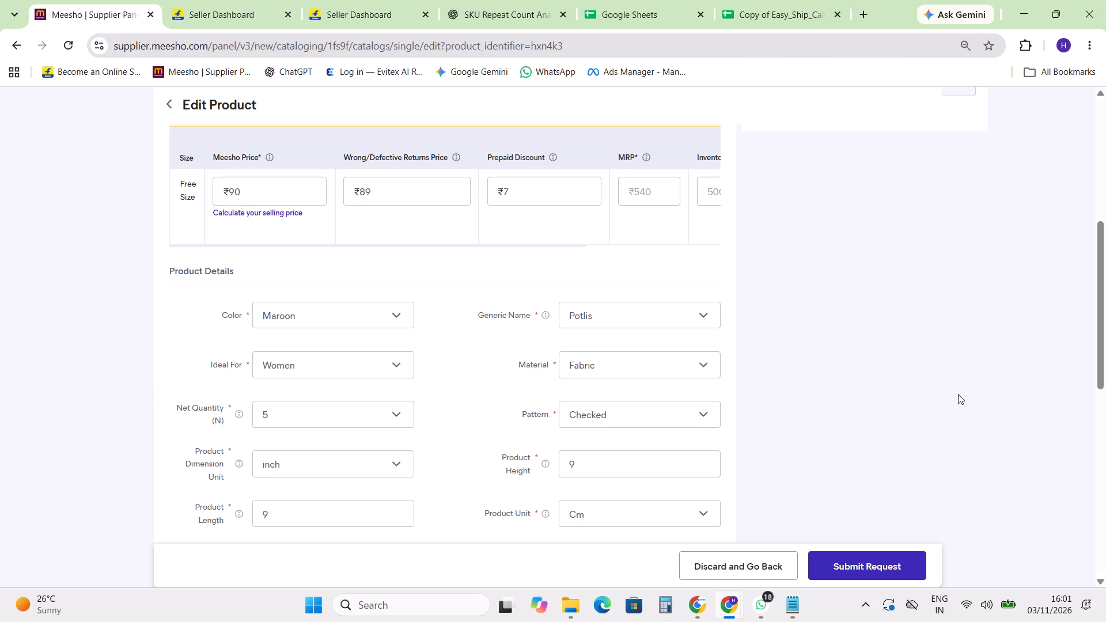
left_click(892, 563)
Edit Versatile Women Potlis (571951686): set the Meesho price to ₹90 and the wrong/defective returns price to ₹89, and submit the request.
scroll(438, 310, "down", 4)
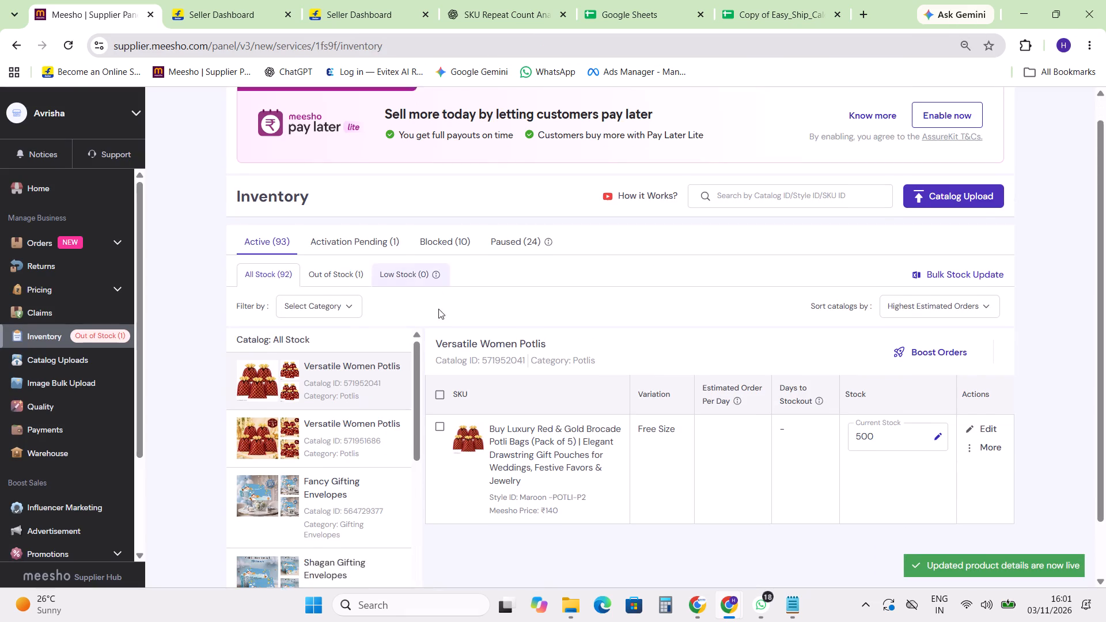
left_click(323, 386)
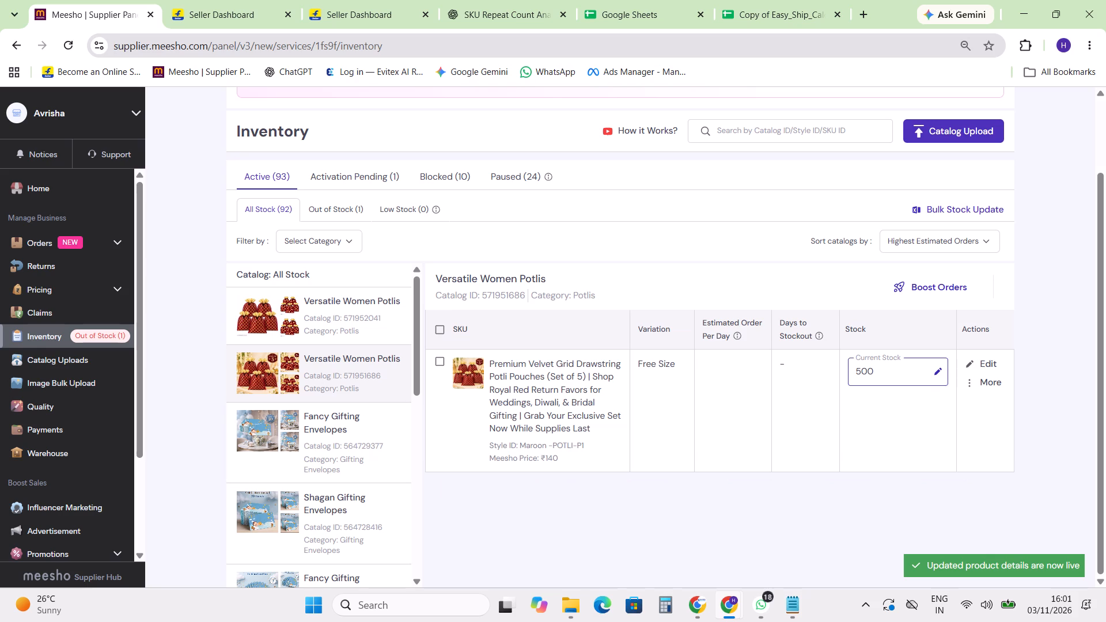
left_click(987, 363)
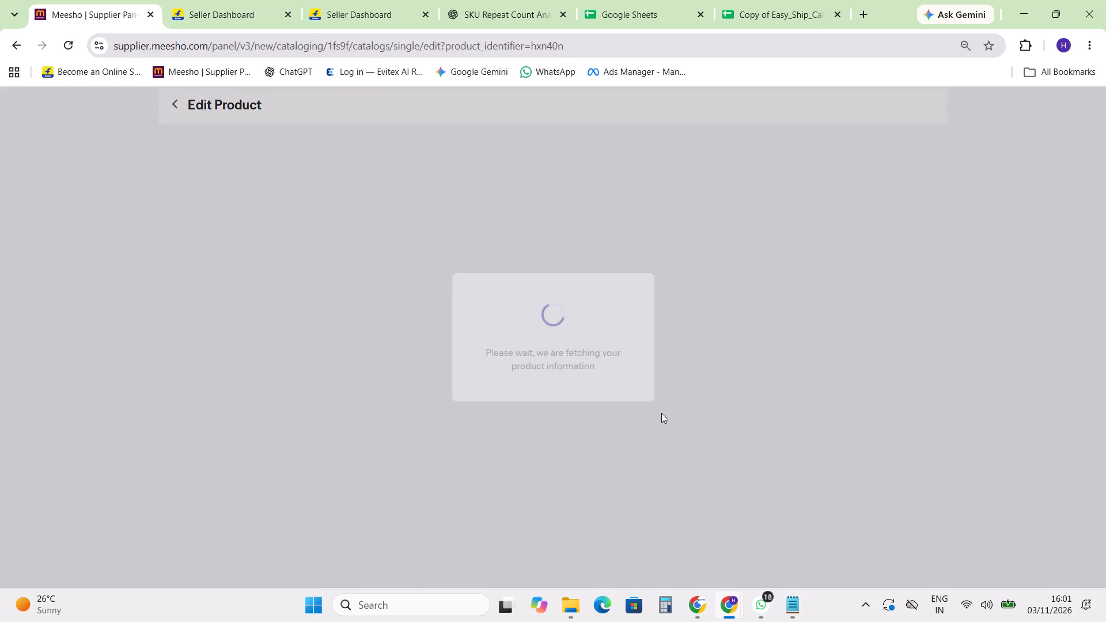
scroll(416, 349, "down", 3)
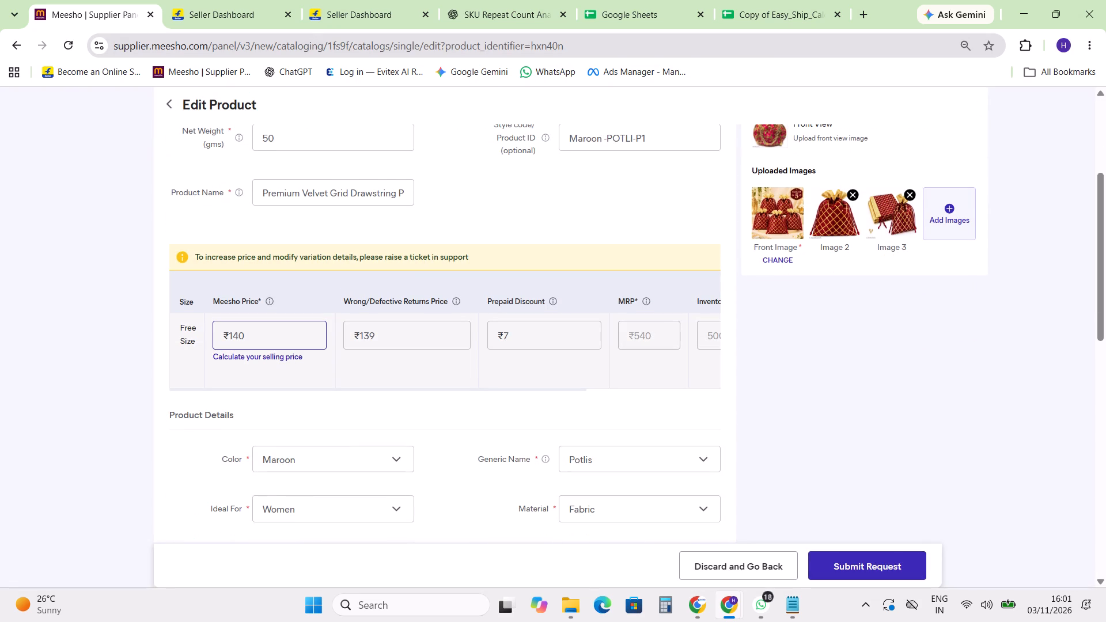
left_click(234, 336)
double_click(234, 336)
type("90")
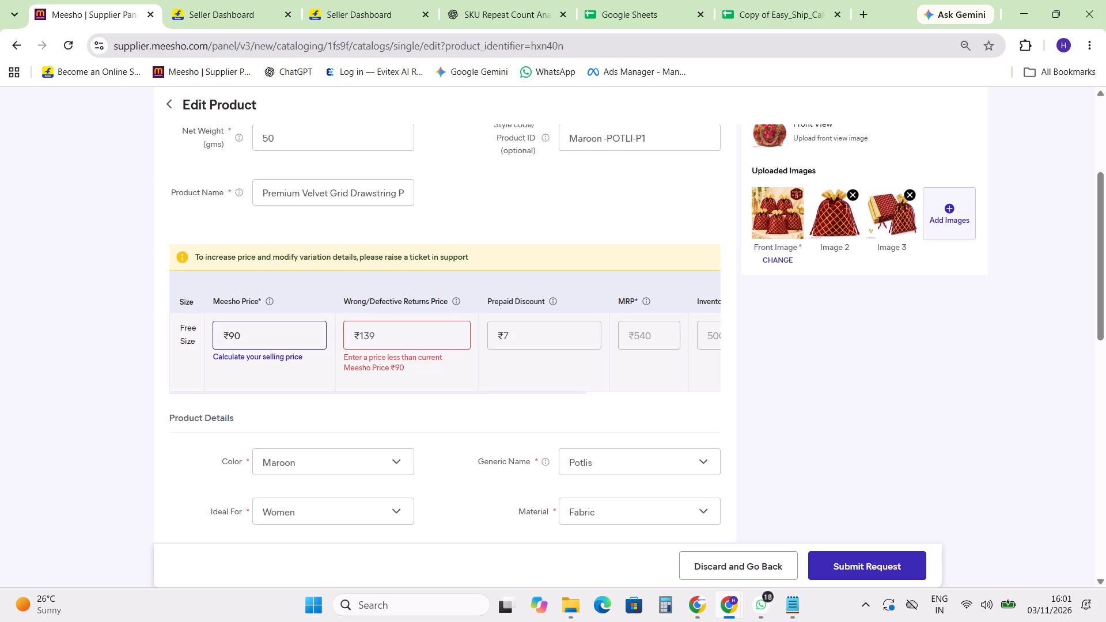
double_click(368, 329)
type("89")
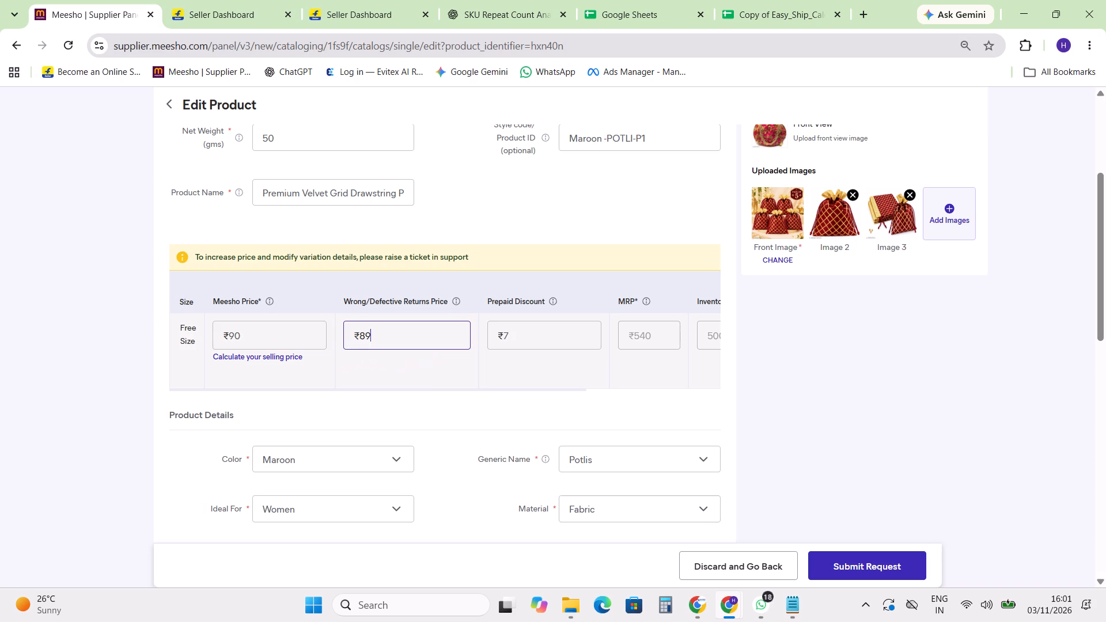
left_click(873, 447)
left_click(861, 575)
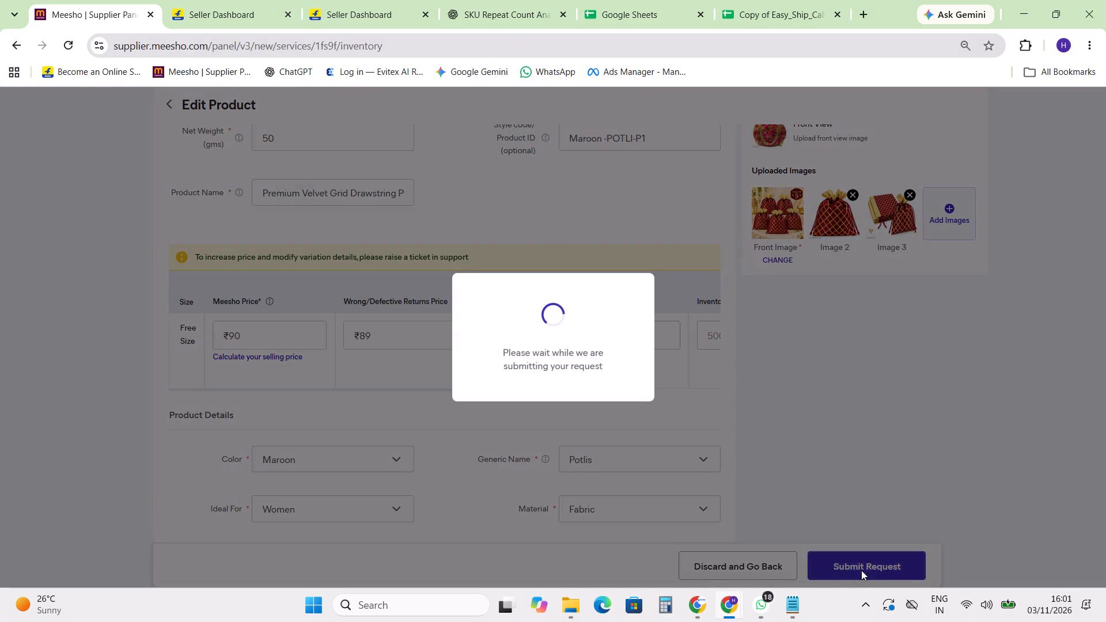
scroll(544, 314, "down", 3)
left_click(378, 379)
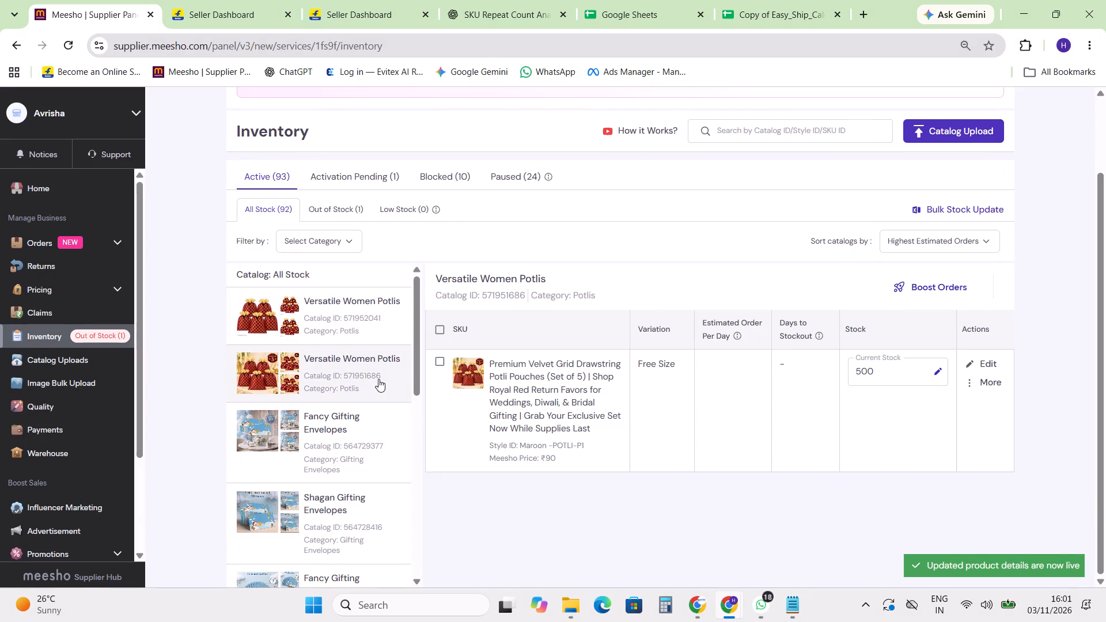
left_click(314, 312)
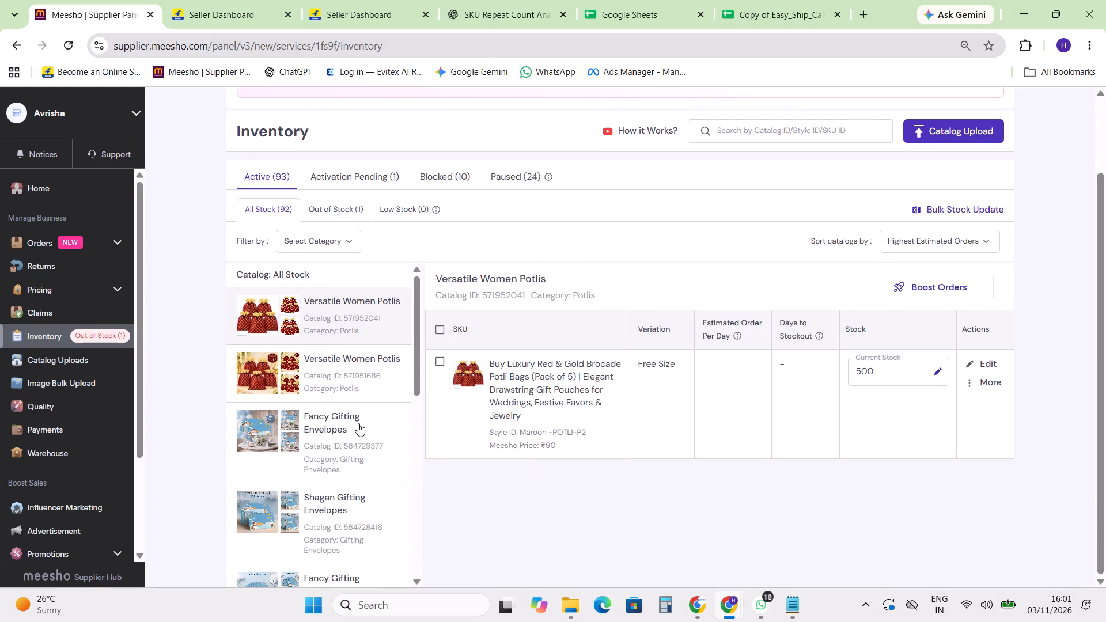
In a new browser window, open Avrisha's Meesho advertisement section and start creating an ad with self-selected catalogs.
key("ctrl+n")
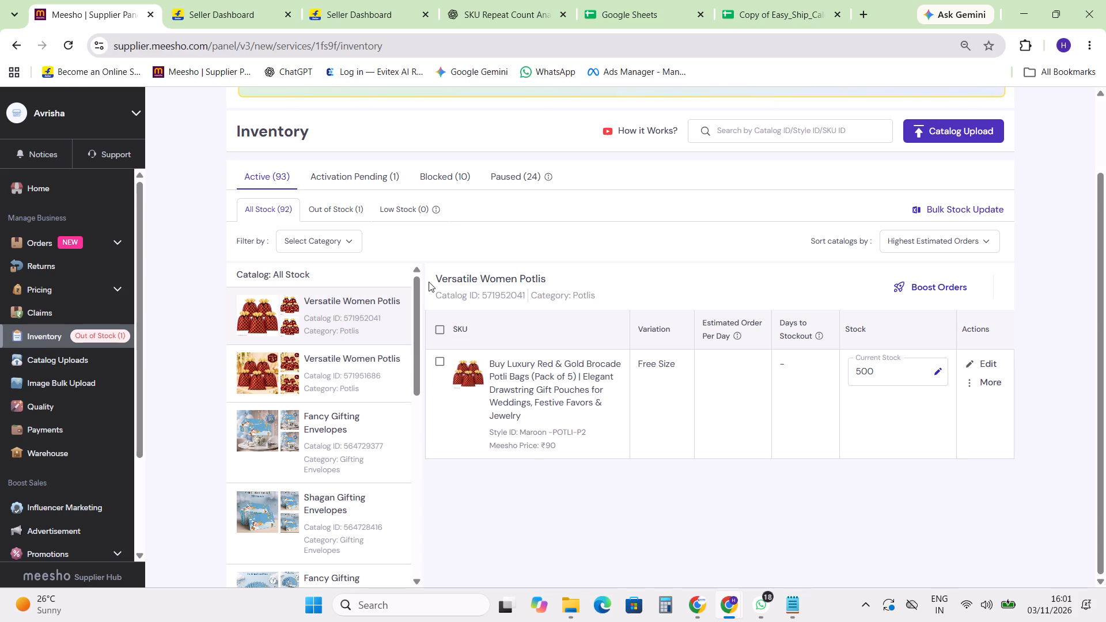
left_click(237, 70)
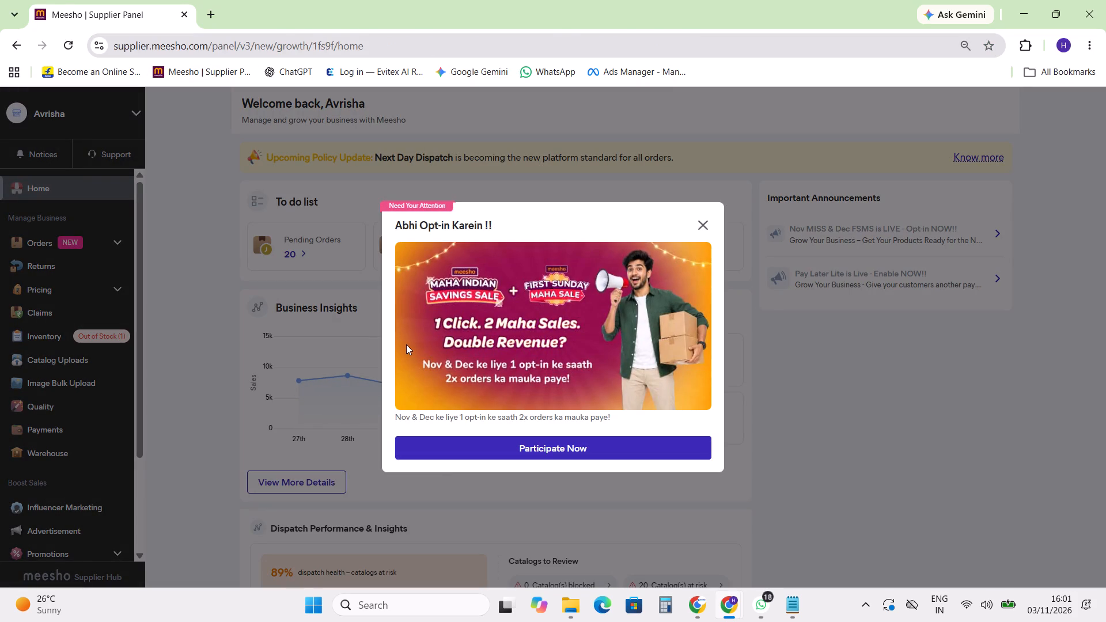
key("Escape")
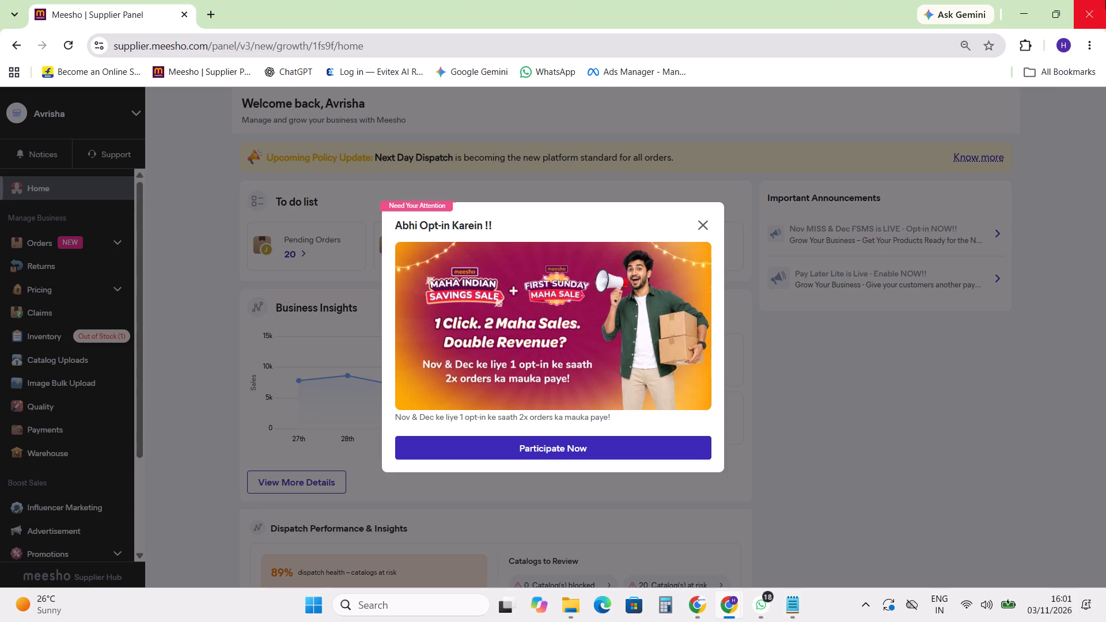
left_click(706, 229)
scroll(61, 462, "down", 2)
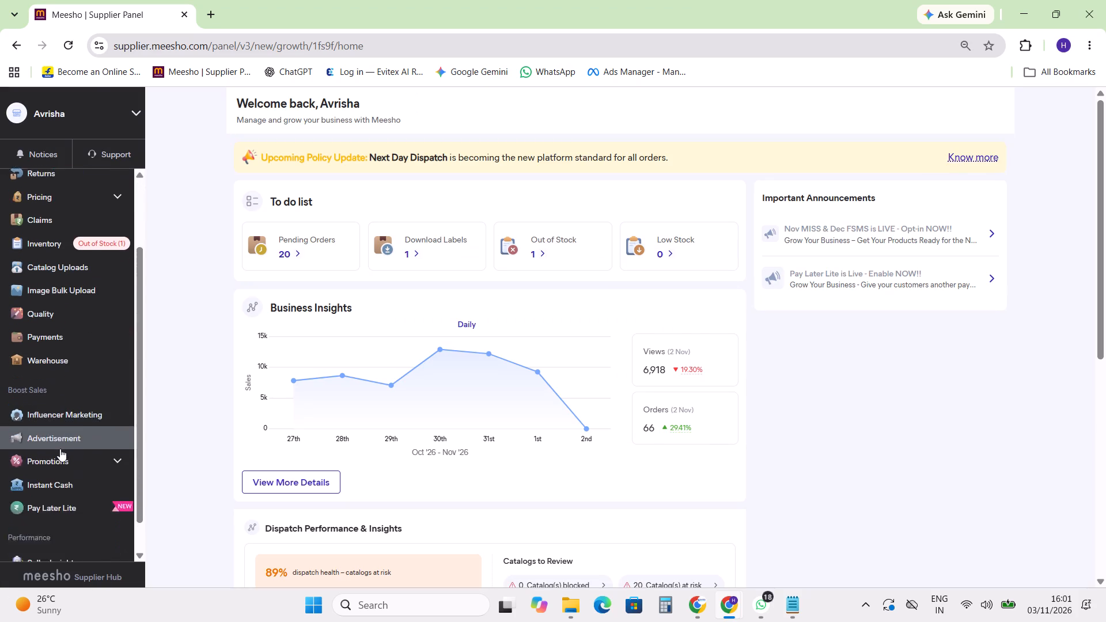
left_click(81, 401)
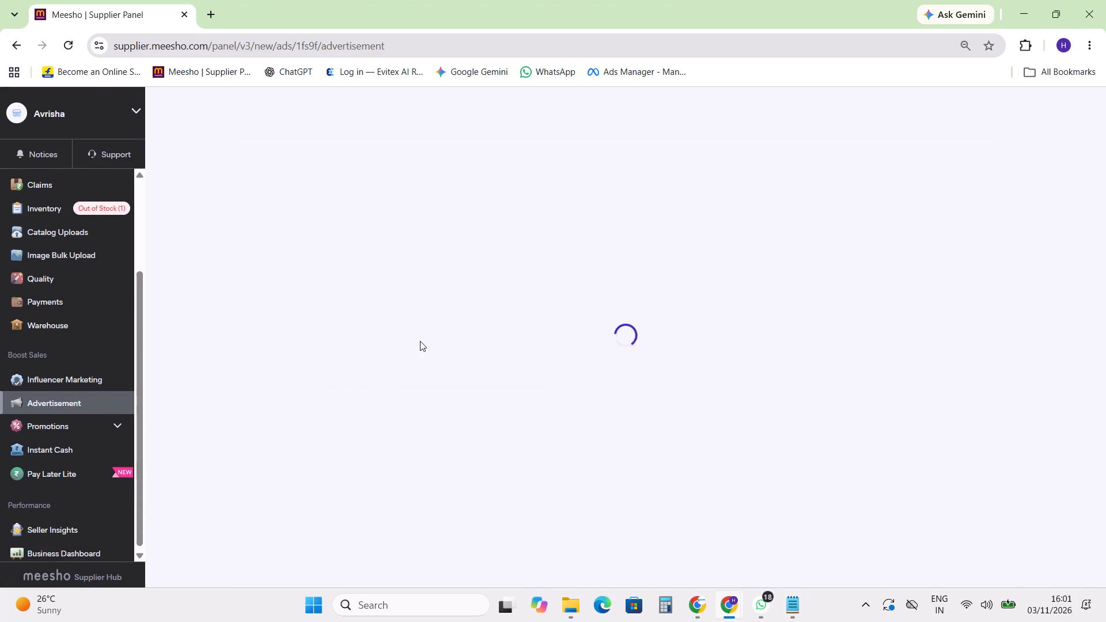
left_click(937, 117)
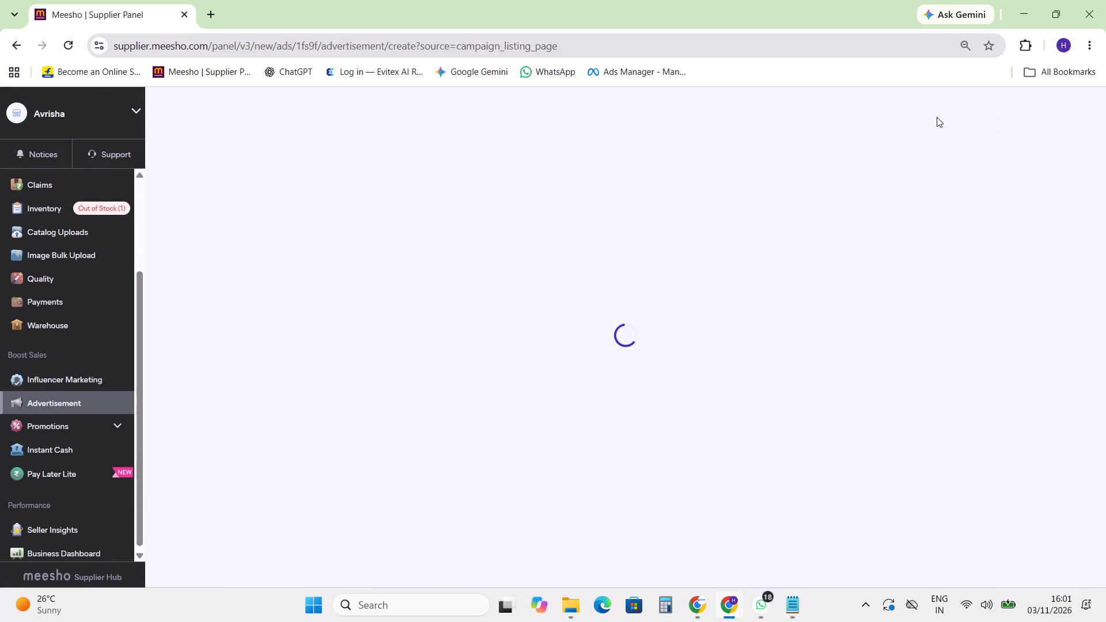
scroll(340, 327, "down", 1)
left_click(336, 341)
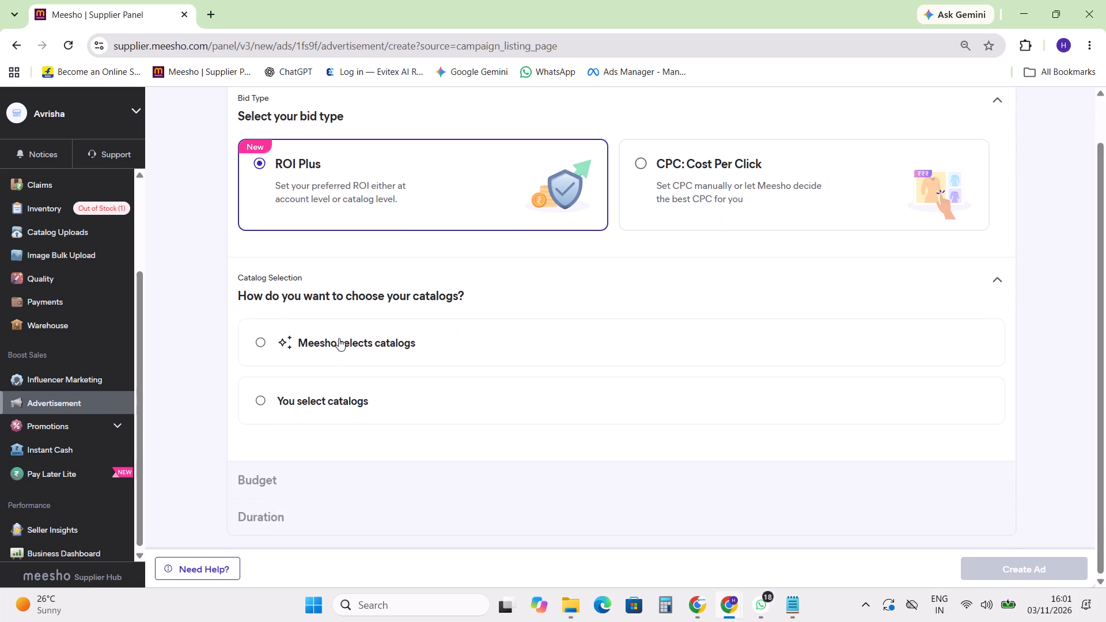
left_click(335, 447)
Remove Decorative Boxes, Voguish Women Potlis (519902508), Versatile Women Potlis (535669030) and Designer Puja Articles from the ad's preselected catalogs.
scroll(558, 219, "down", 4)
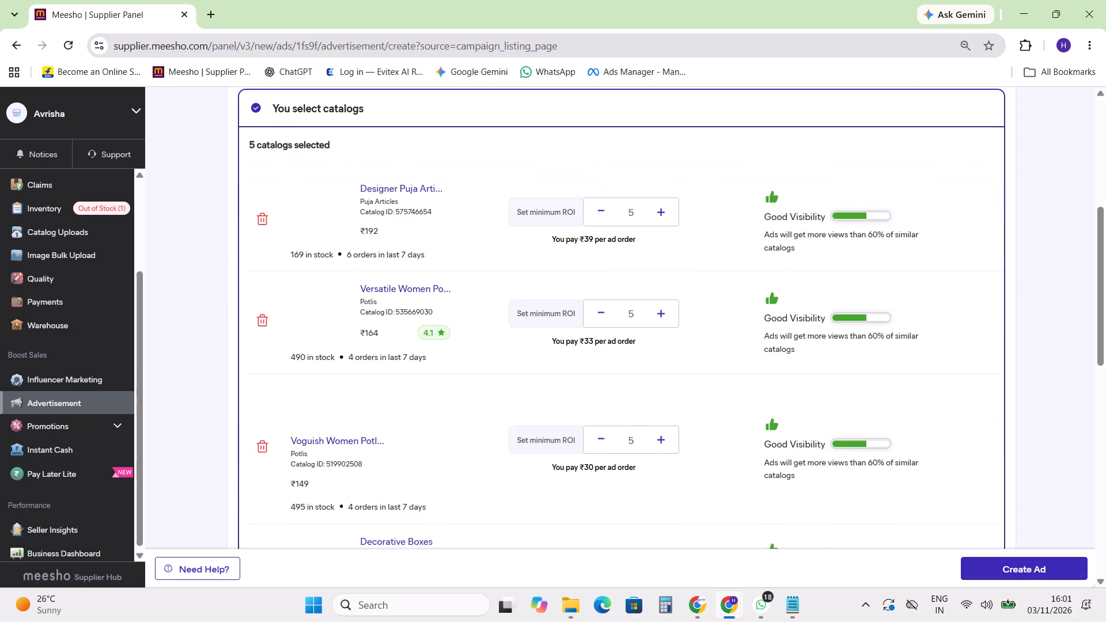
scroll(366, 326, "down", 6)
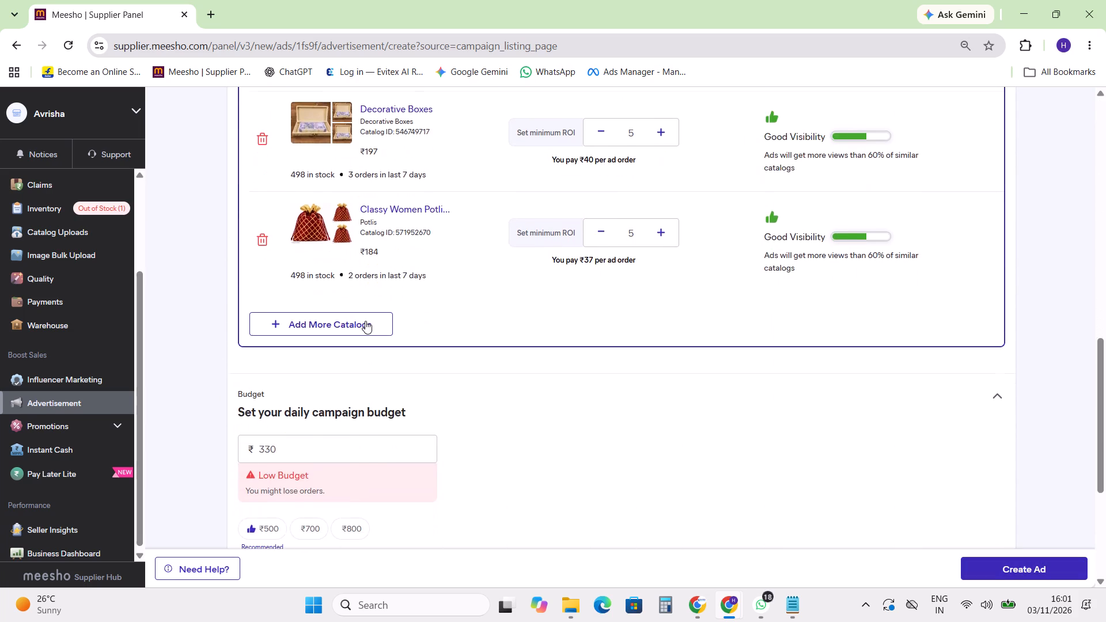
scroll(365, 321, "up", 3)
scroll(366, 320, "down", 1)
left_click(264, 278)
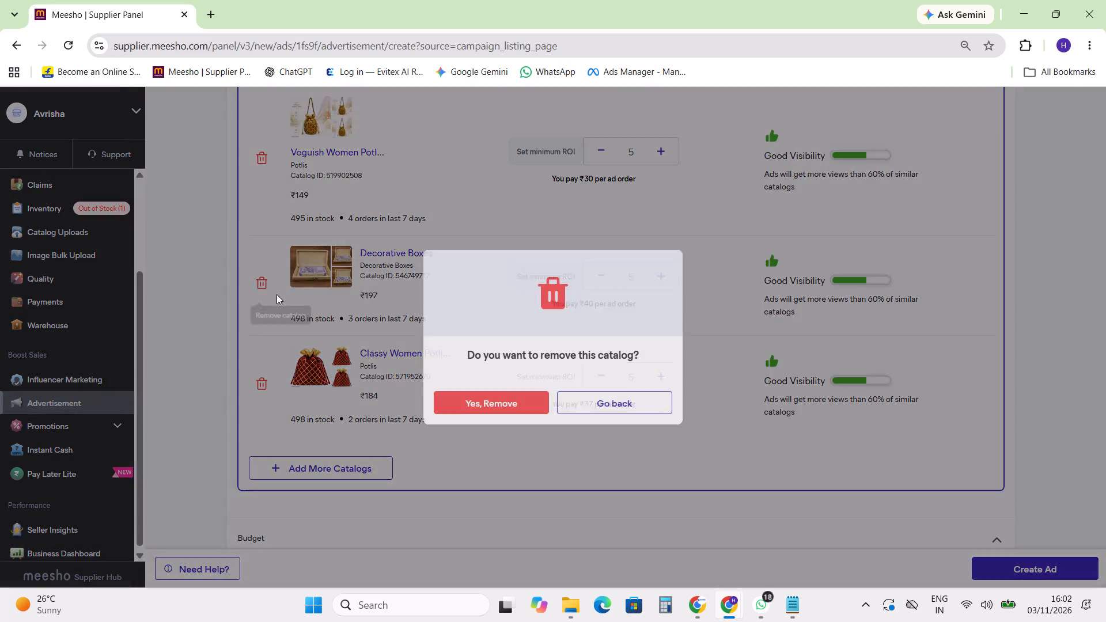
left_click(480, 397)
scroll(305, 313, "up", 2)
left_click(260, 291)
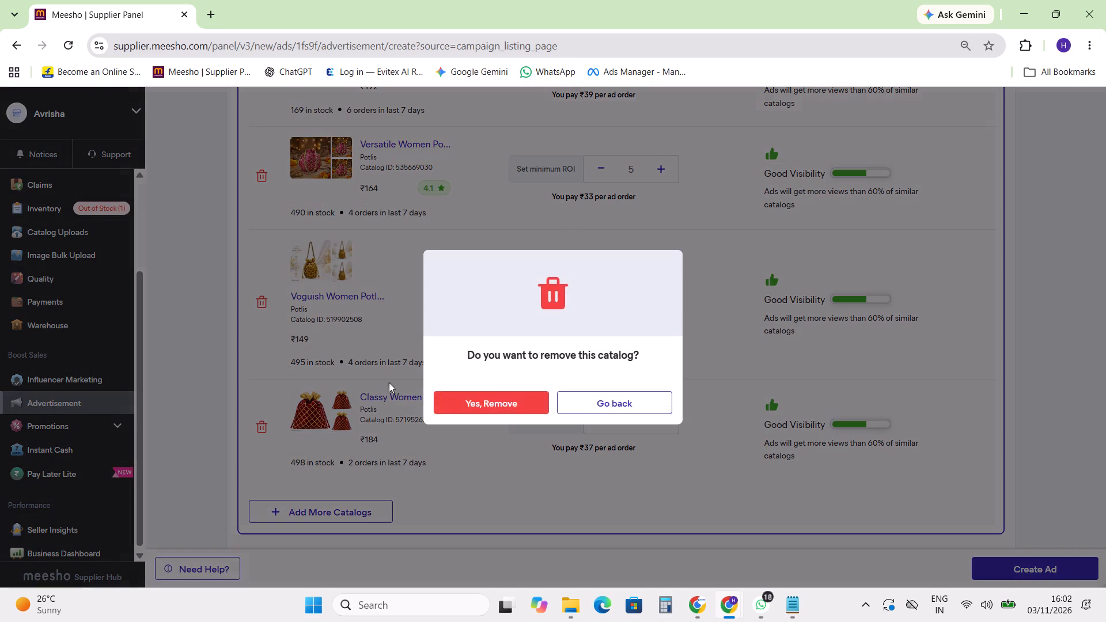
left_click(457, 394)
scroll(404, 391, "up", 2)
left_click(264, 320)
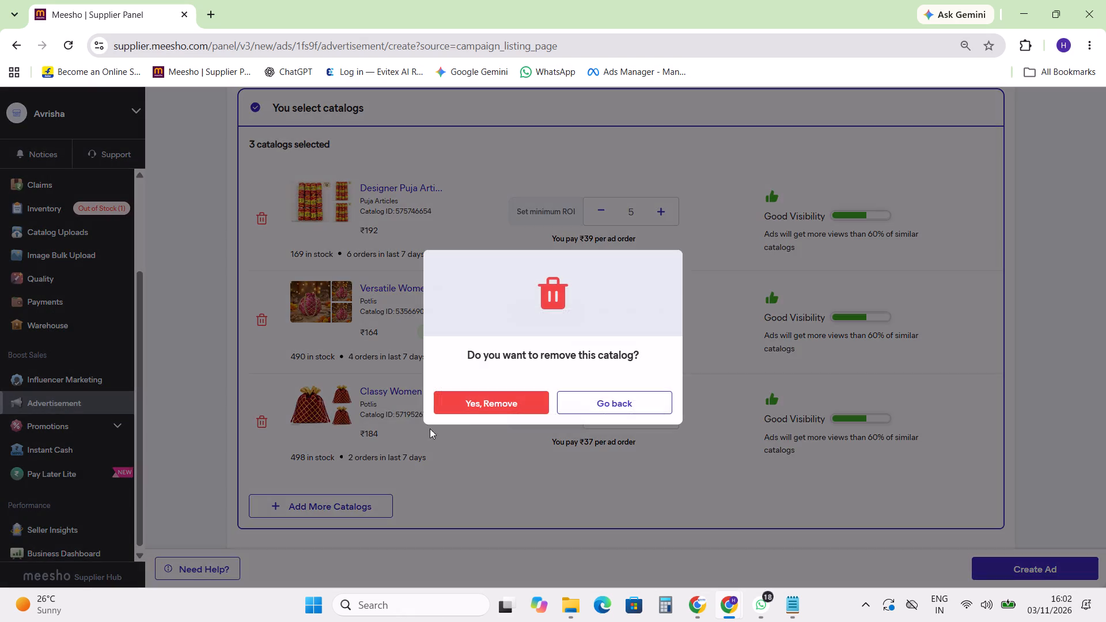
left_click(483, 408)
left_click(263, 221)
left_click(497, 407)
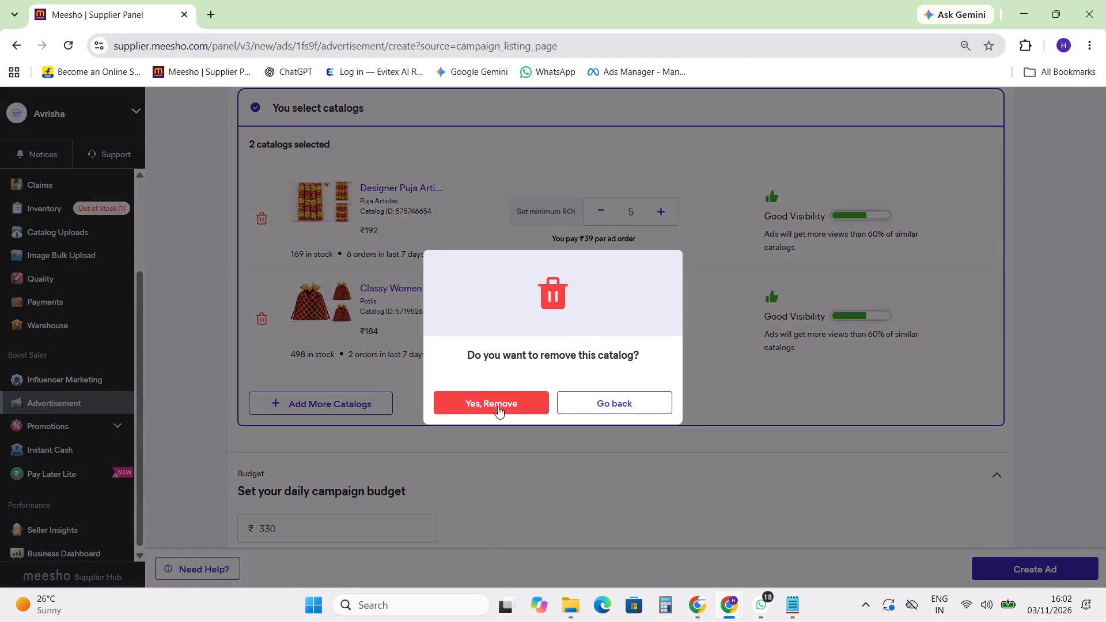
Look up Classy Women Potlis on inventory page 2 and search the ad page for its catalog ID 571952670.
key("alt+Tab")
scroll(291, 411, "down", 10)
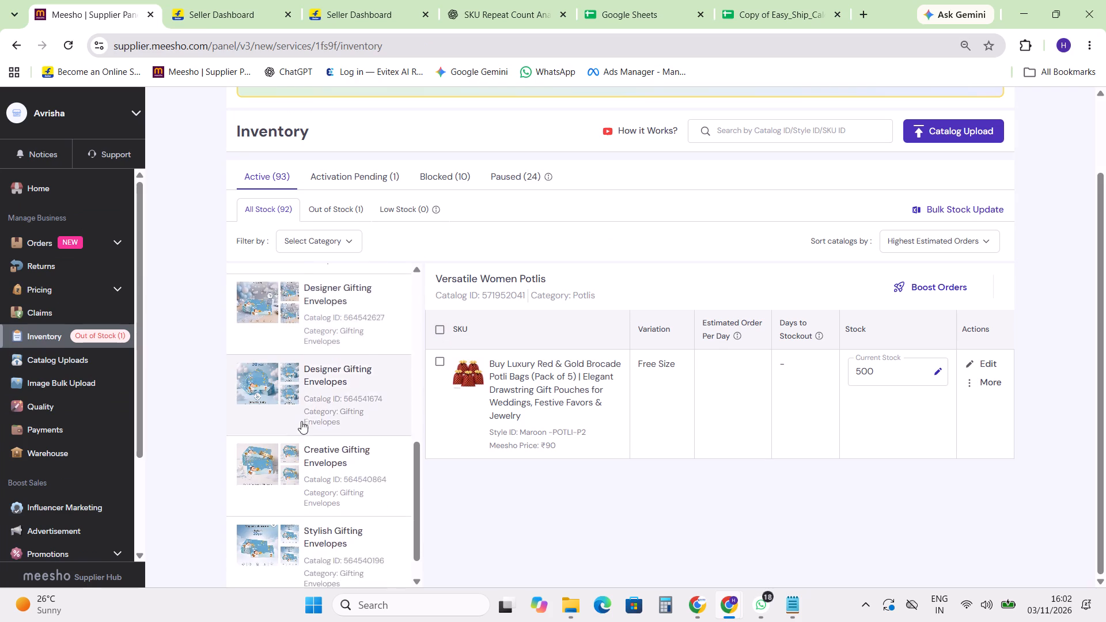
scroll(301, 421, "down", 9)
left_click(292, 574)
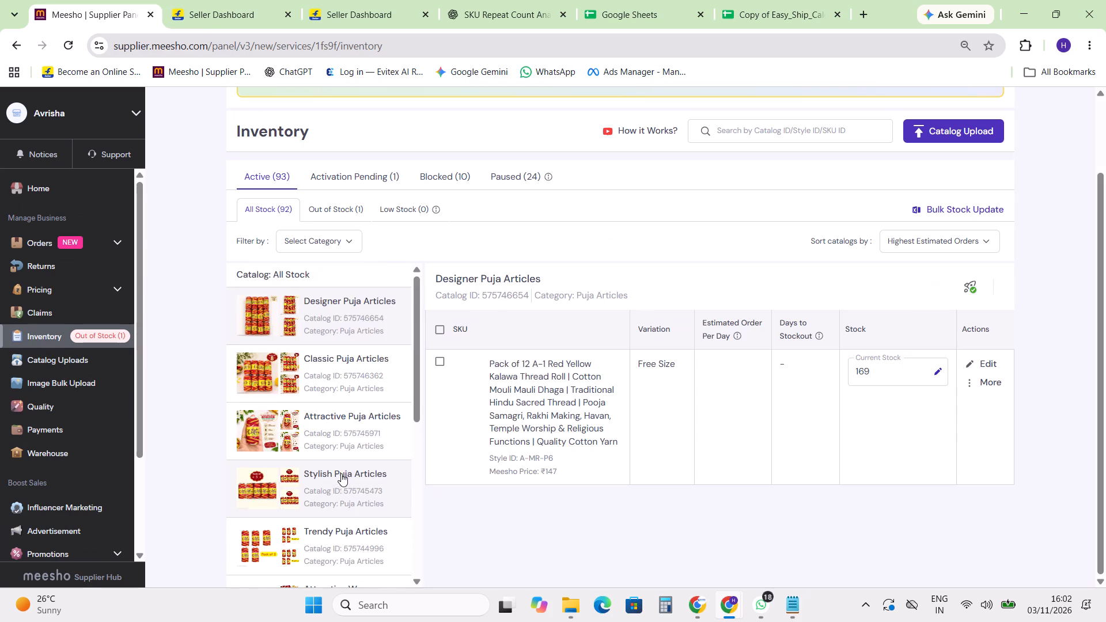
scroll(341, 468, "down", 19)
left_click(323, 545)
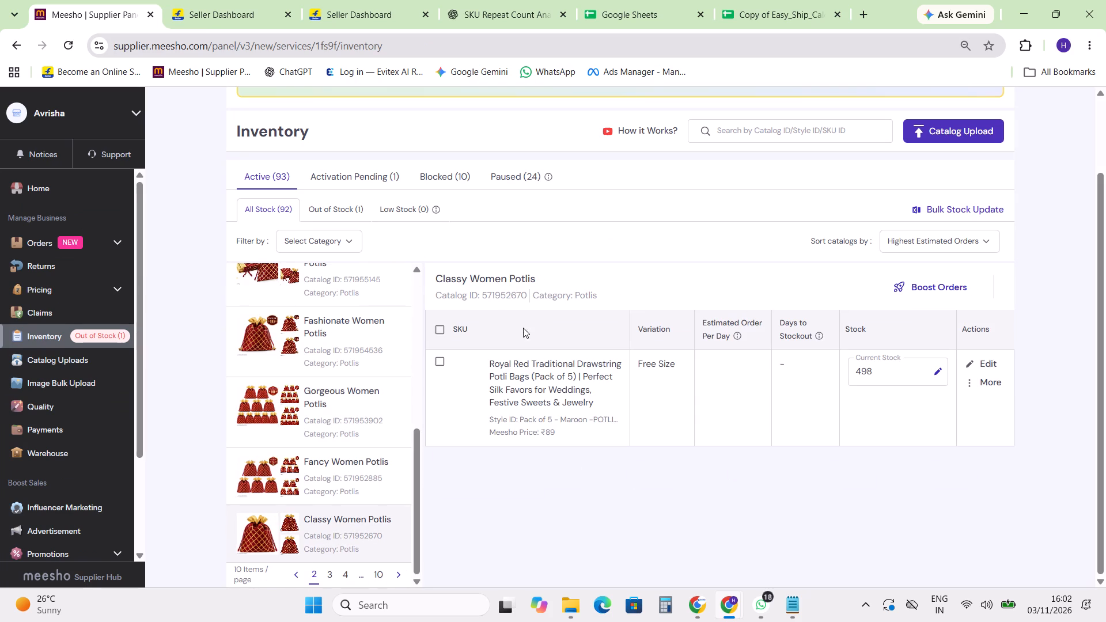
double_click(506, 294)
key("ctrl+c")
key("alt+Tab")
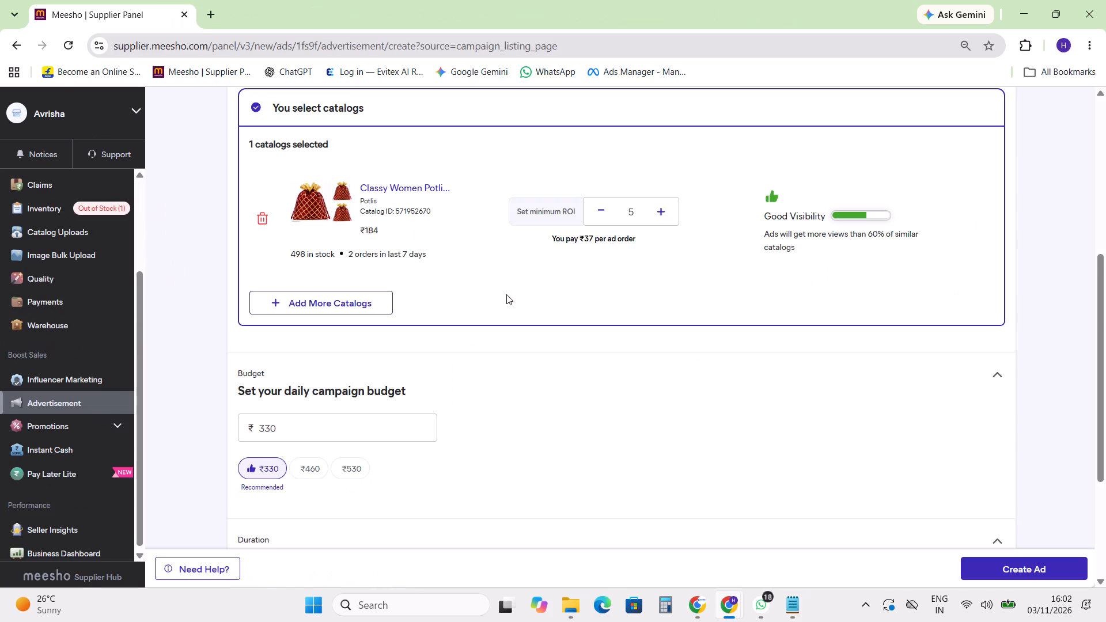
key("ctrl+f")
key("ctrl+v")
key("Escape")
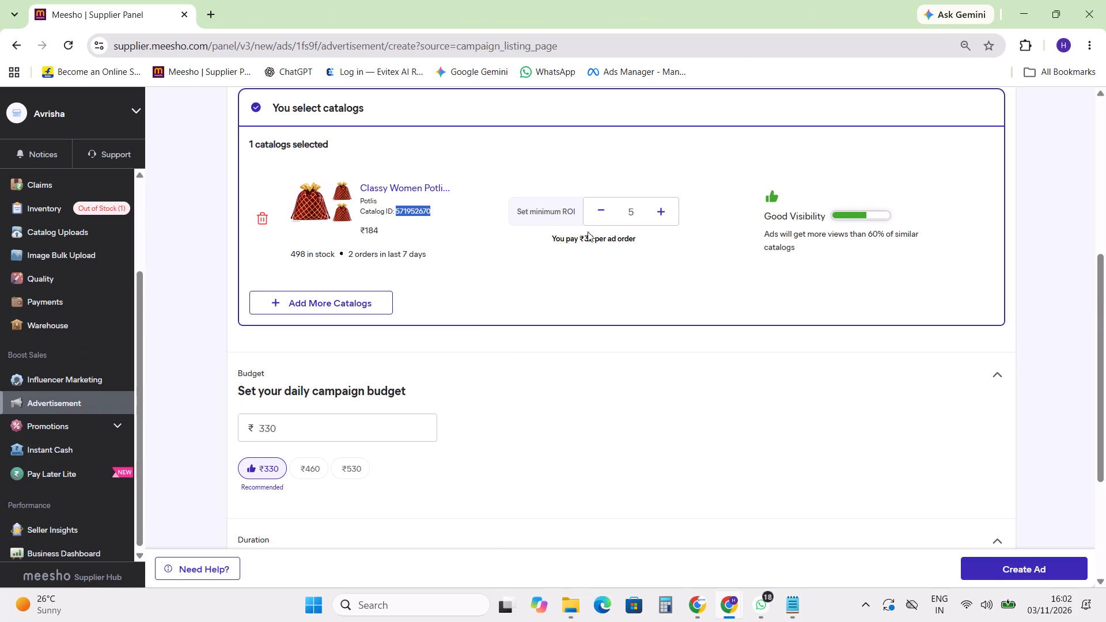
left_click(532, 392)
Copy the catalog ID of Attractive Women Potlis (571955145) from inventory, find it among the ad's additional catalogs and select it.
left_click(373, 300)
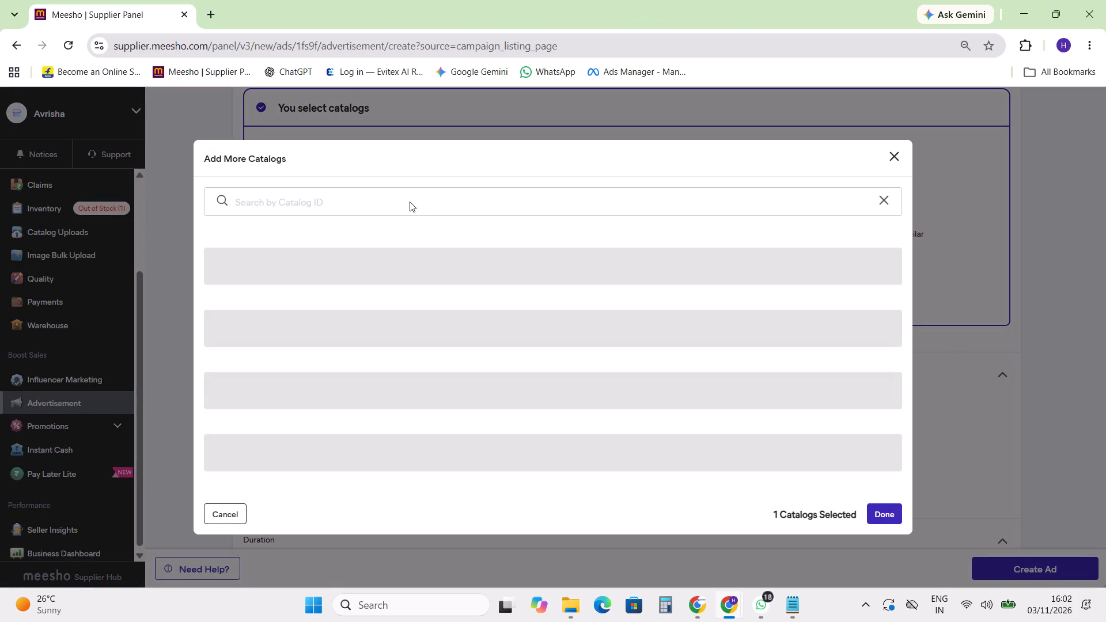
key("alt+Tab")
scroll(355, 438, "up", 3)
left_click(321, 488)
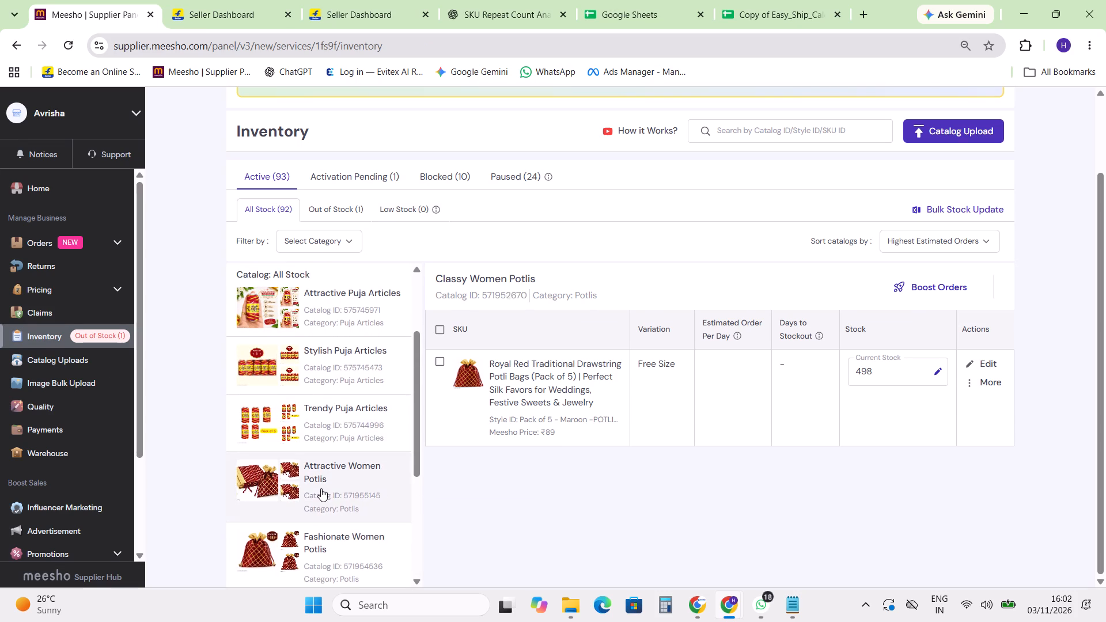
double_click(505, 296)
key("ctrl+c")
key("alt+Tab")
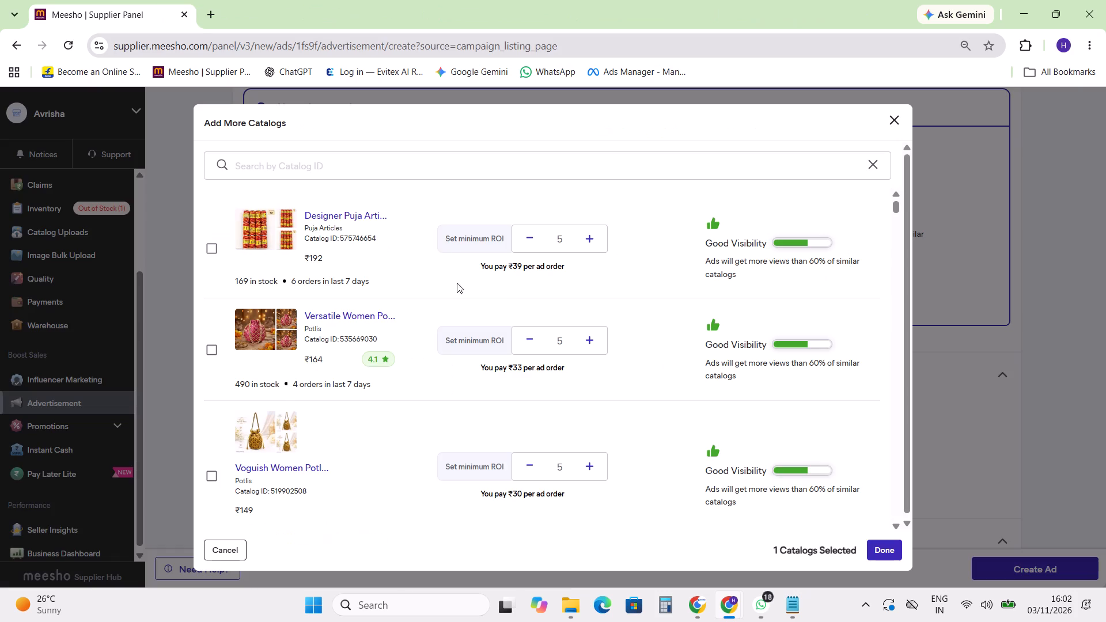
left_click(415, 170)
key("ctrl+v")
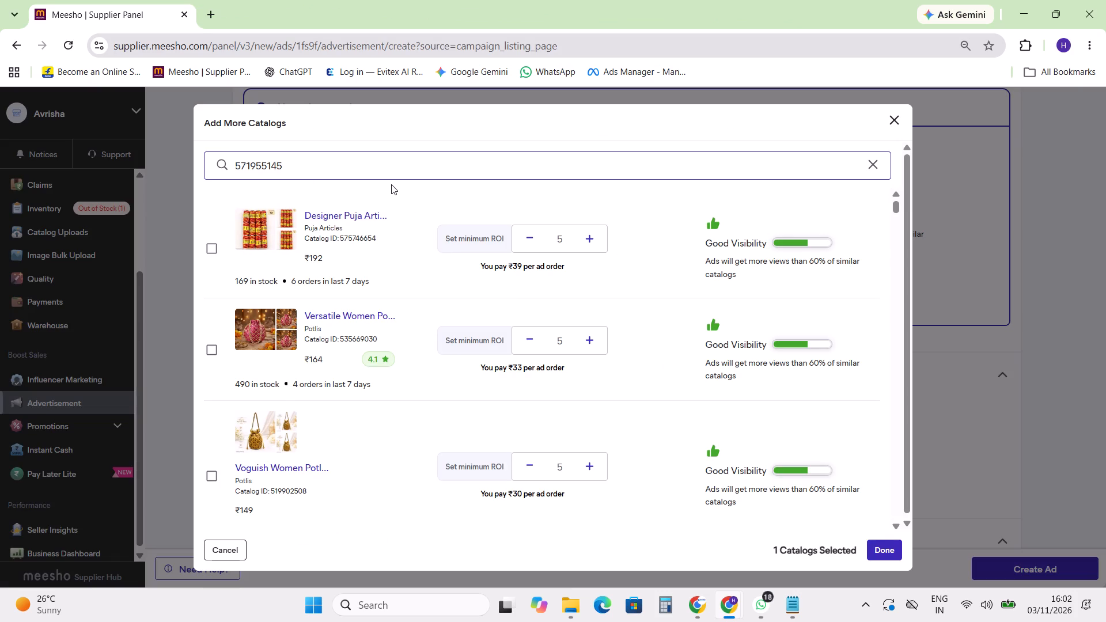
key("Return")
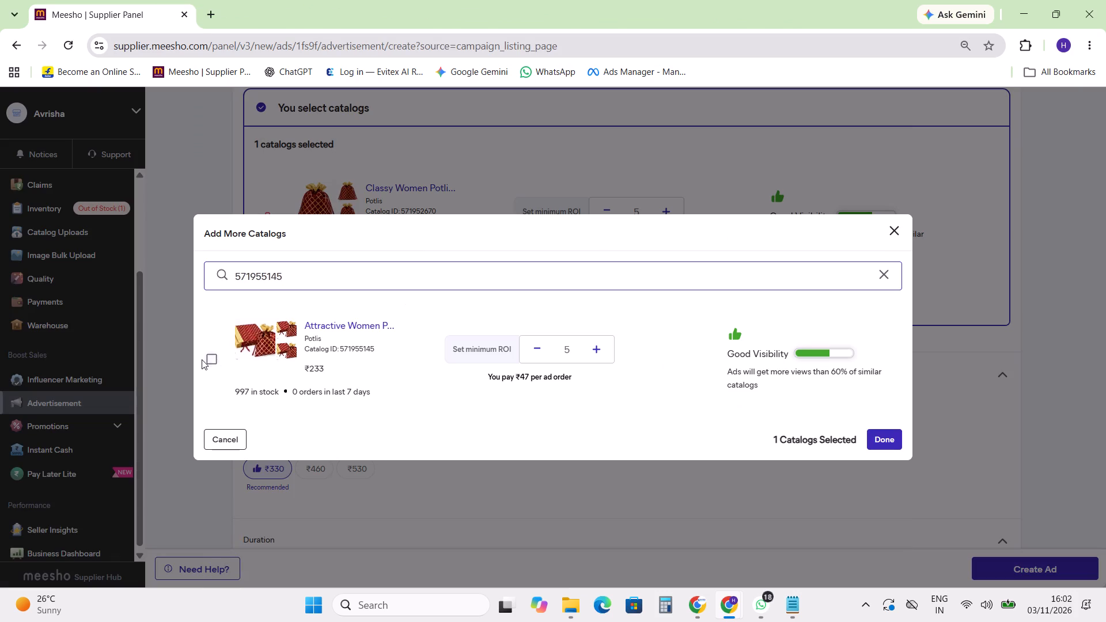
left_click(213, 353)
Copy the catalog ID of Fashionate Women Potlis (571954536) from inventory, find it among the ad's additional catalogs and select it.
key("alt+Tab")
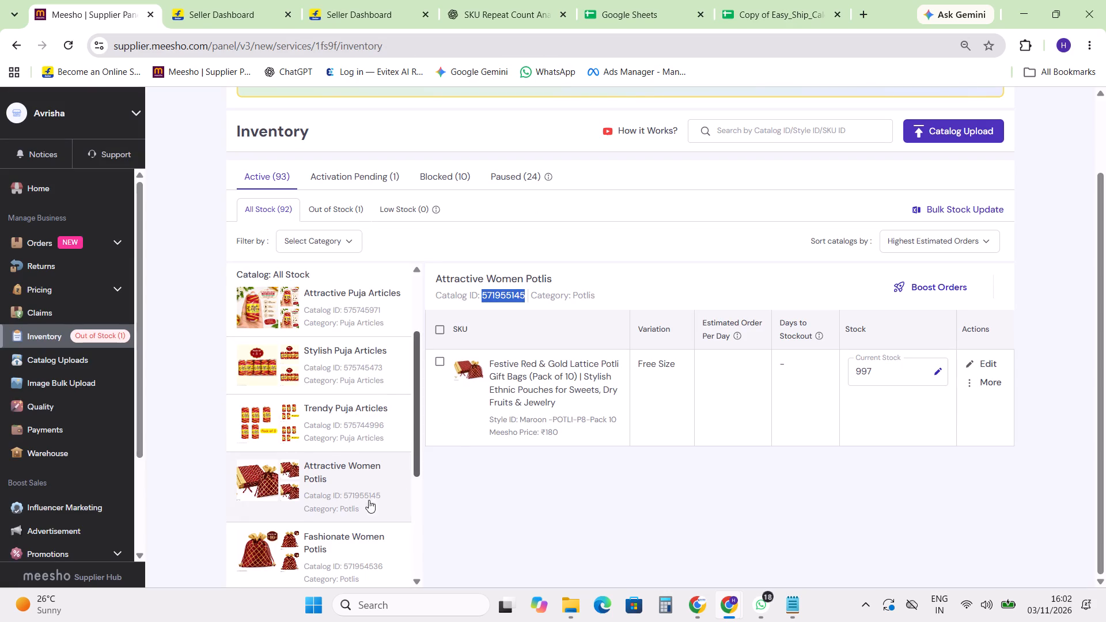
scroll(307, 461, "down", 2)
left_click(321, 412)
double_click(493, 297)
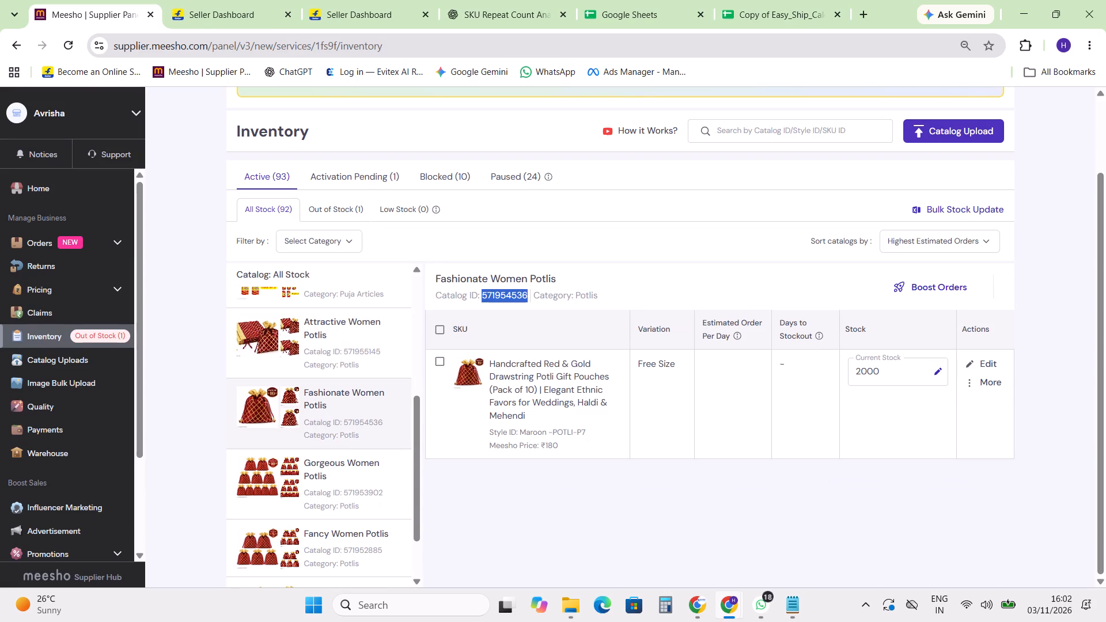
key("ctrl+c")
key("alt+Tab")
double_click(268, 276)
key("ctrl+v")
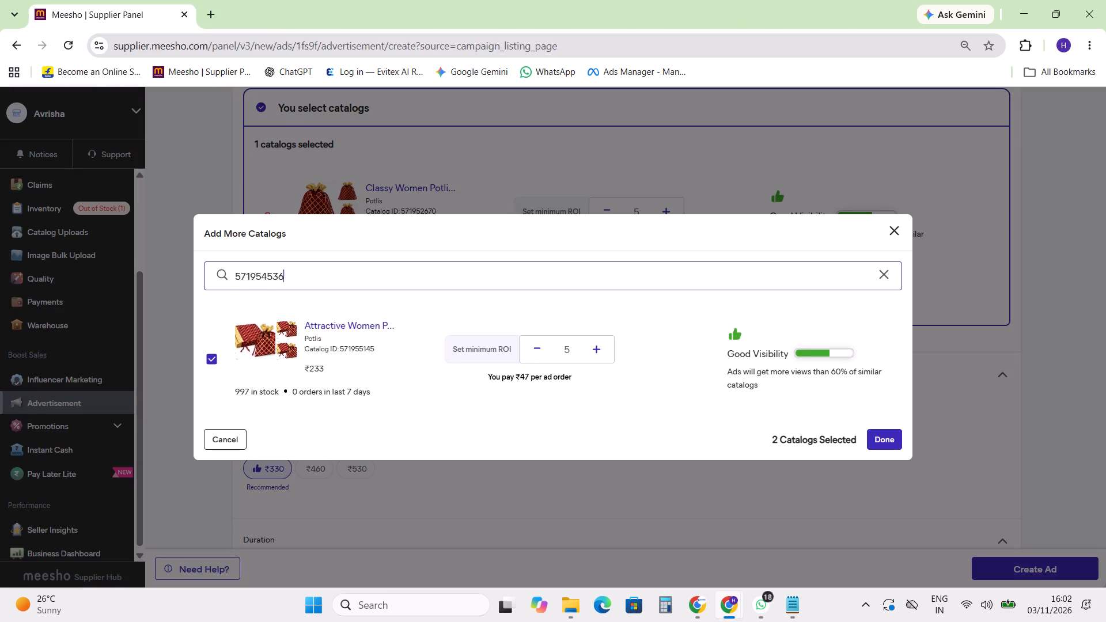
key("Return")
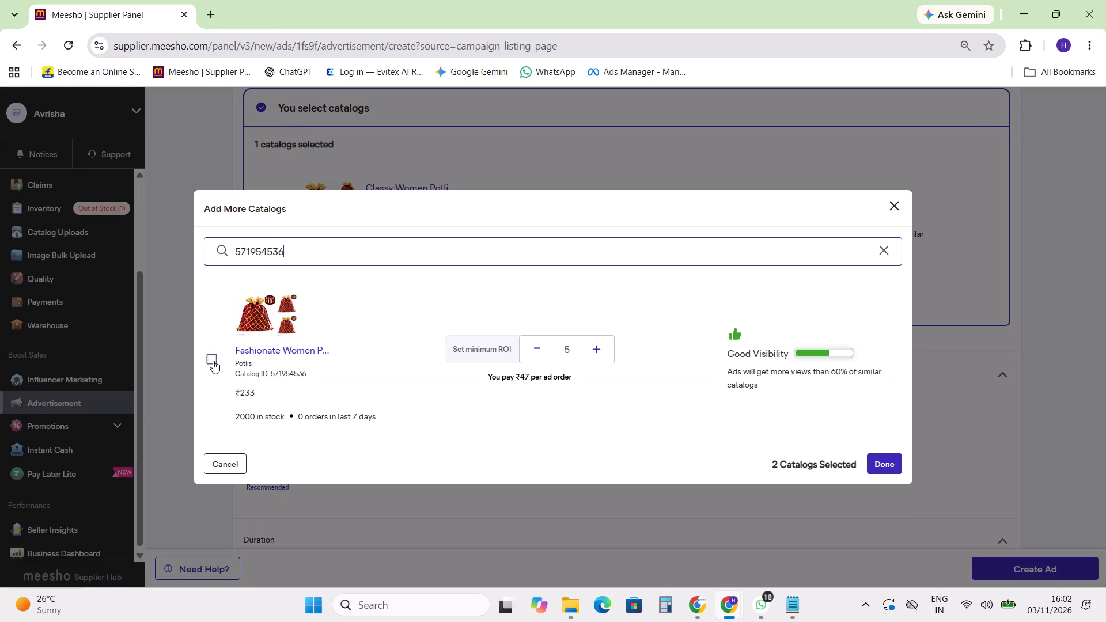
left_click(213, 361)
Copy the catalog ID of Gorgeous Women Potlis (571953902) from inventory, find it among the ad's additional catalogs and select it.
key("alt+Tab")
scroll(393, 363, "down", 1)
left_click(322, 416)
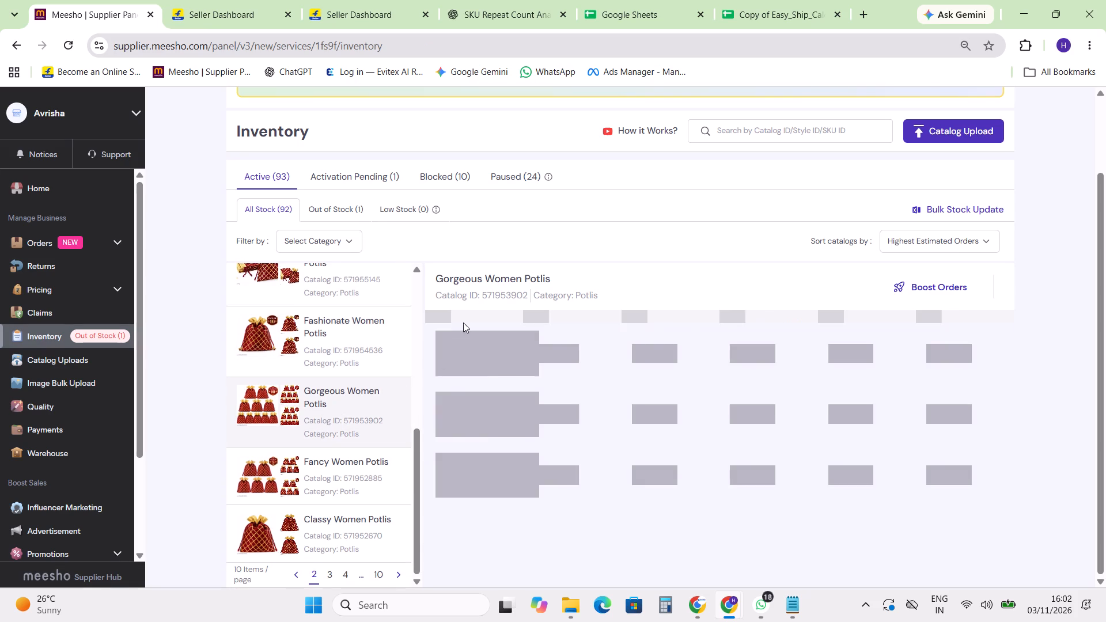
left_click_drag(503, 293, 502, 300)
double_click(502, 300)
key("ctrl+c")
key("alt+Tab")
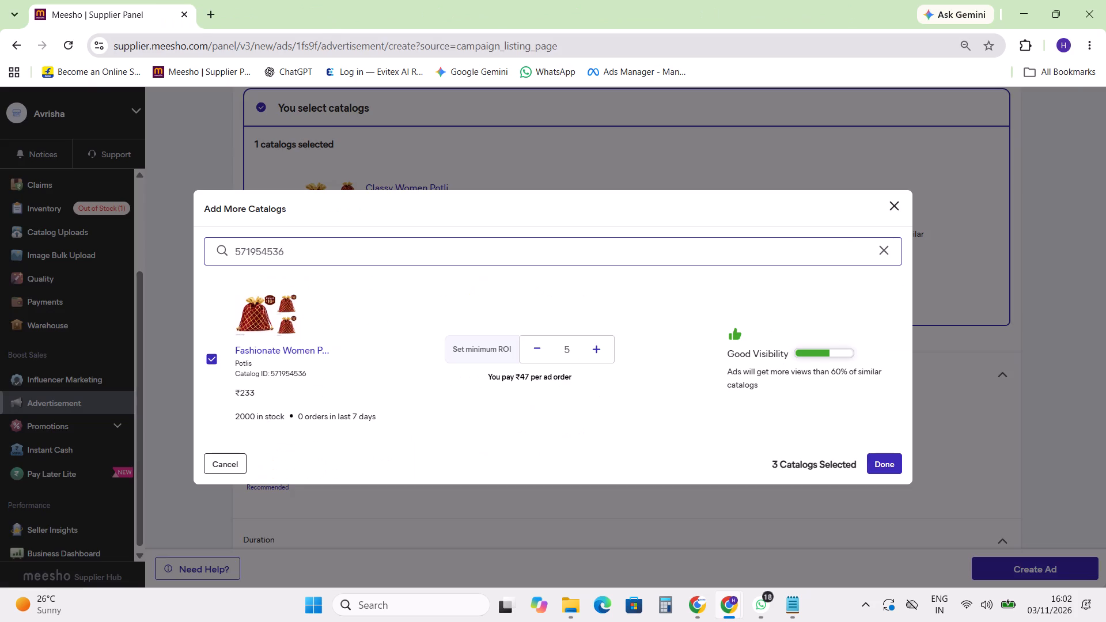
left_click_drag(324, 251, 137, 244)
key("ctrl+v")
key("Return")
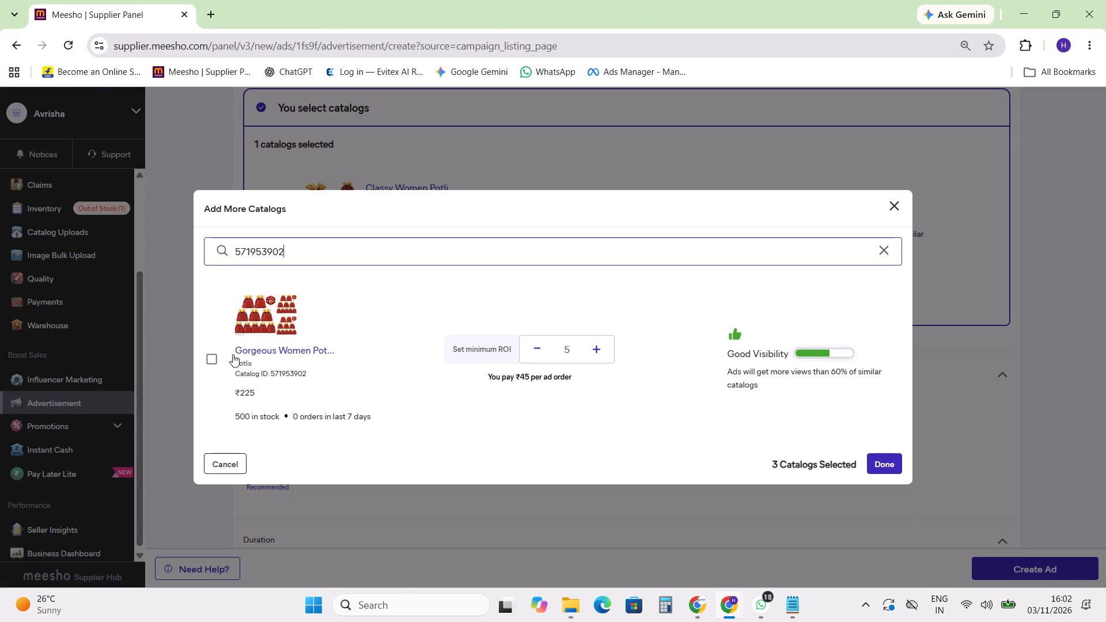
left_click(208, 358)
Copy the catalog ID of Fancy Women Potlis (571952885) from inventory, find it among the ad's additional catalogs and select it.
key("alt+Tab")
scroll(300, 355, "down", 2)
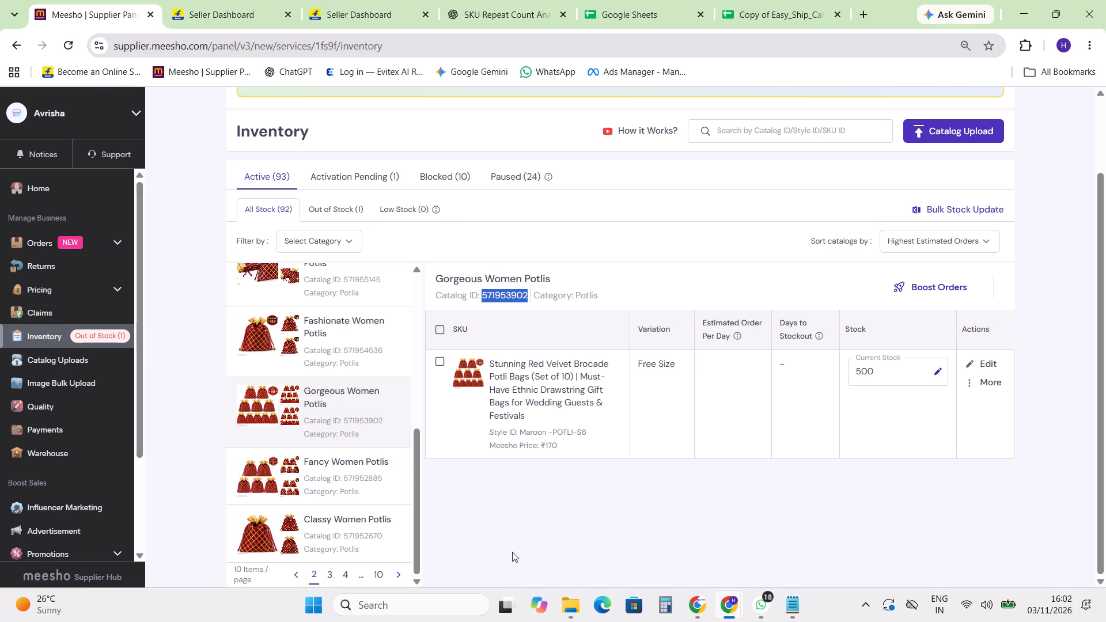
scroll(406, 444, "down", 2)
left_click(340, 486)
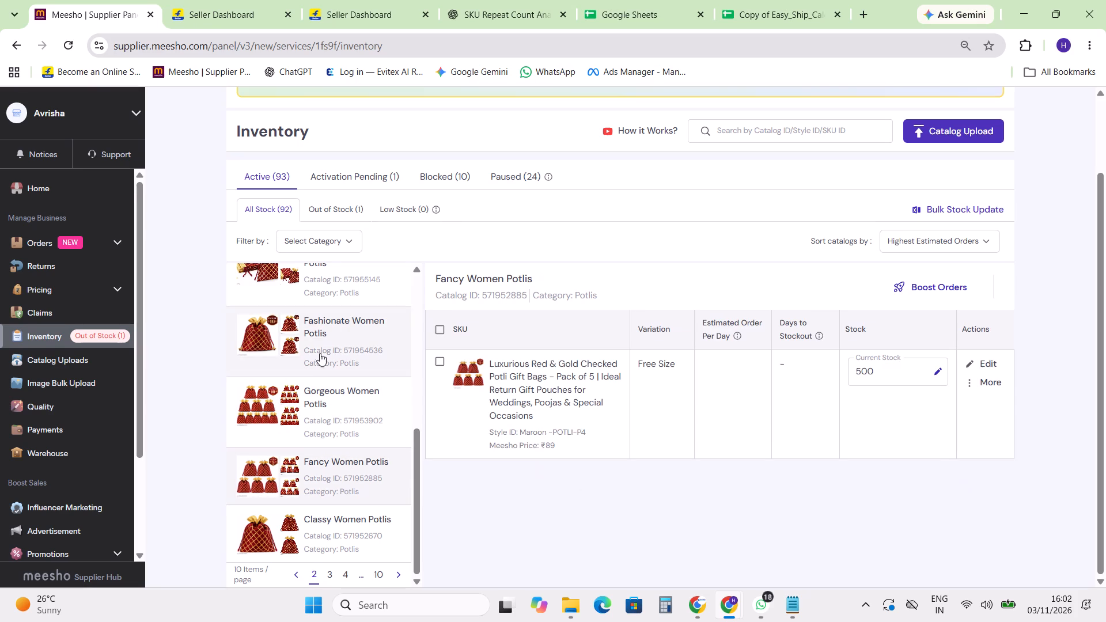
double_click(503, 295)
key("ctrl+c")
key("alt+Tab")
double_click(267, 249)
key("ctrl+v")
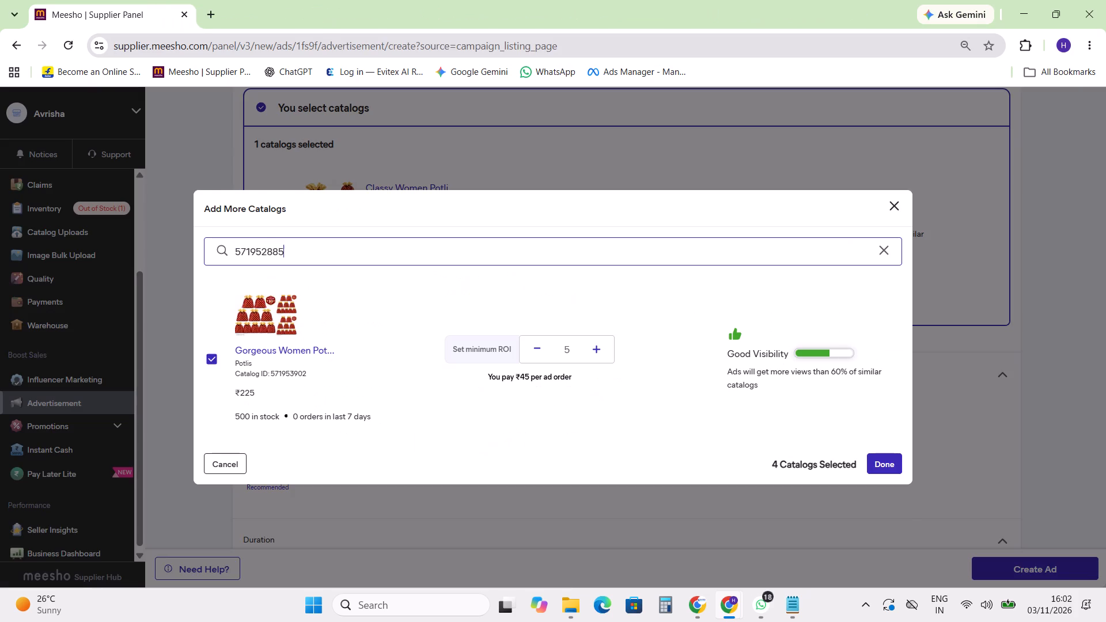
key("Return")
left_click(214, 362)
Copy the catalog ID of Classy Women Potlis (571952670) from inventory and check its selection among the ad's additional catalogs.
key("alt+Tab")
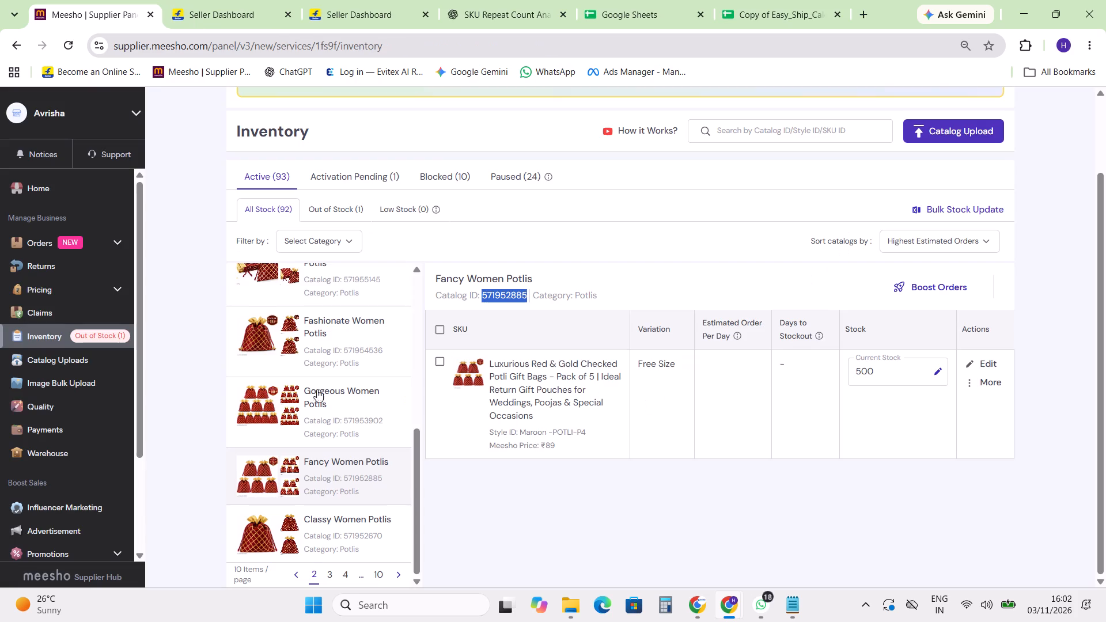
scroll(445, 377, "down", 2)
scroll(352, 500, "down", 7)
left_click(338, 539)
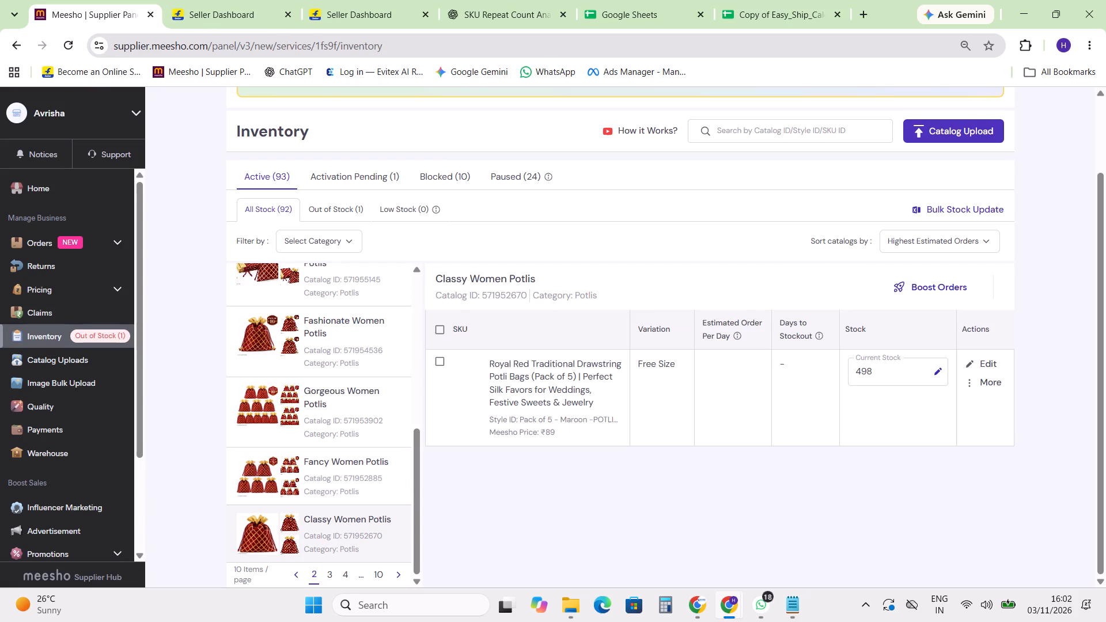
double_click(502, 294)
key("ctrl+c")
key("alt+Tab")
left_click_drag(325, 281, 167, 276)
key("ctrl+v")
key("Return")
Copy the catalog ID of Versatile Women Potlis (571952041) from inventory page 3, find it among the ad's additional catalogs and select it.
key("alt+Tab")
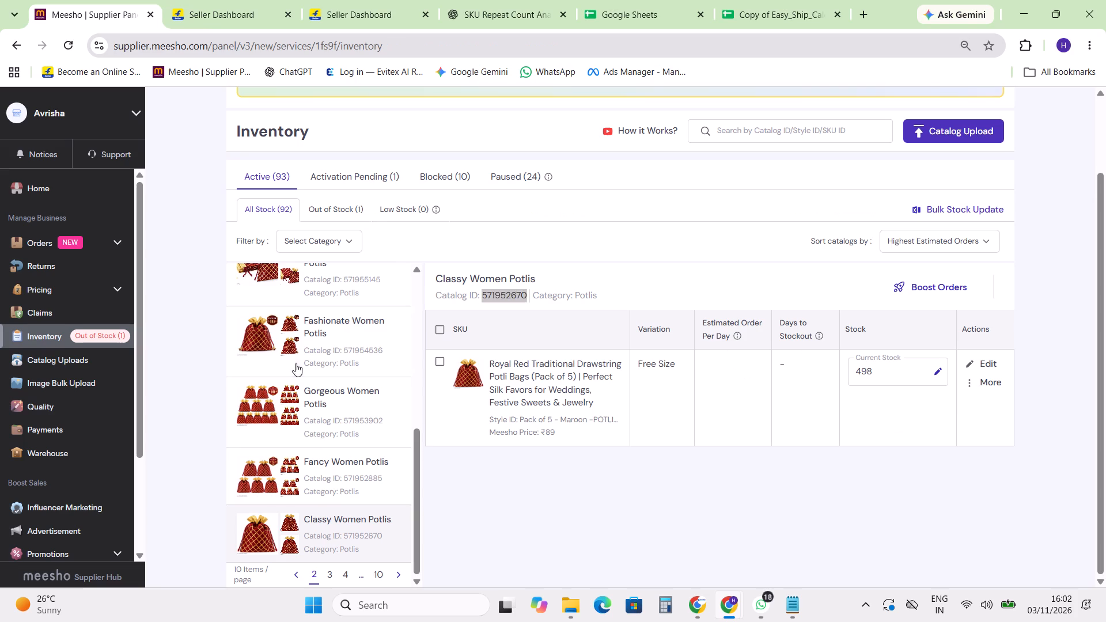
scroll(327, 481, "down", 8)
left_click(328, 575)
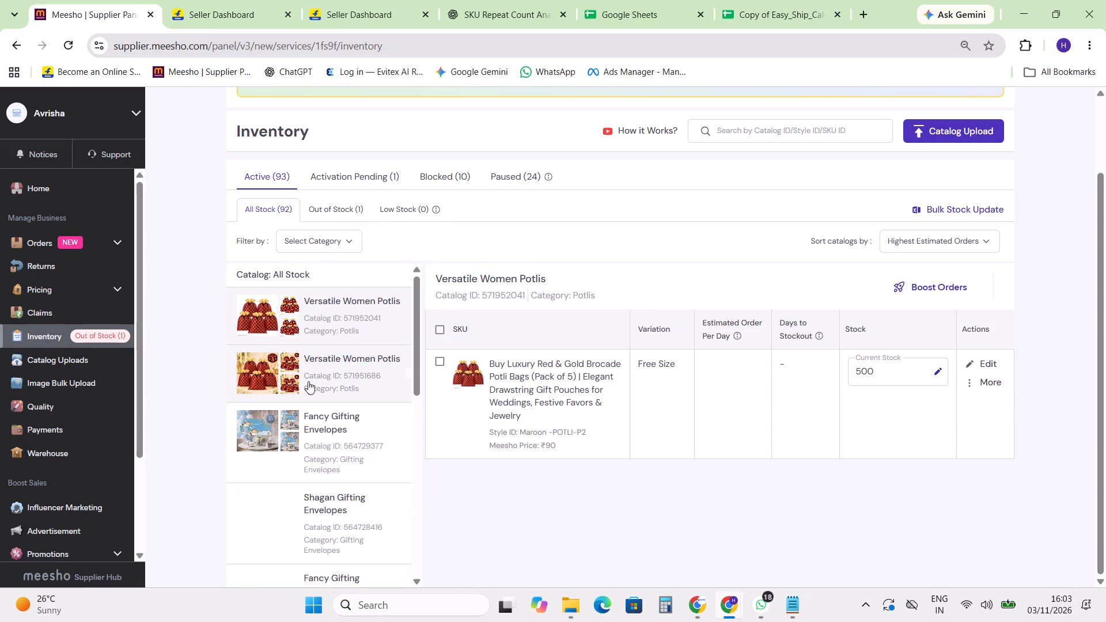
double_click(487, 295)
key("ctrl+c")
key("alt+Tab")
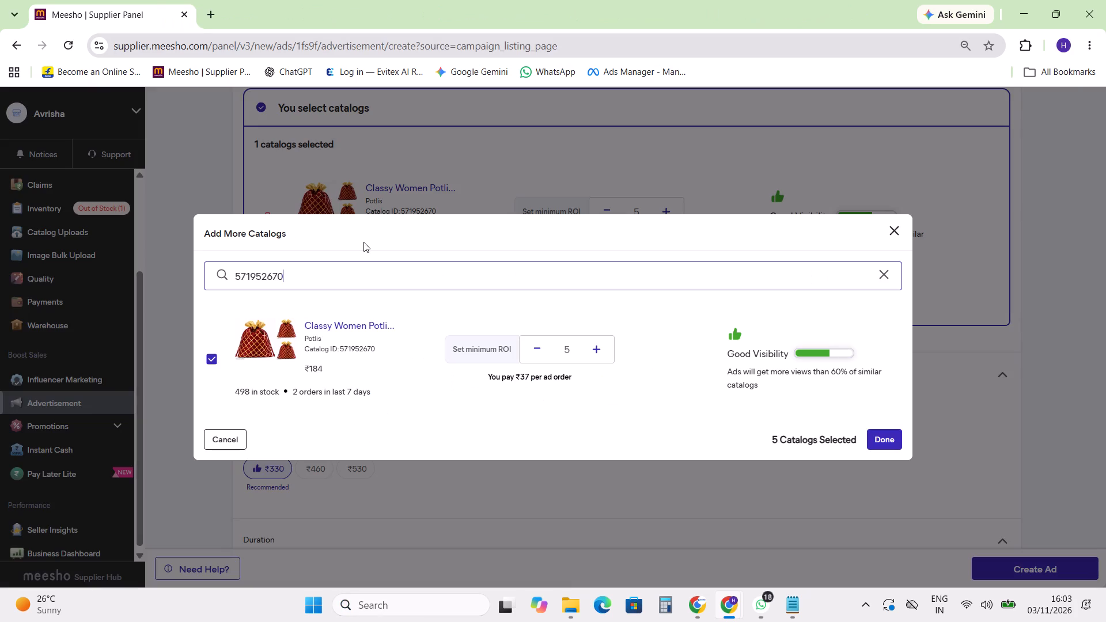
left_click_drag(360, 271, 122, 270)
key("ctrl+v")
key("Return")
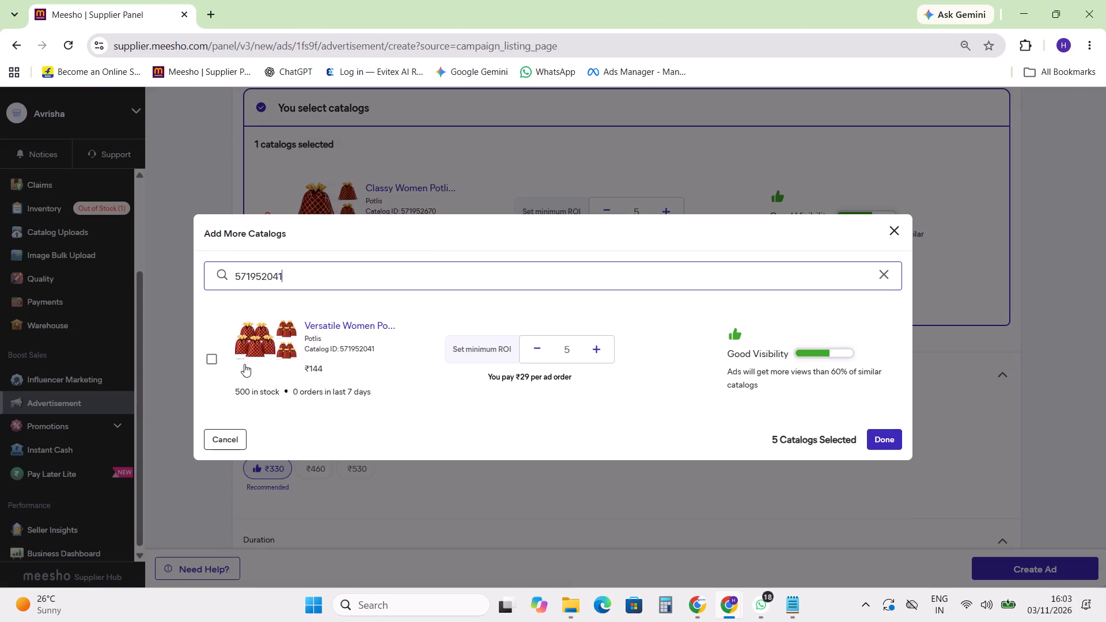
left_click(212, 358)
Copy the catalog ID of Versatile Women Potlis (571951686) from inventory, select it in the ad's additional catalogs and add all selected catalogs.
key("alt+Tab")
left_click(369, 384)
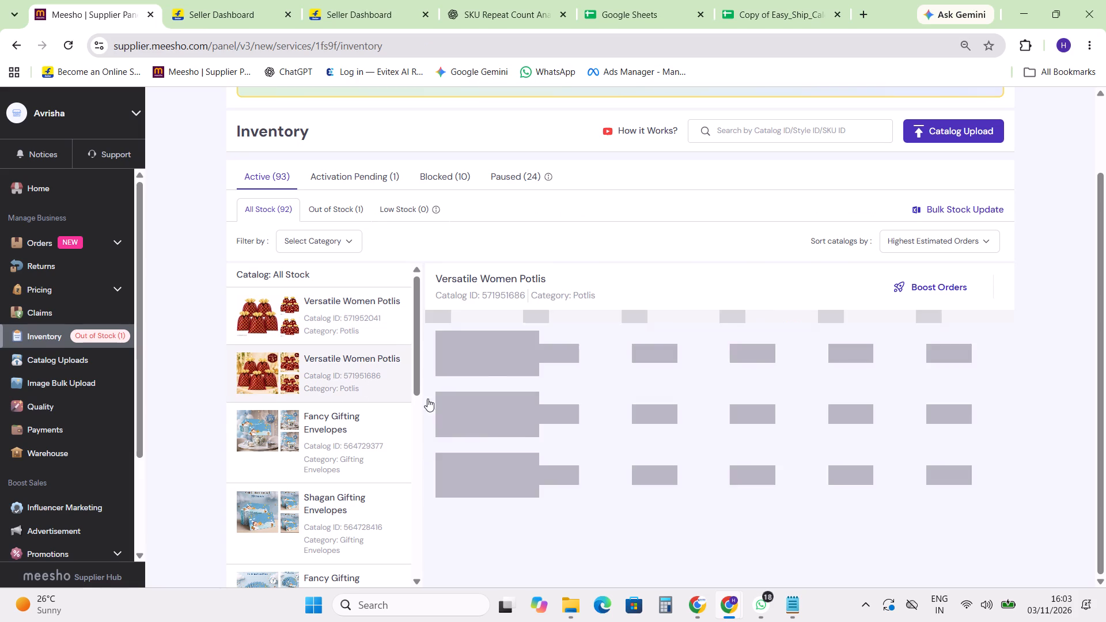
double_click(504, 297)
key("ctrl+c")
key("alt+Tab")
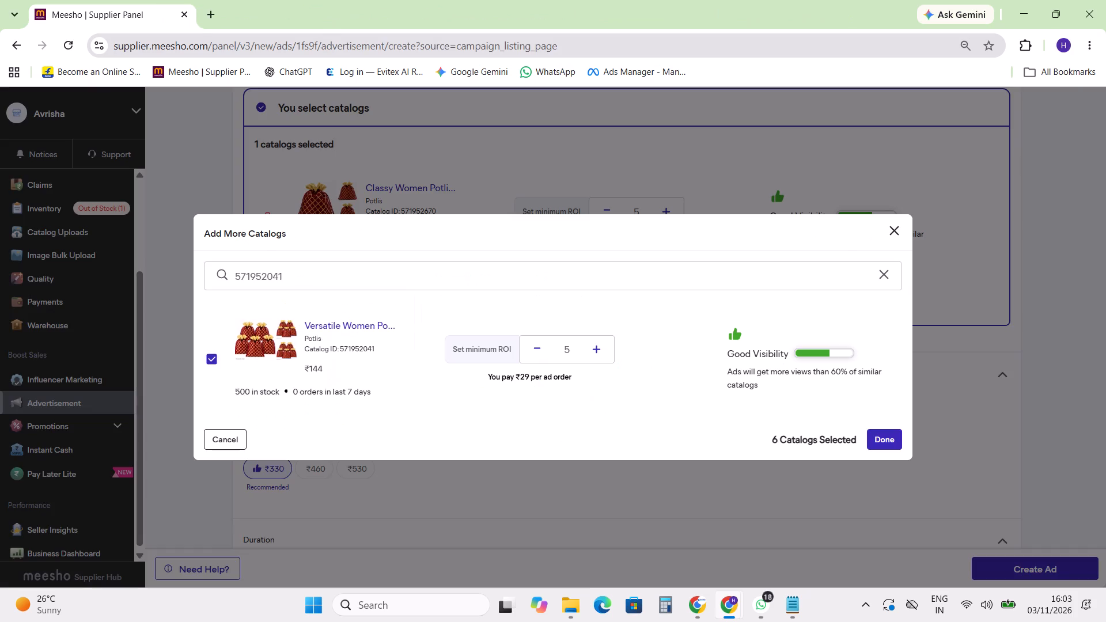
left_click_drag(360, 280, 118, 274)
key("ctrl+v")
key("Return")
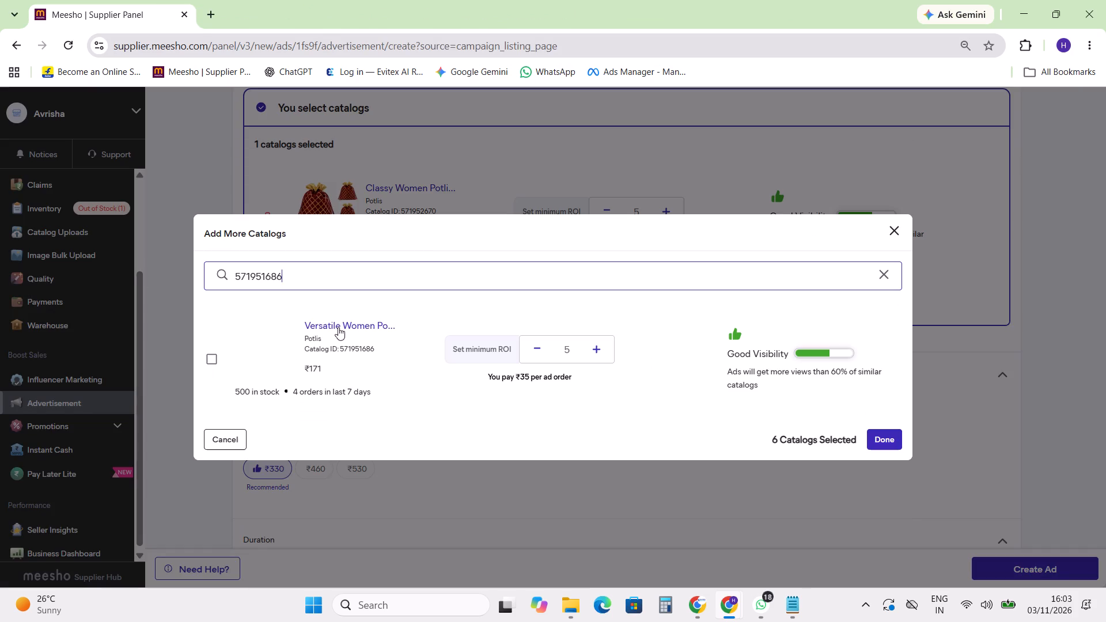
left_click(206, 359)
left_click(895, 437)
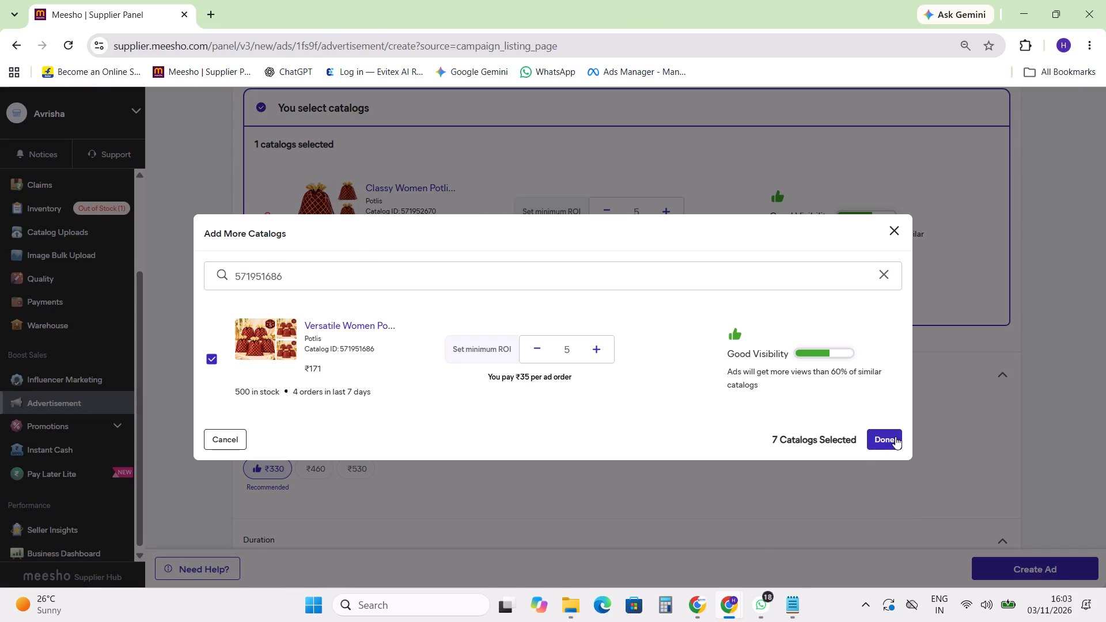
Review the ad's catalogs and submit the campaign with the ₹330 daily budget and no end date.
scroll(656, 363, "up", 8)
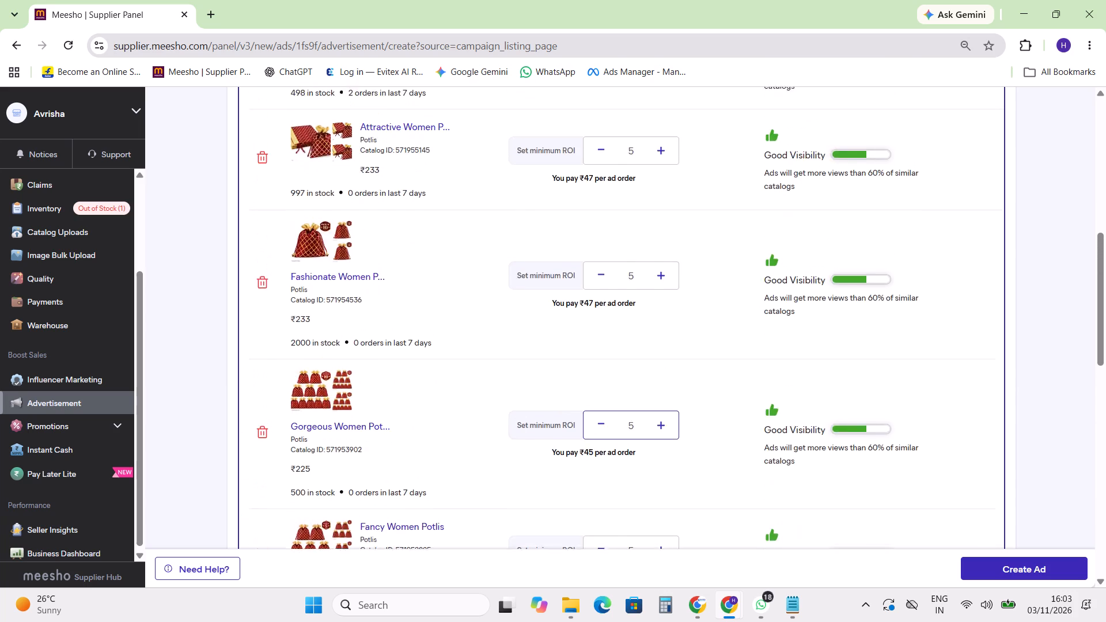
scroll(666, 365, "up", 2)
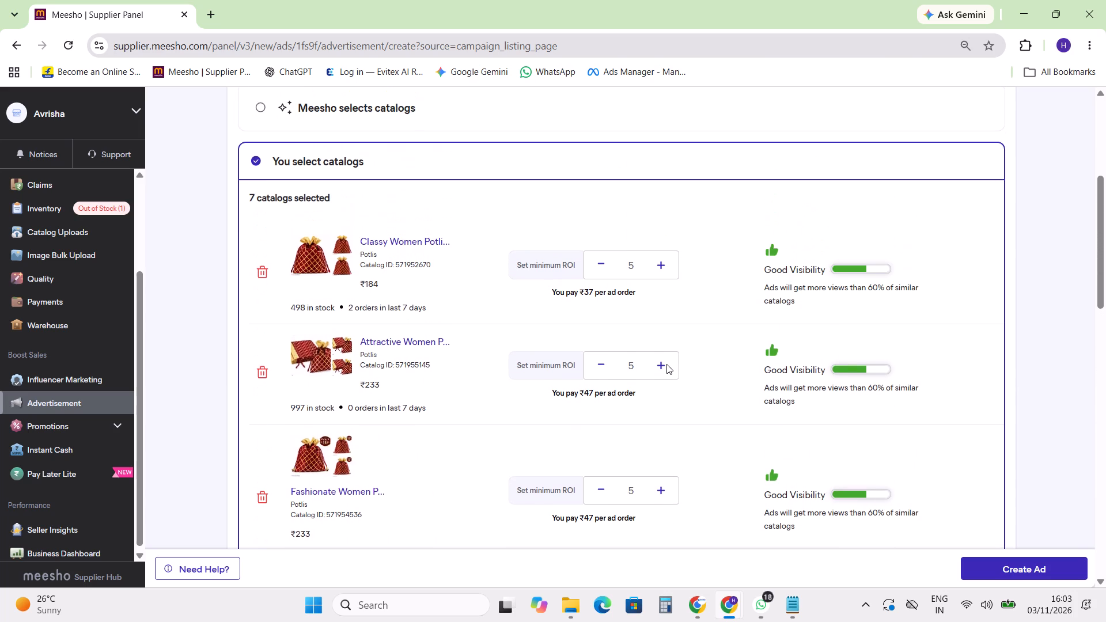
scroll(666, 364, "down", 10)
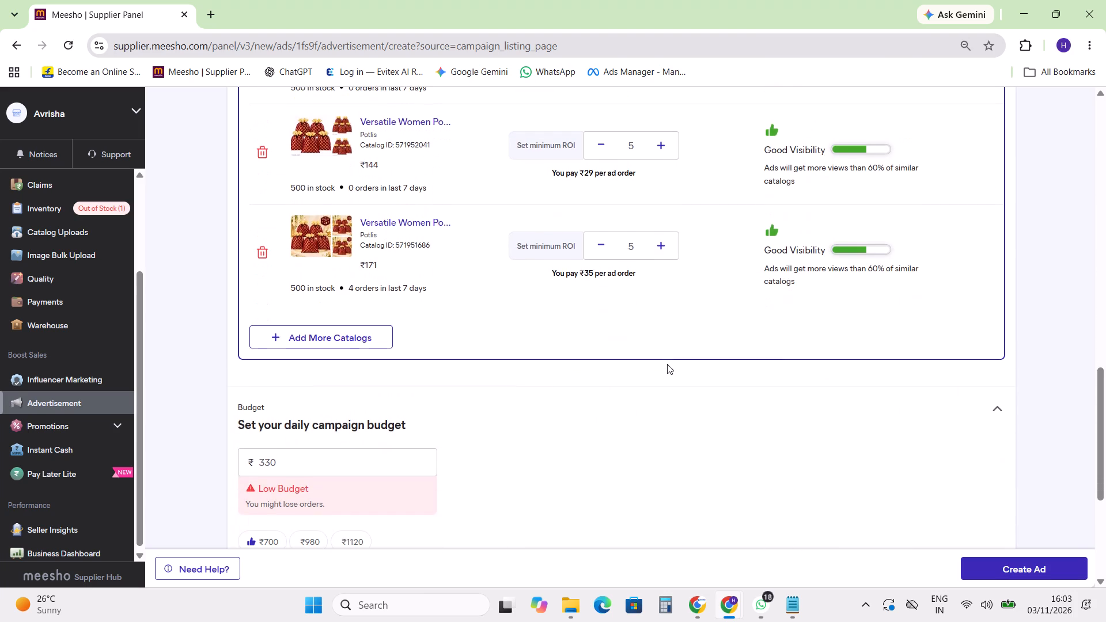
scroll(310, 459, "down", 1)
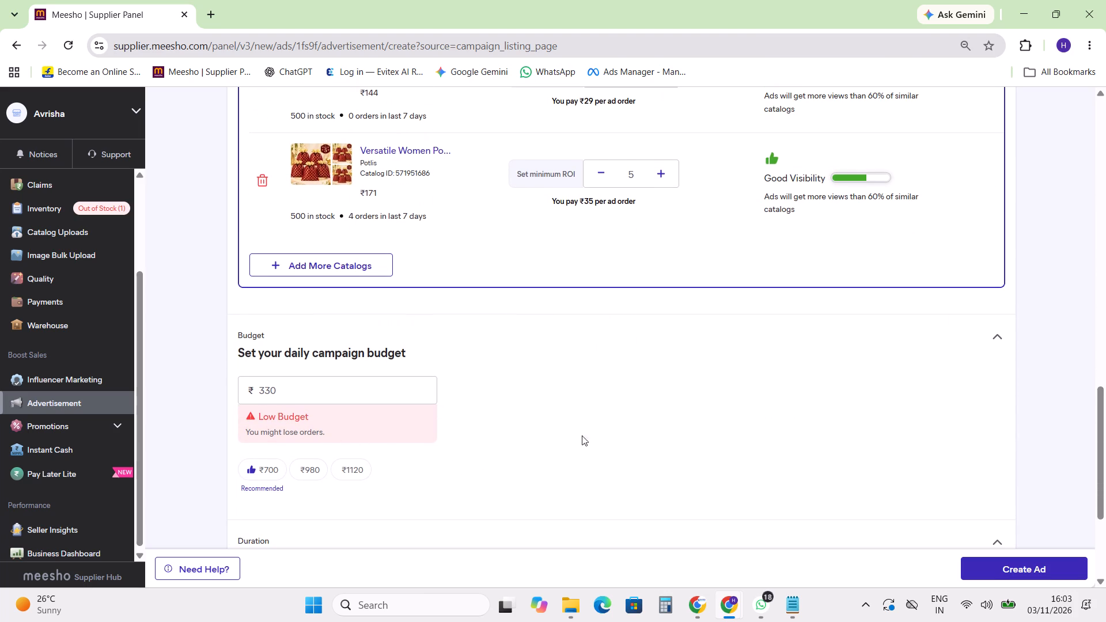
left_click(586, 433)
scroll(569, 428, "down", 11)
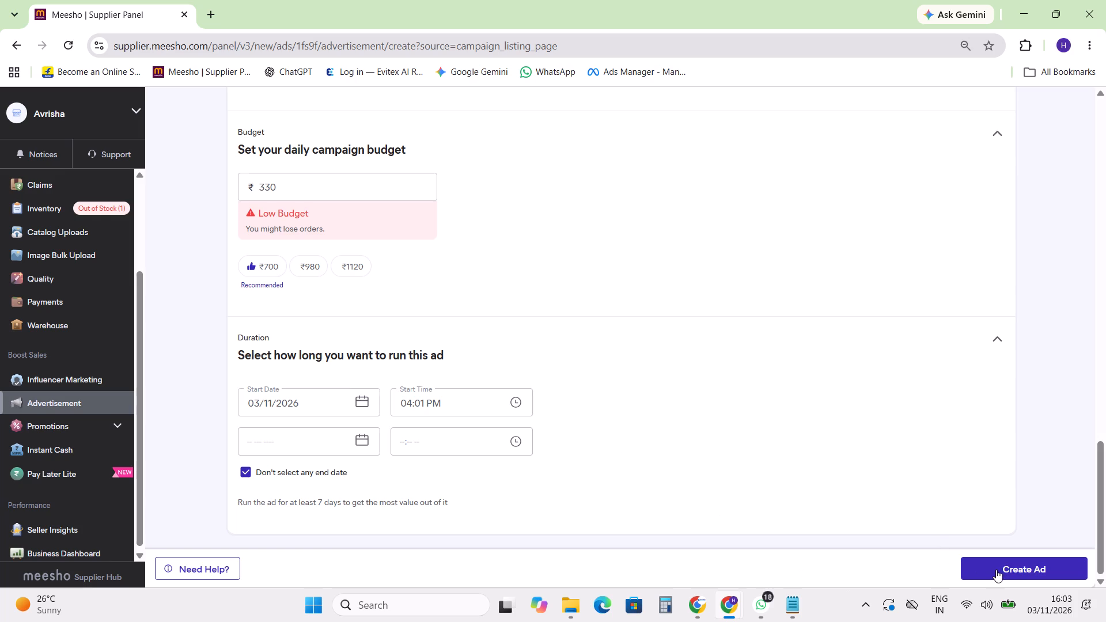
left_click(996, 570)
left_click(998, 564)
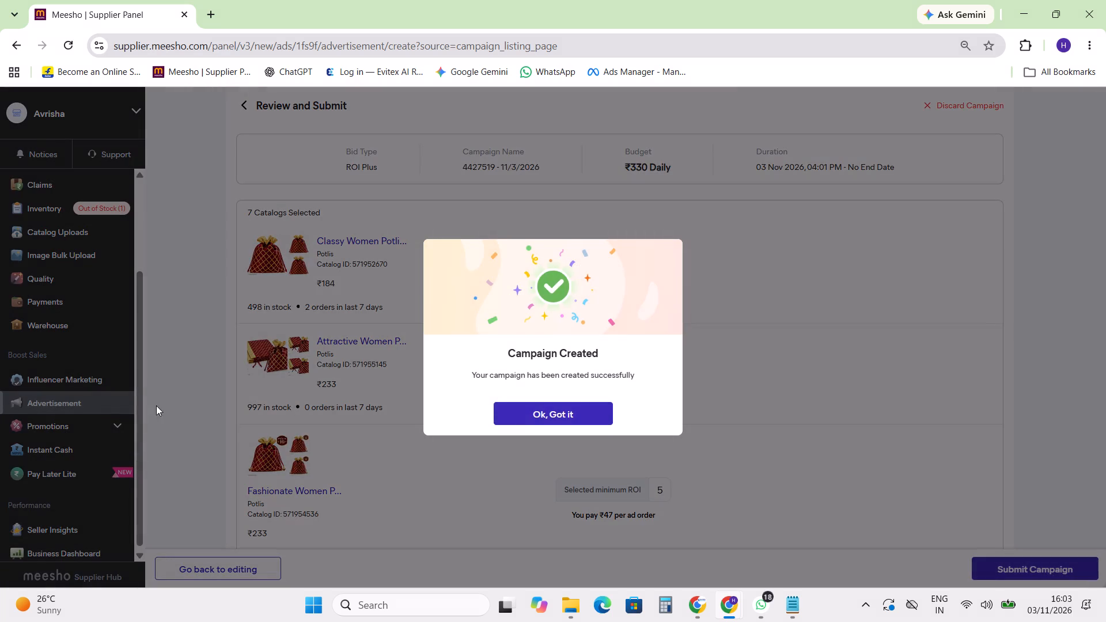
left_click(560, 415)
Check the new 11/3/2026 campaign in the advertisement list, examine its catalogs, and return to the campaign list.
left_click(105, 399)
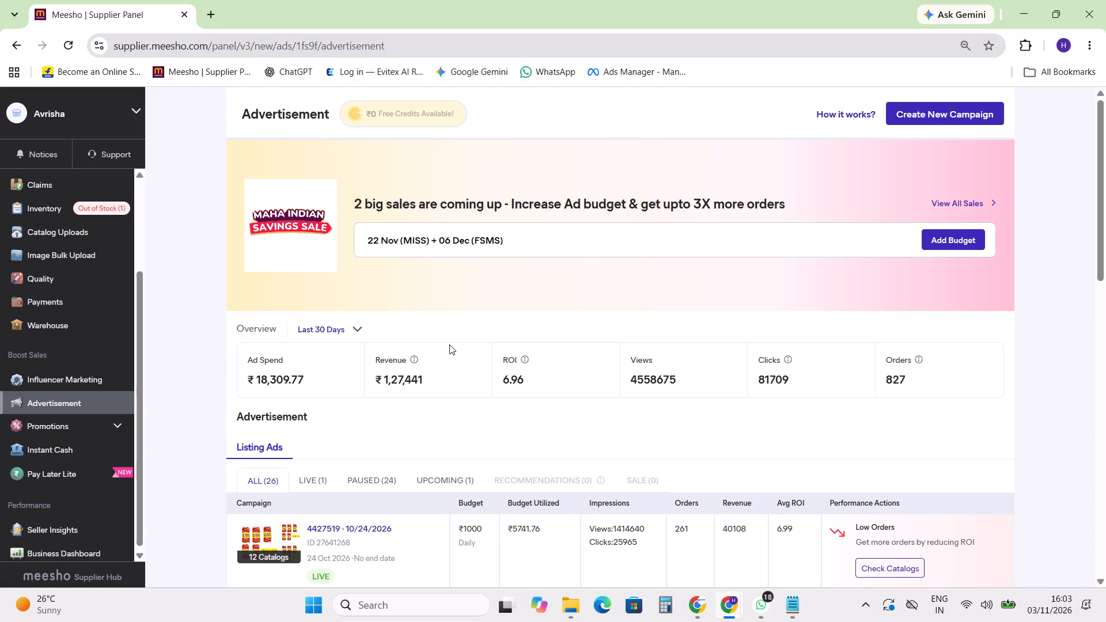
scroll(481, 295, "down", 6)
scroll(484, 291, "up", 2)
left_click(278, 331)
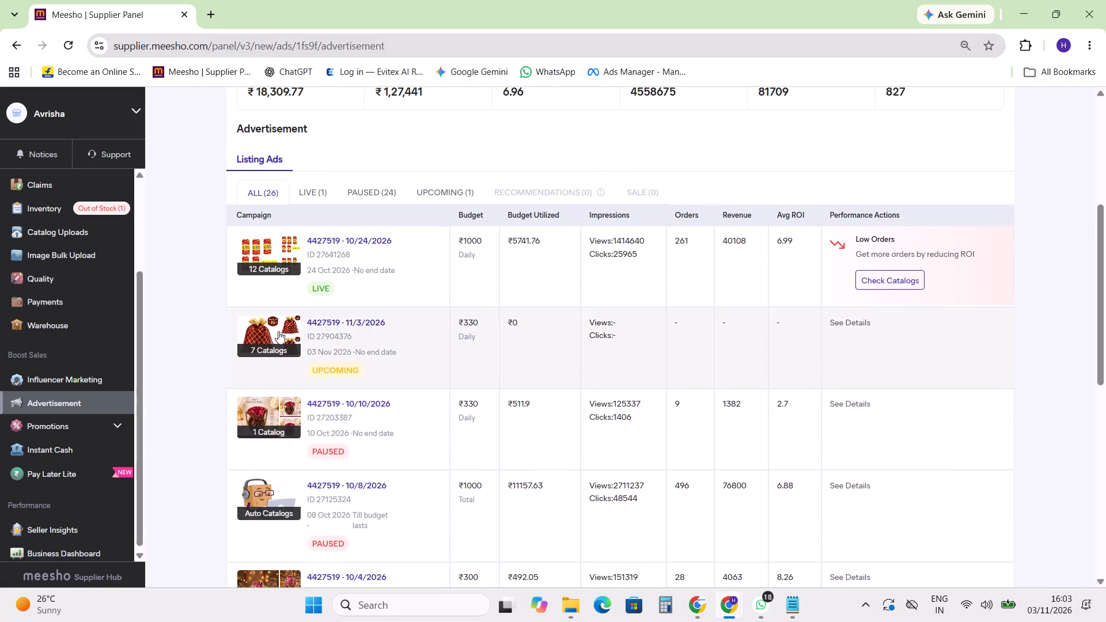
scroll(438, 323, "down", 12)
left_click(105, 403)
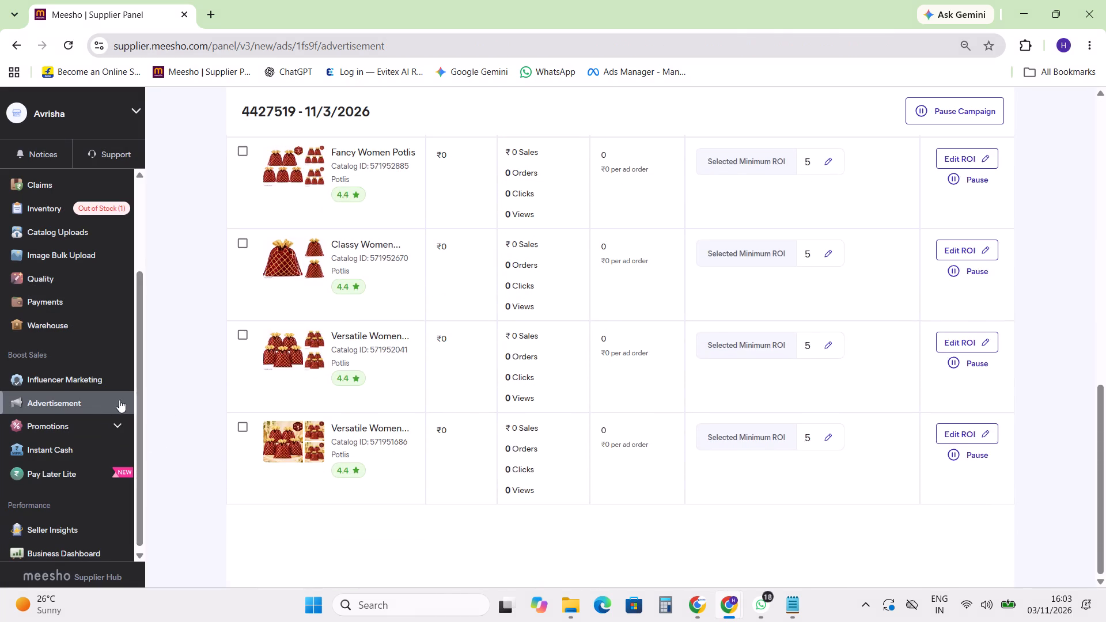
scroll(466, 336, "down", 8)
scroll(468, 334, "up", 3)
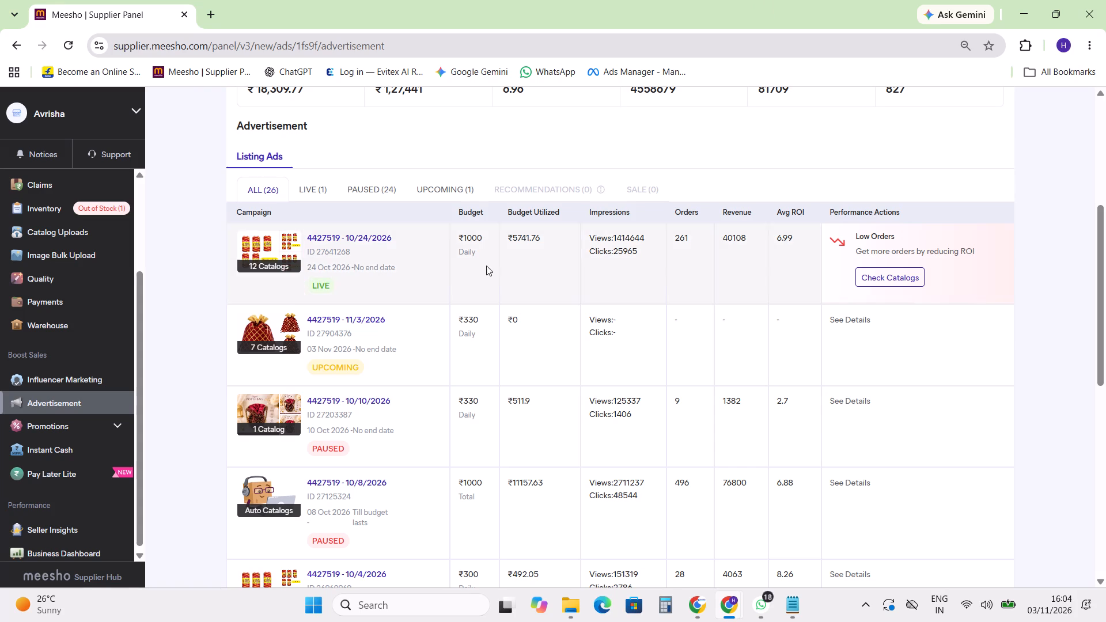
Open the promotion offer opt-in and examine Avrisha's products under Flexi Growth Offers.
left_click(89, 427)
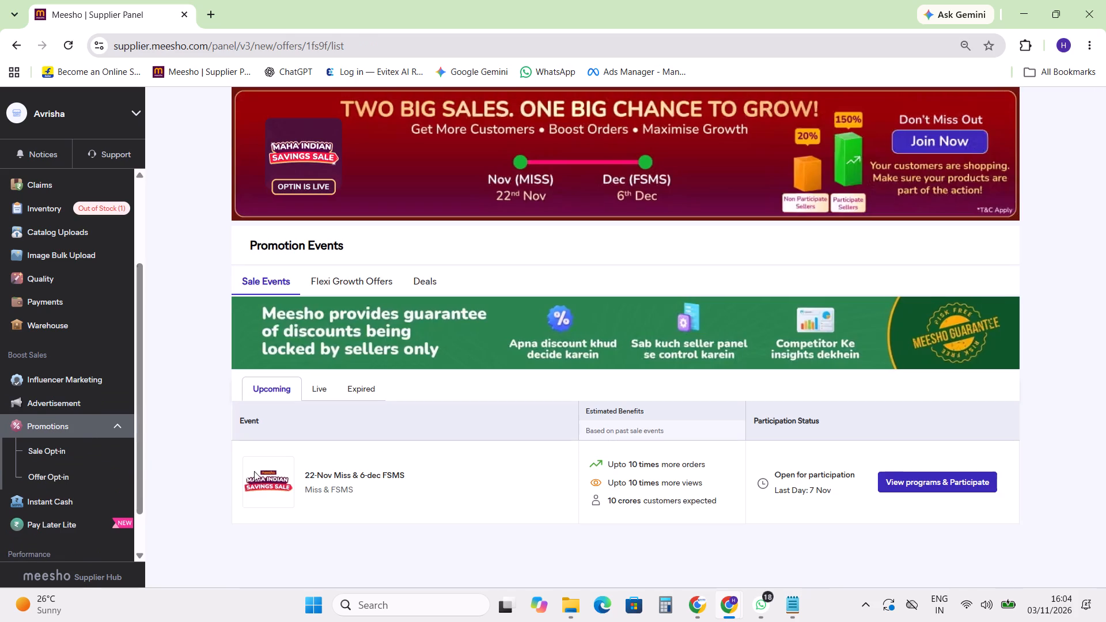
left_click(42, 476)
scroll(472, 355, "down", 5)
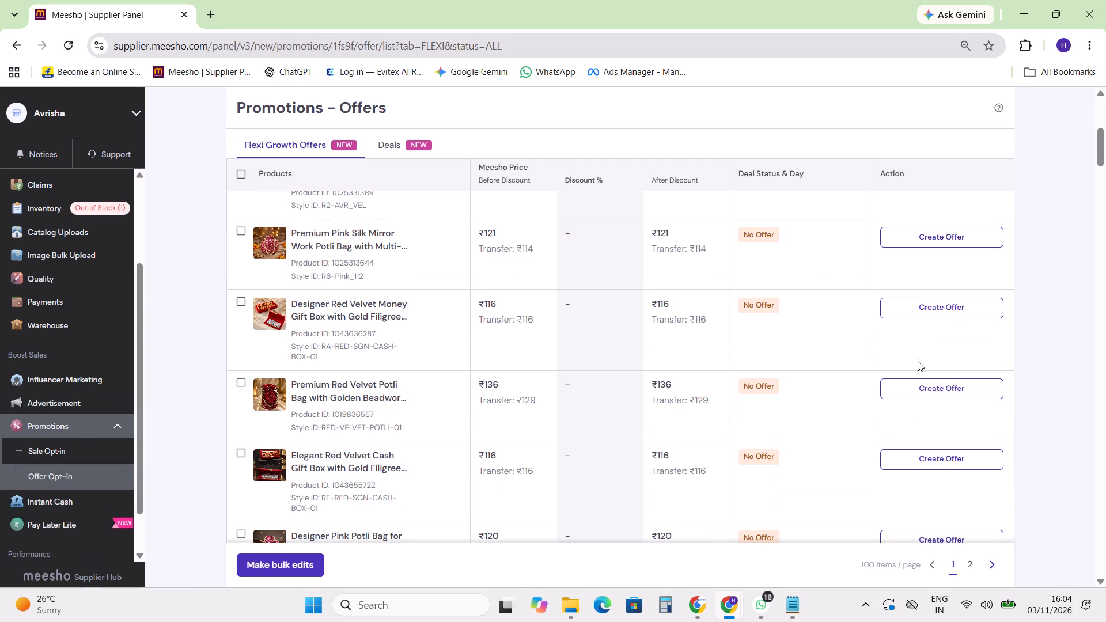
left_click(962, 302)
left_click(717, 263)
scroll(388, 388, "down", 6)
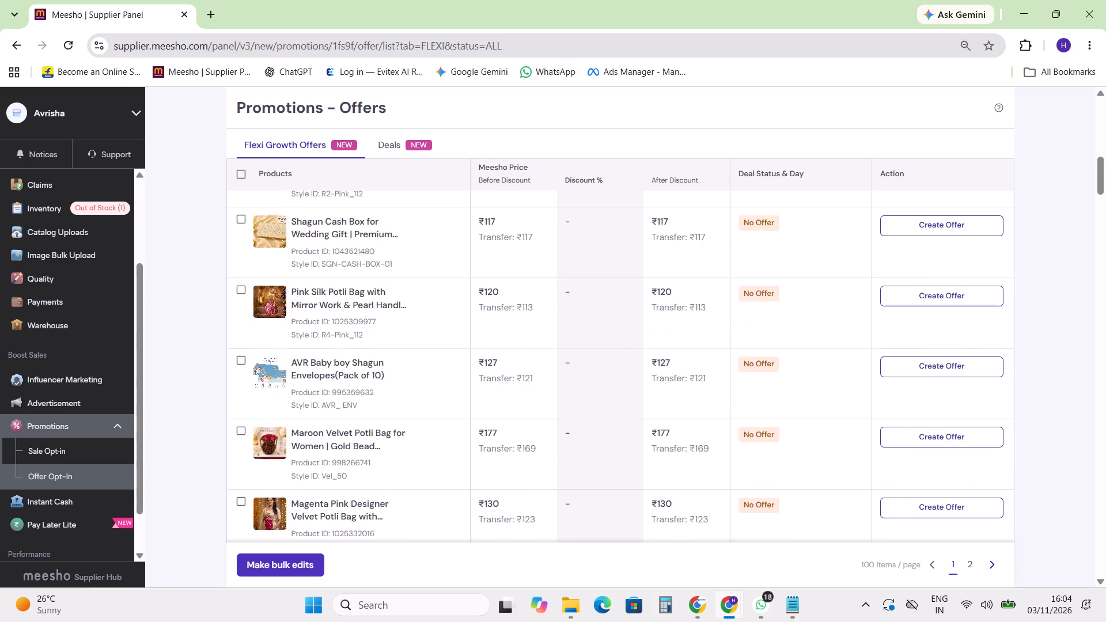
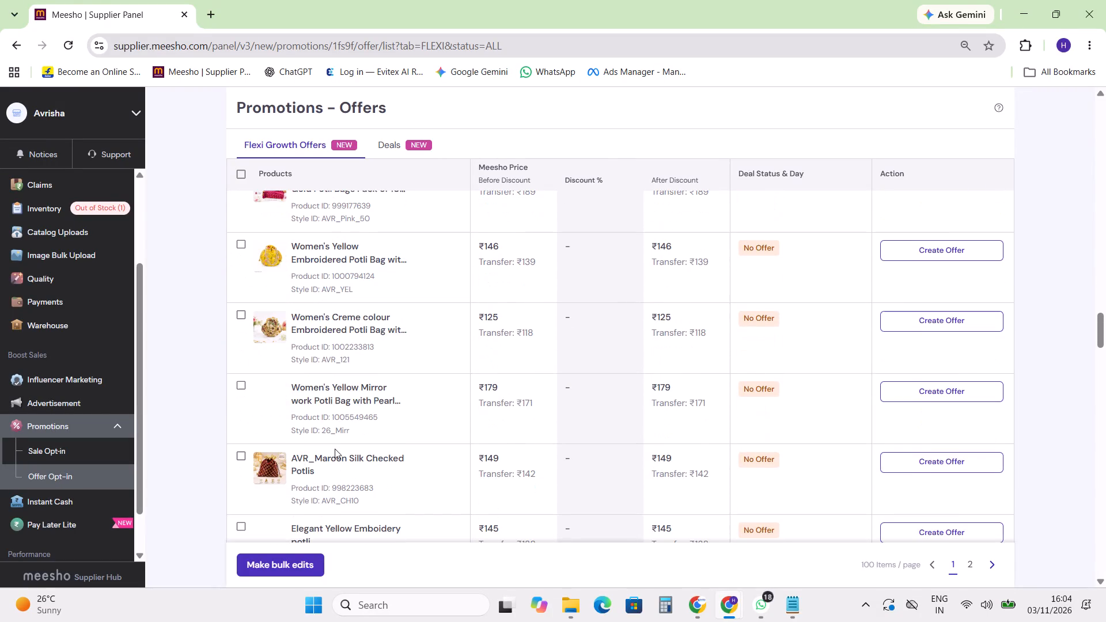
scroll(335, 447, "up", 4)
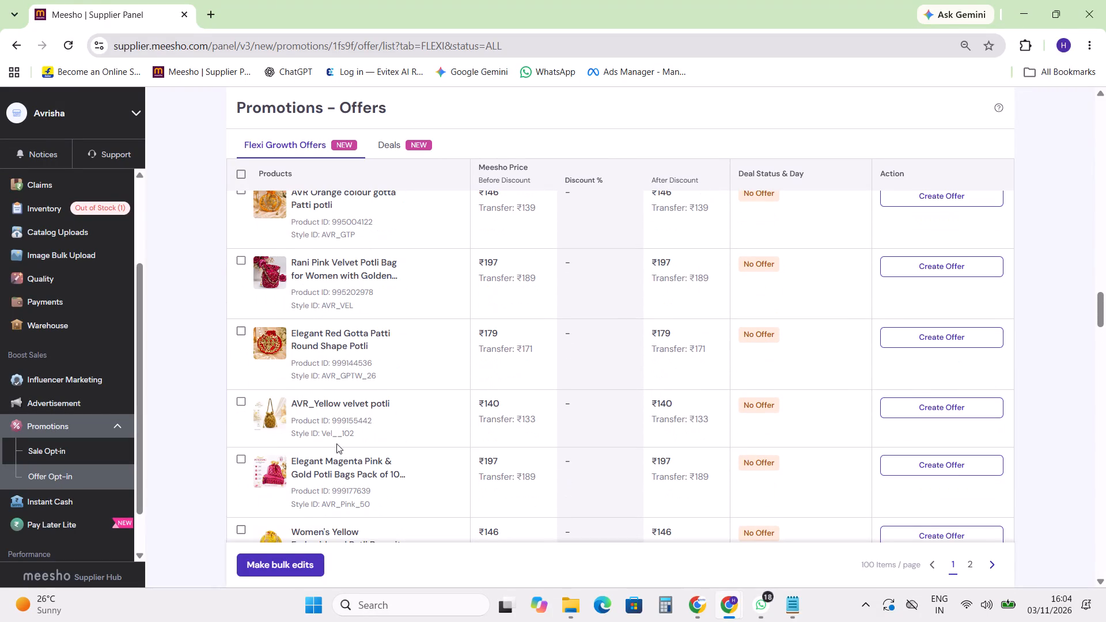
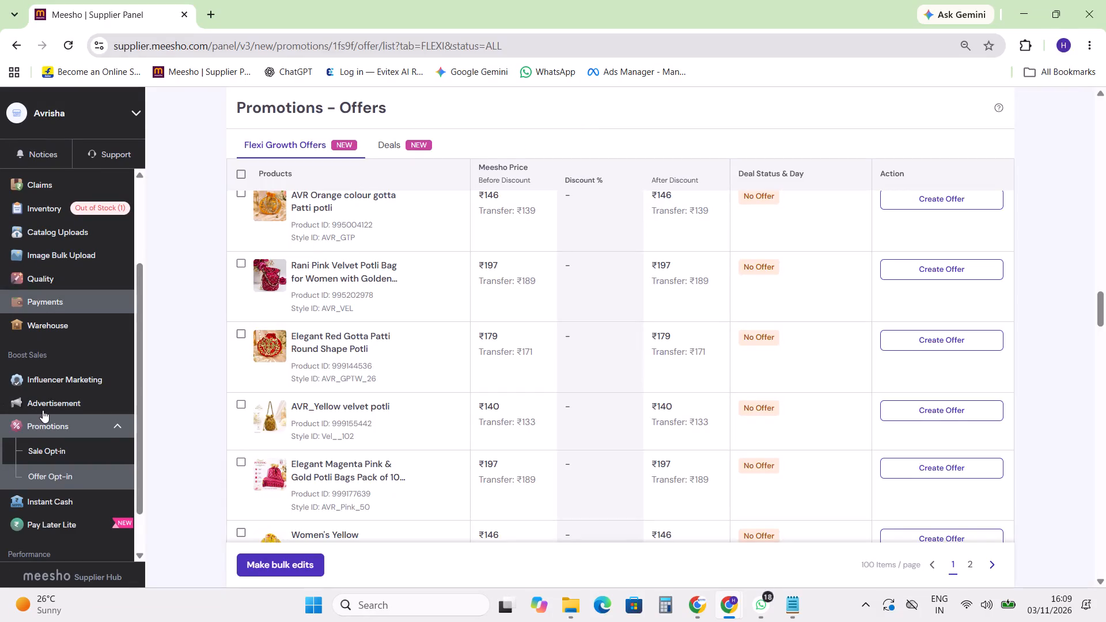
Review Avrisha's advertisement overview for the last 30 days and its list of ad campaigns.
left_click(43, 410)
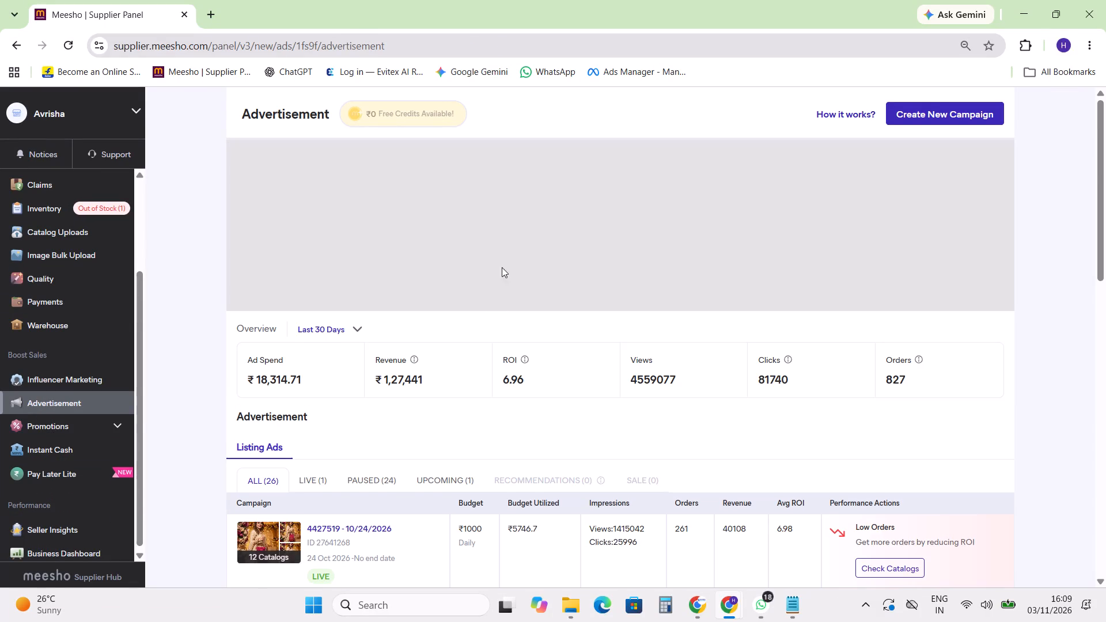
scroll(503, 266, "down", 3)
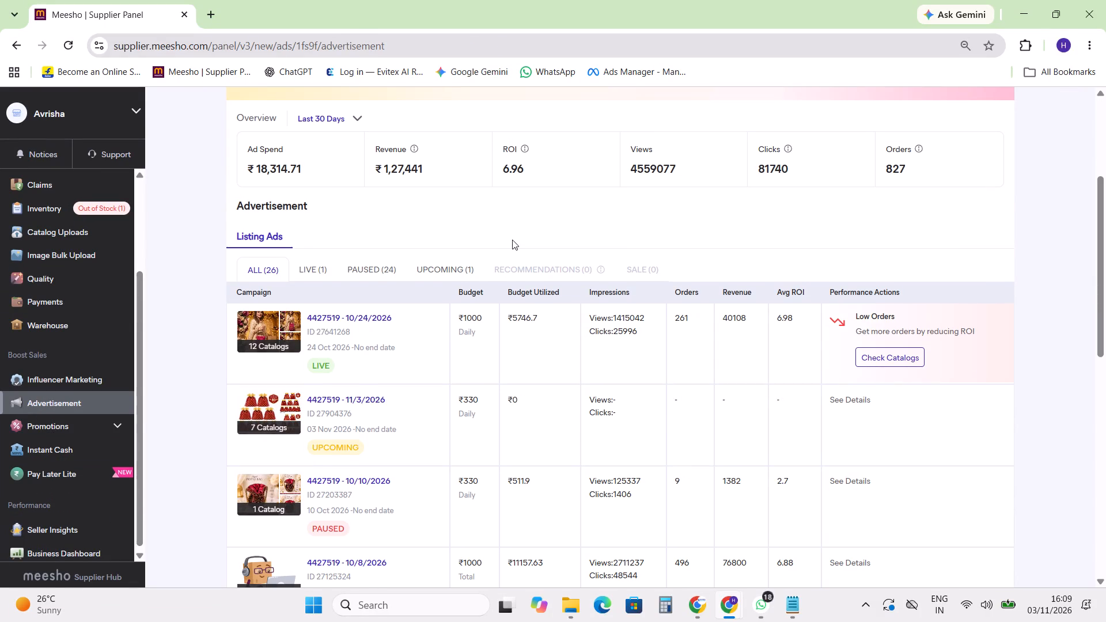
scroll(29, 213, "up", 8)
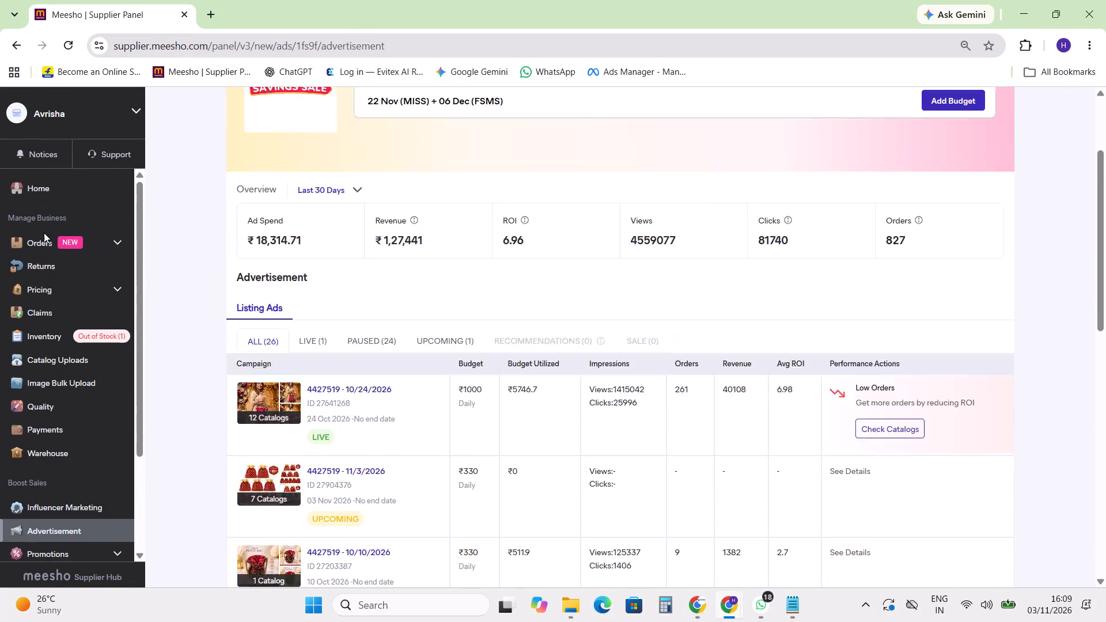
Look through Avrisha's pending orders and its ready-to-ship orders.
left_click(65, 245)
scroll(290, 257, "down", 5)
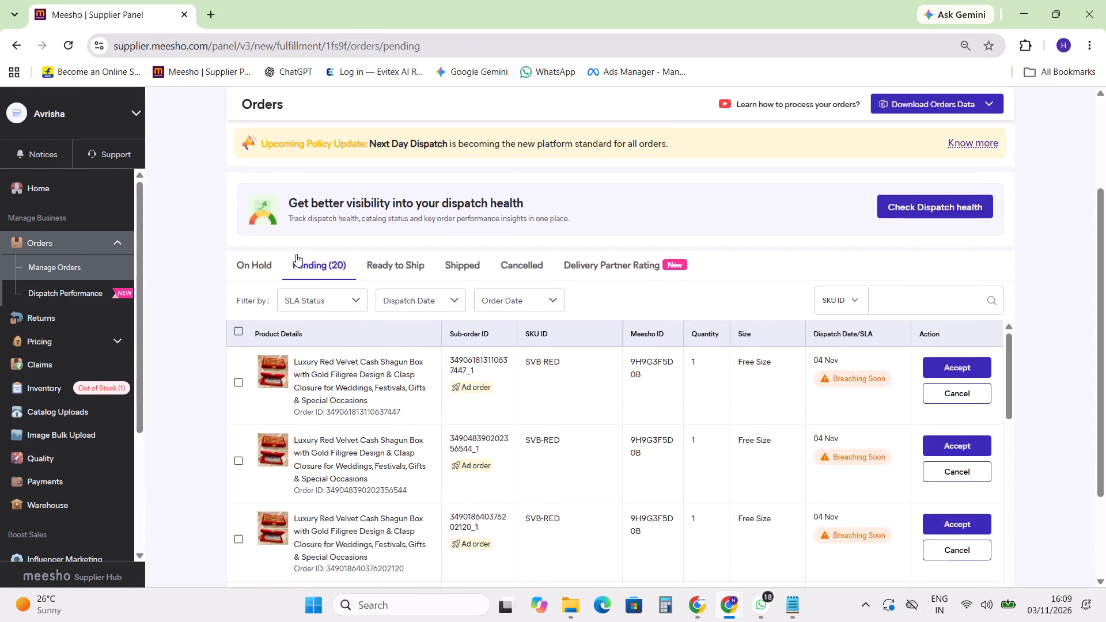
scroll(296, 254, "down", 2)
scroll(296, 403, "down", 20)
scroll(296, 403, "down", 5)
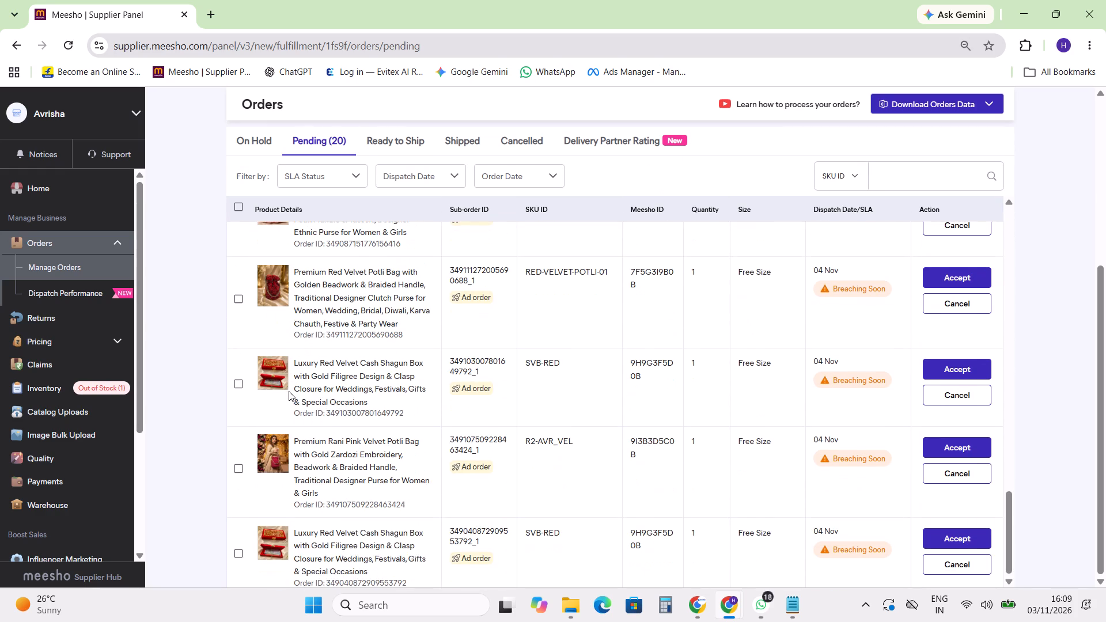
scroll(289, 391, "down", 20)
scroll(289, 391, "down", 8)
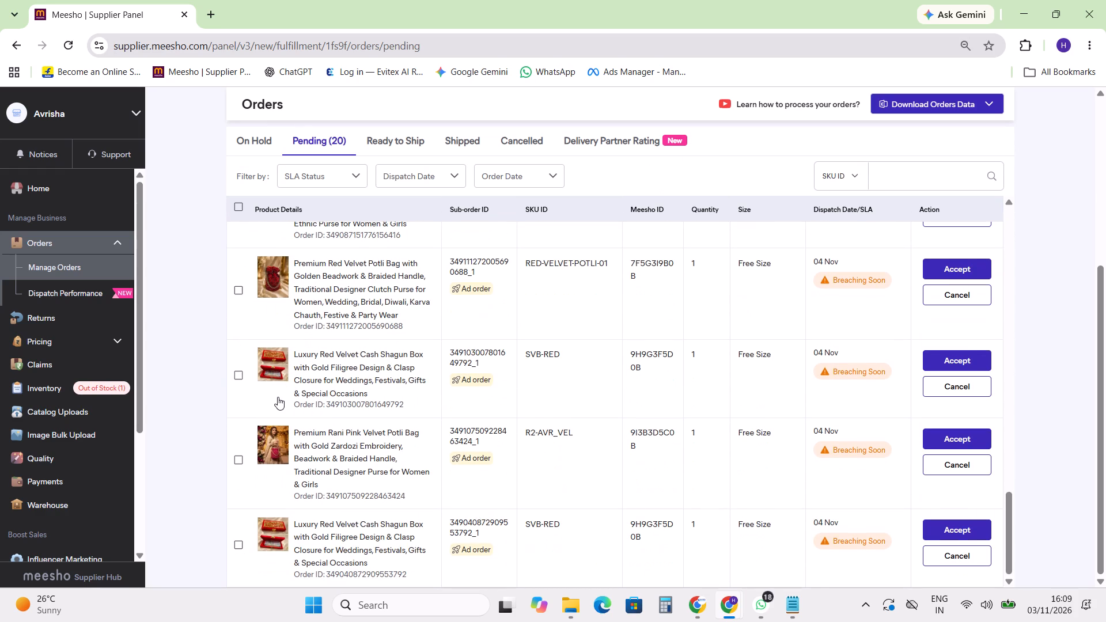
scroll(278, 397, "down", 3)
scroll(278, 397, "up", 12)
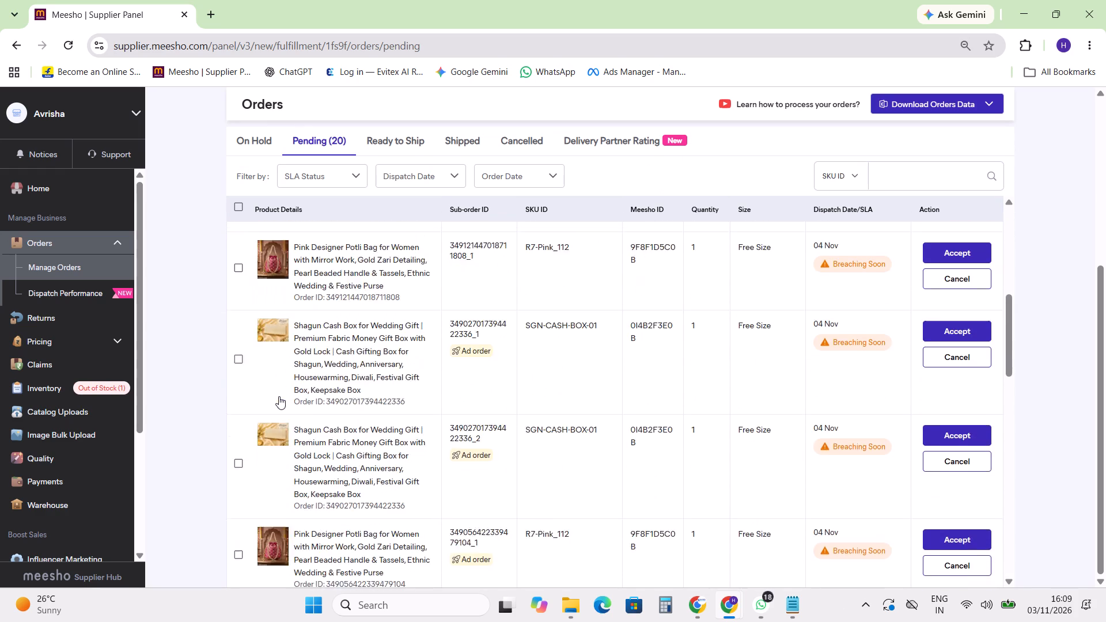
scroll(279, 396, "up", 20)
scroll(279, 396, "down", 20)
scroll(279, 396, "down", 7)
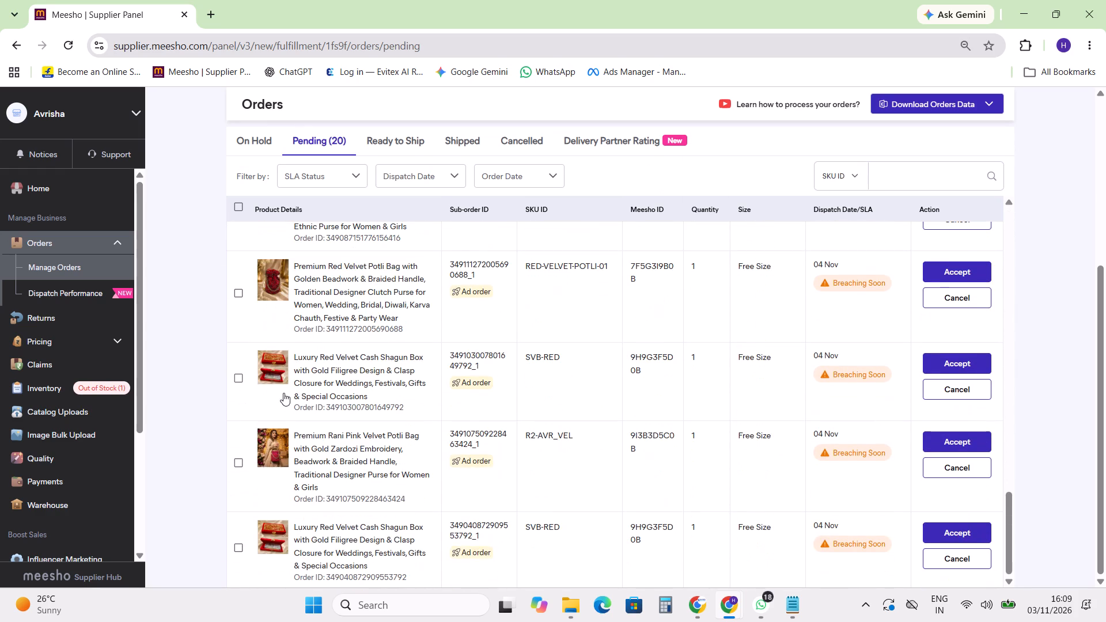
scroll(283, 393, "down", 3)
left_click(407, 143)
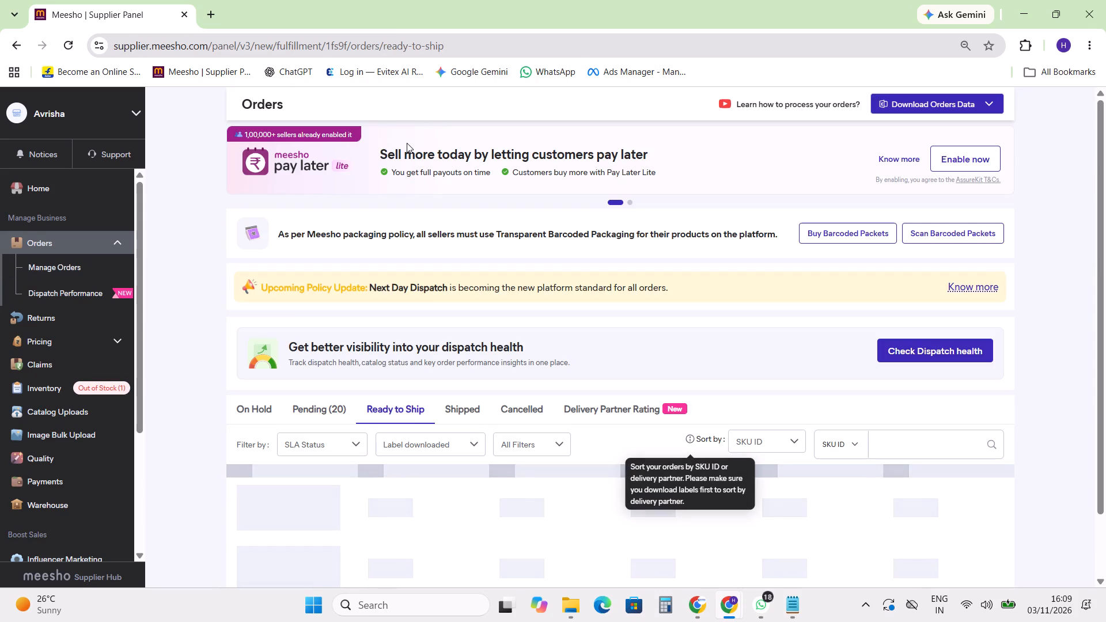
scroll(352, 291, "down", 20)
scroll(352, 291, "down", 5)
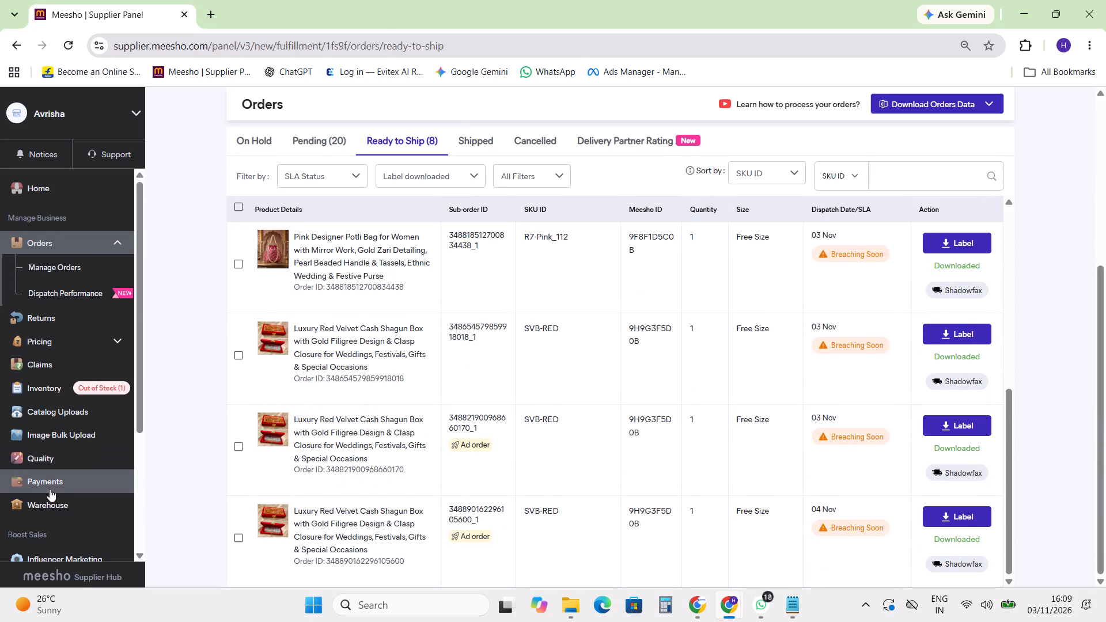
Check the upcoming and completed payments, and bring up the schedule of payments for the next 7 days.
left_click(54, 488)
scroll(563, 222, "down", 2)
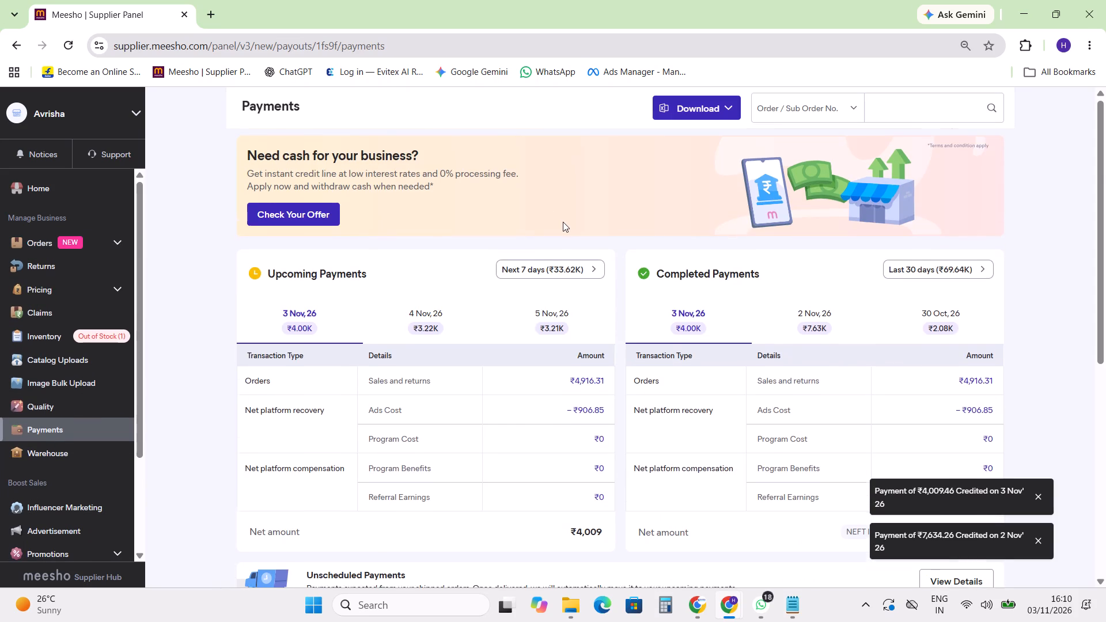
scroll(566, 221, "up", 1)
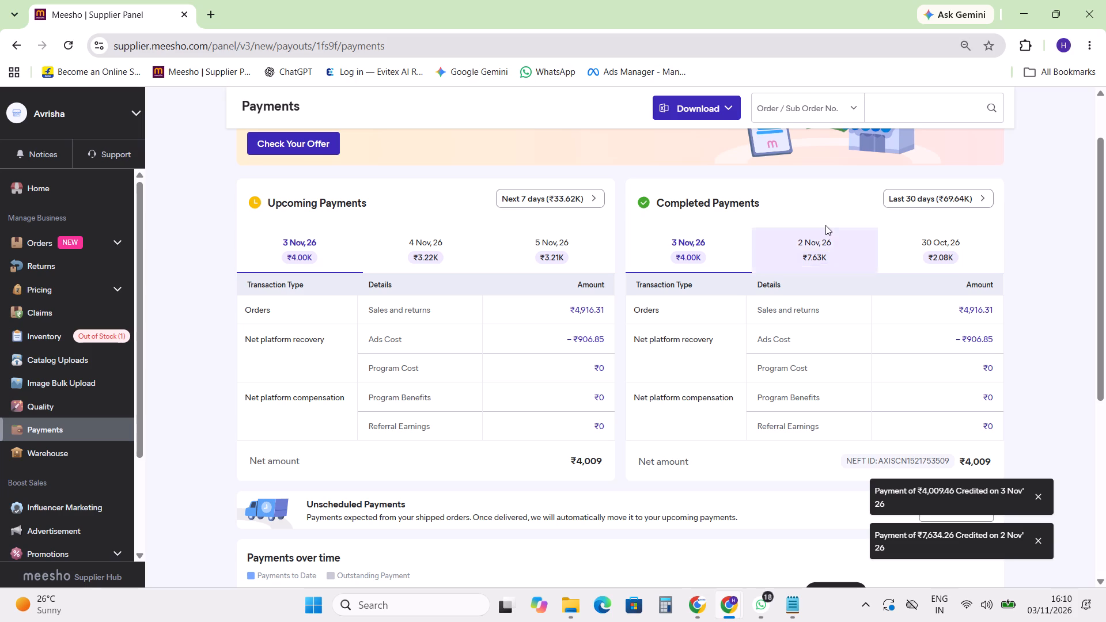
left_click(546, 200)
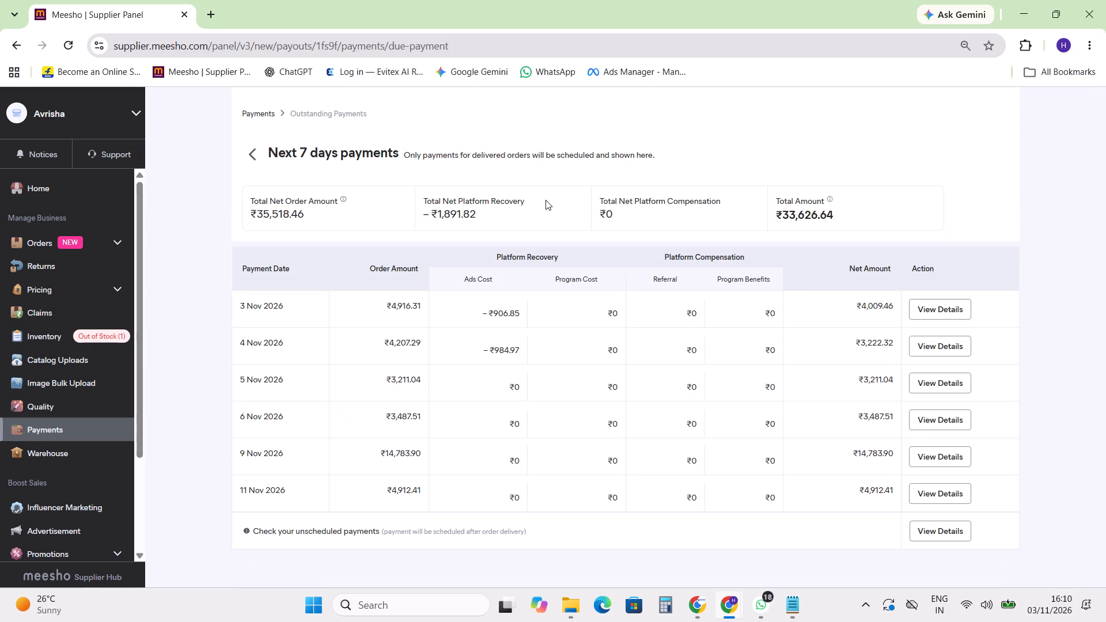
In the 3 Nov 2026 payment, examine the settlement details of an A-MR-P1, an SVB-RED and the PK06 small red velvet nariyal order.
left_click(941, 306)
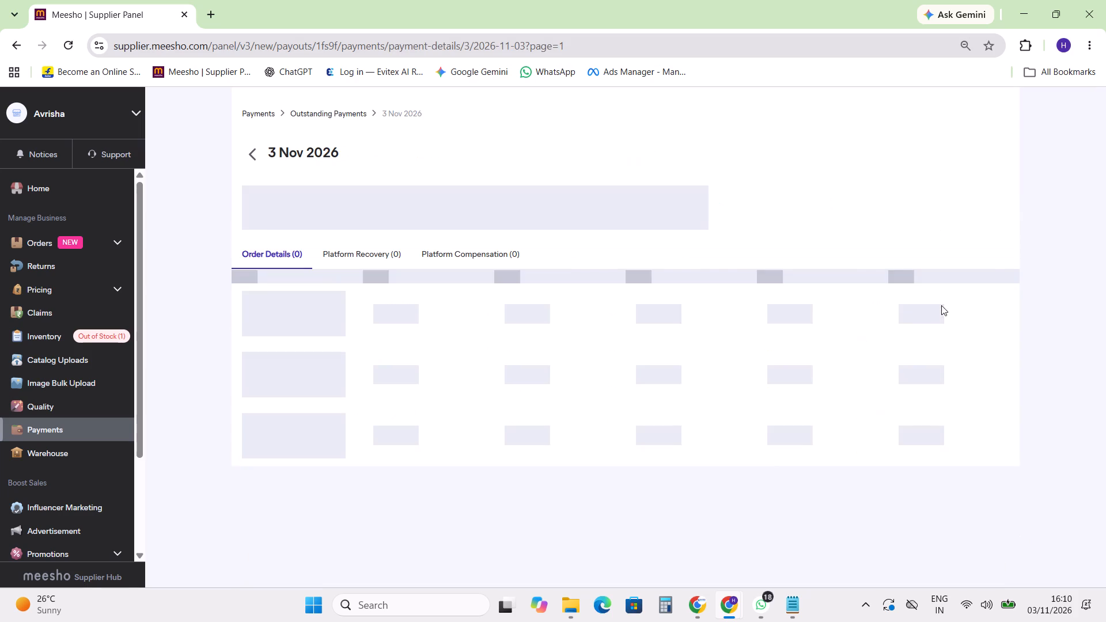
scroll(584, 330, "down", 12)
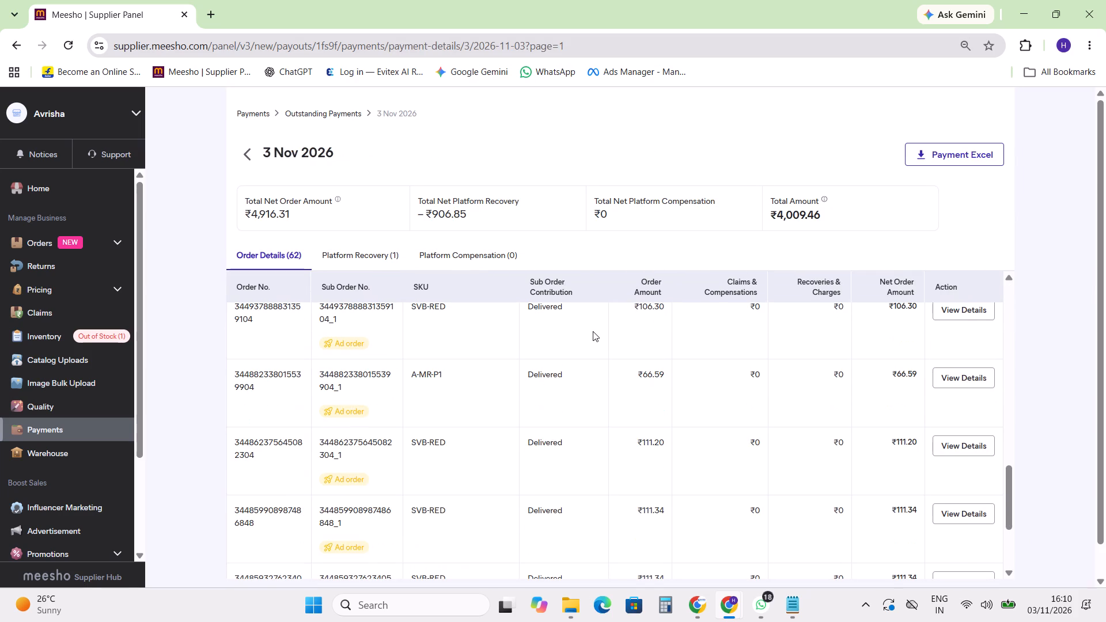
left_click(961, 378)
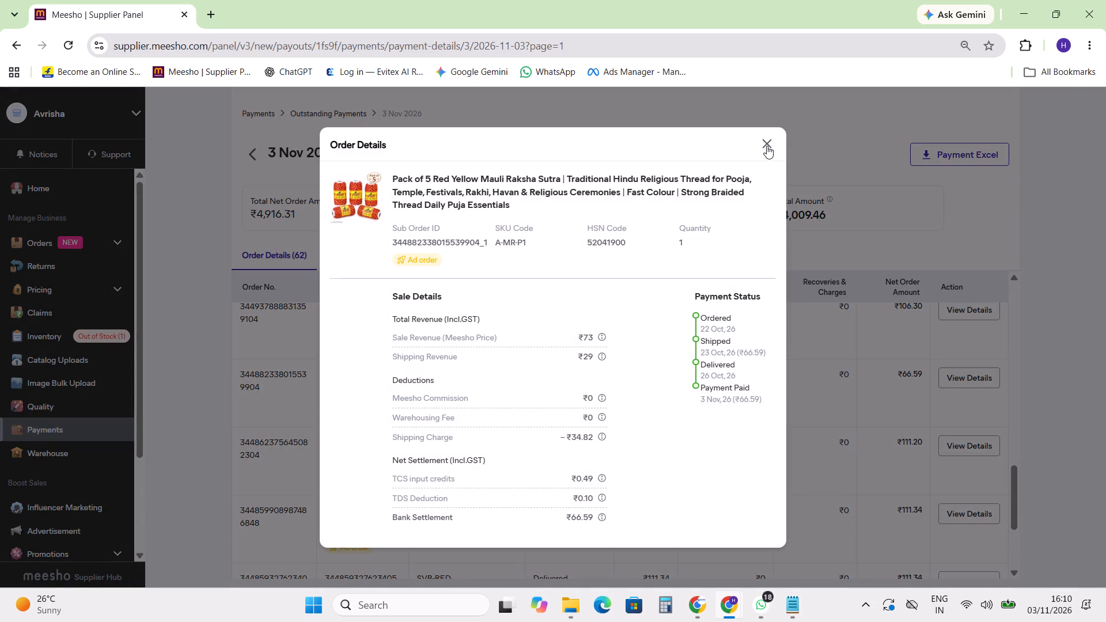
left_click(767, 146)
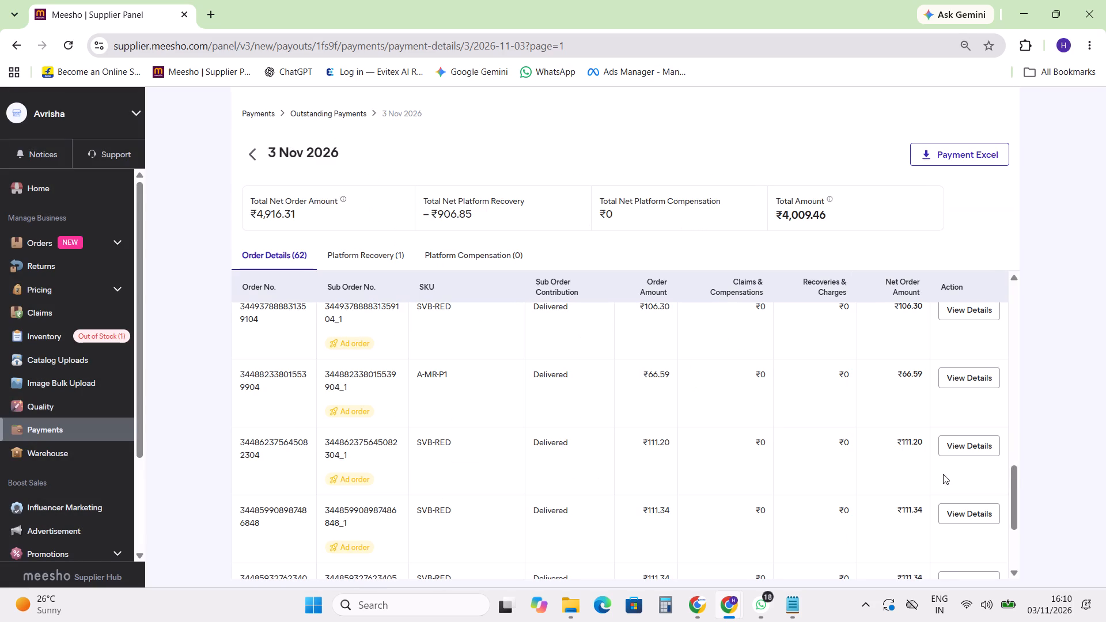
scroll(943, 473, "down", 1)
left_click(964, 376)
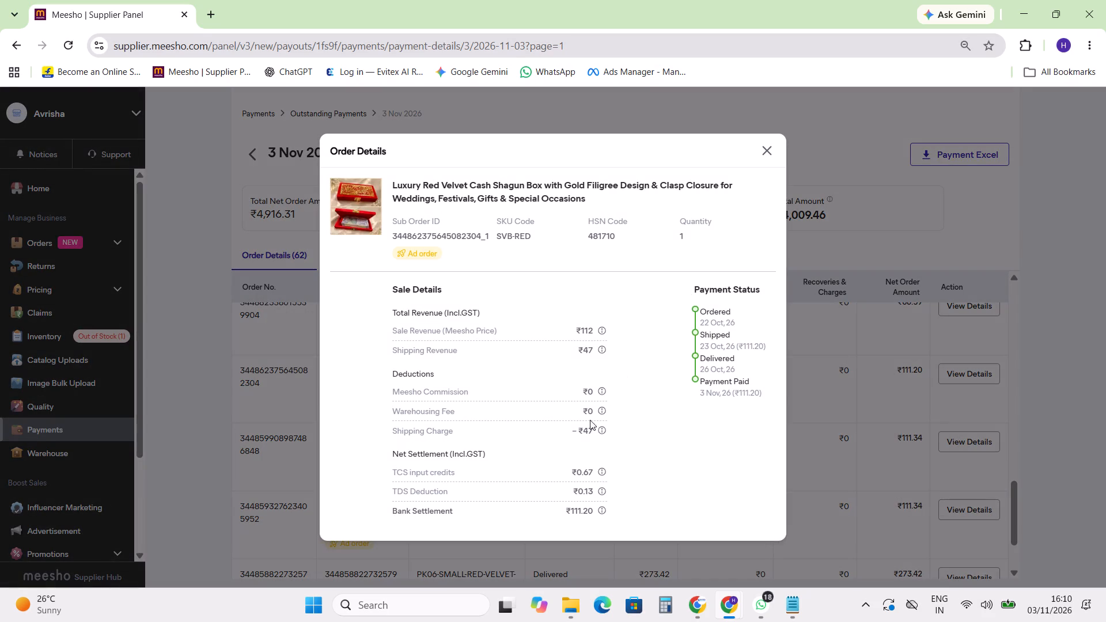
scroll(584, 417, "down", 10)
left_click(759, 147)
scroll(915, 414, "down", 1)
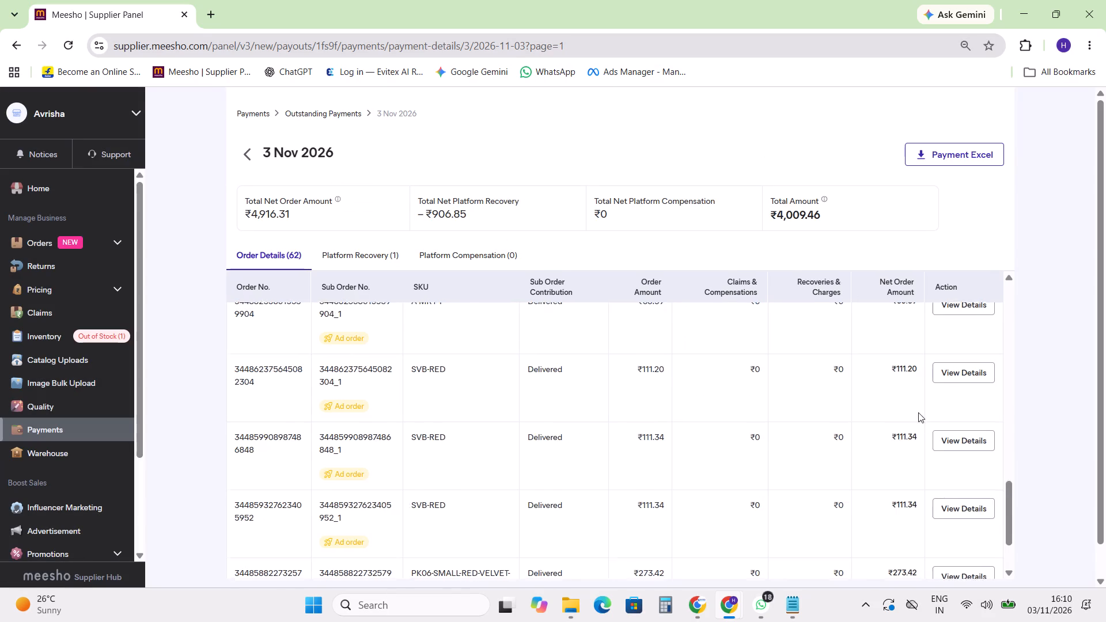
scroll(918, 412, "down", 2)
left_click(953, 451)
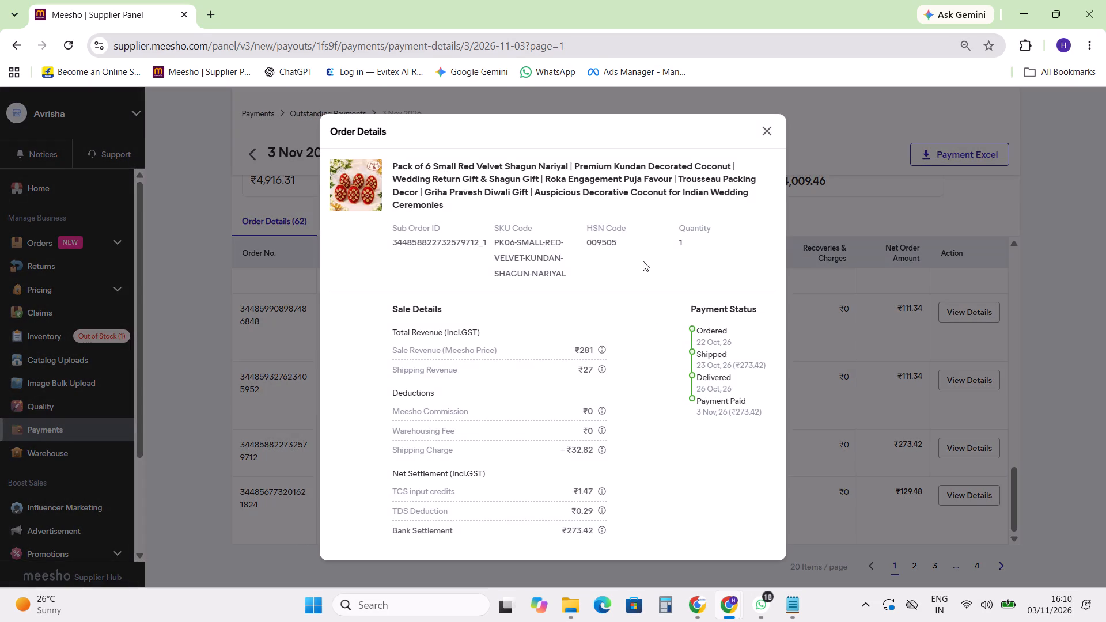
left_click(769, 135)
scroll(838, 458, "down", 7)
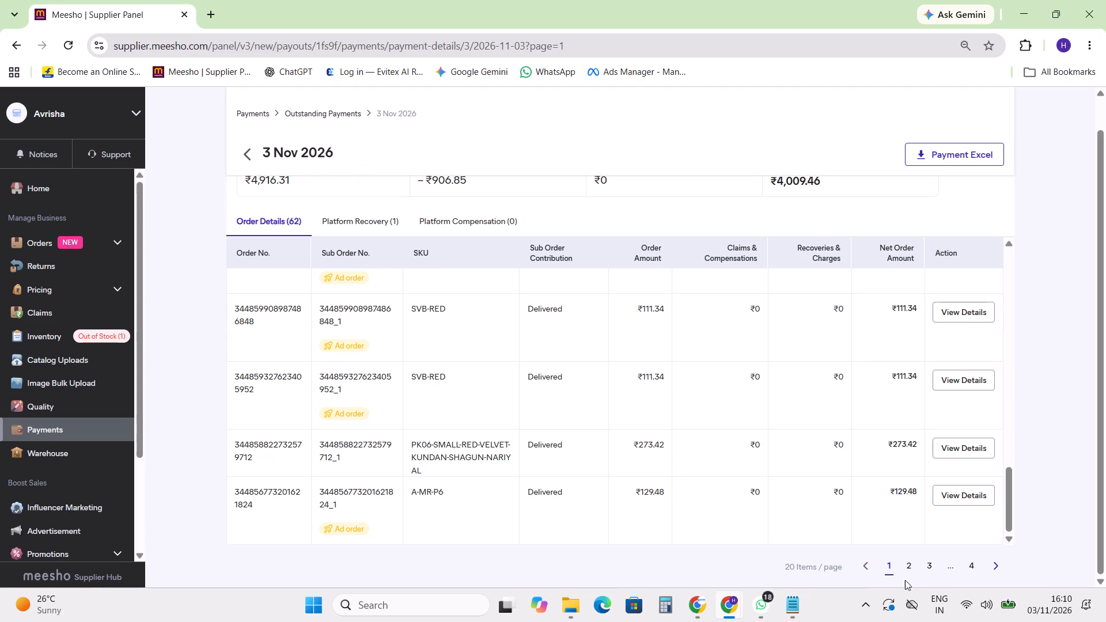
On page 2 of the 3 Nov 2026 payment's orders, examine the settlement details of three delivered SVB-RED orders.
left_click(911, 560)
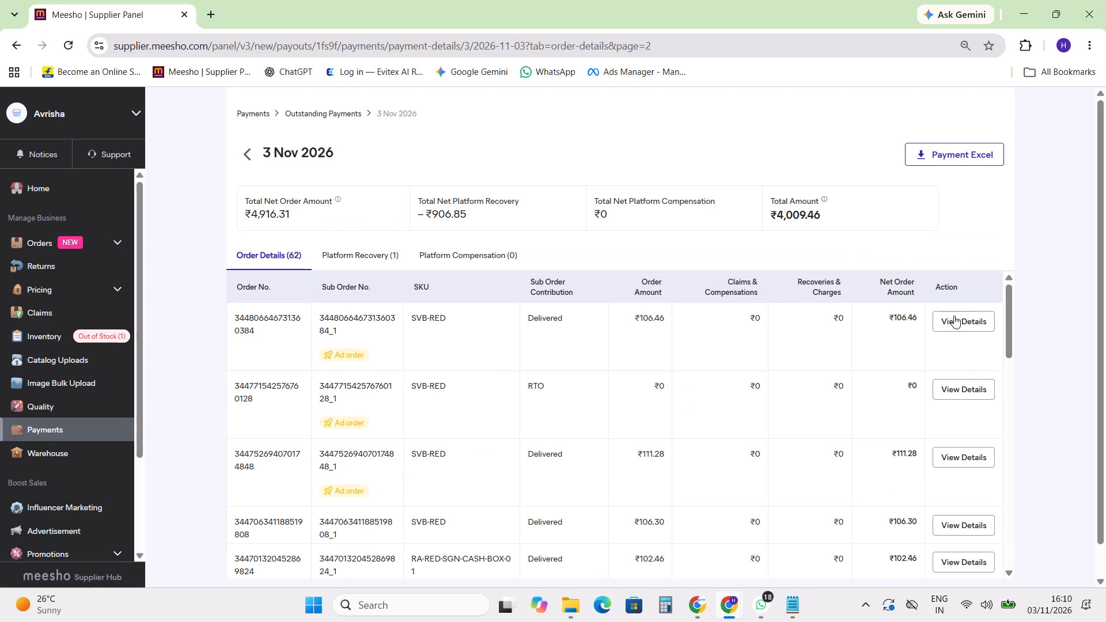
left_click(954, 316)
left_click(766, 160)
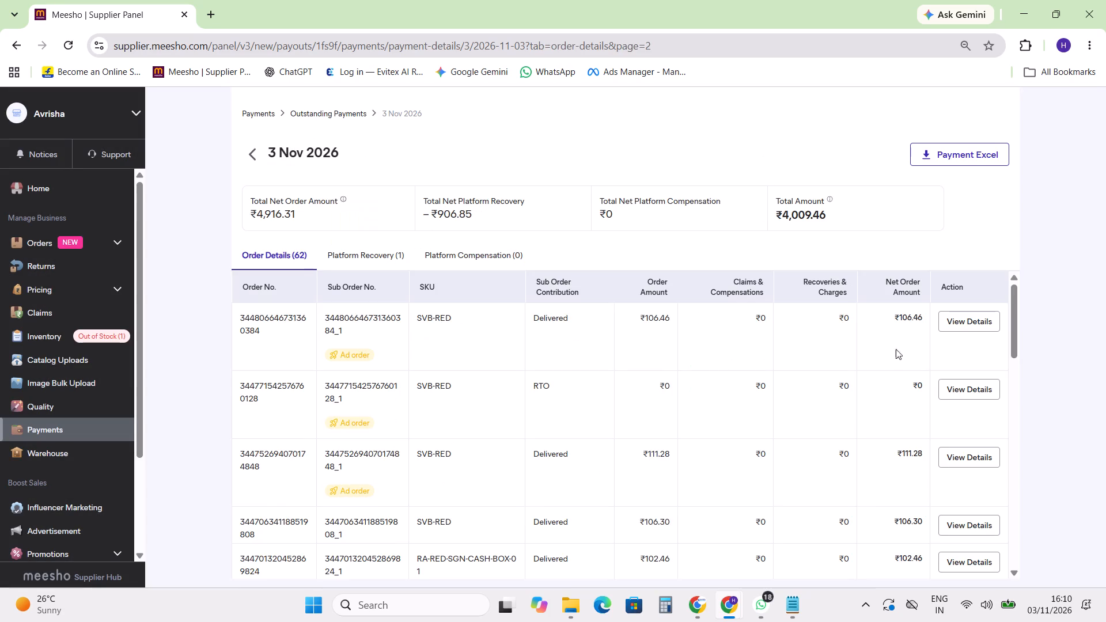
scroll(946, 437, "down", 1)
left_click(951, 388)
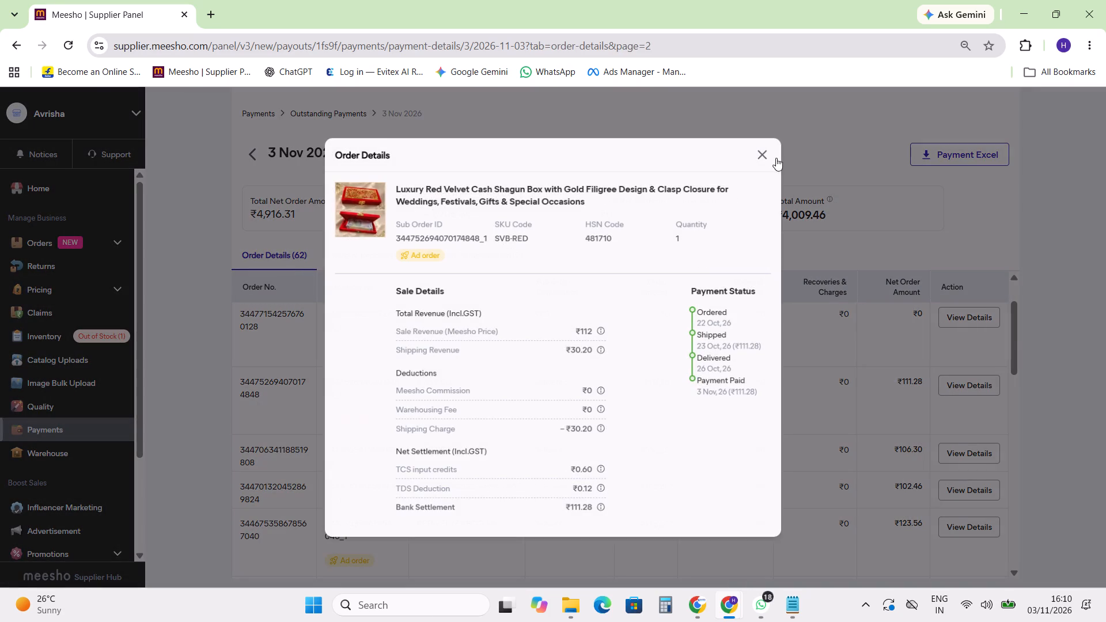
left_click(769, 150)
scroll(914, 511, "down", 2)
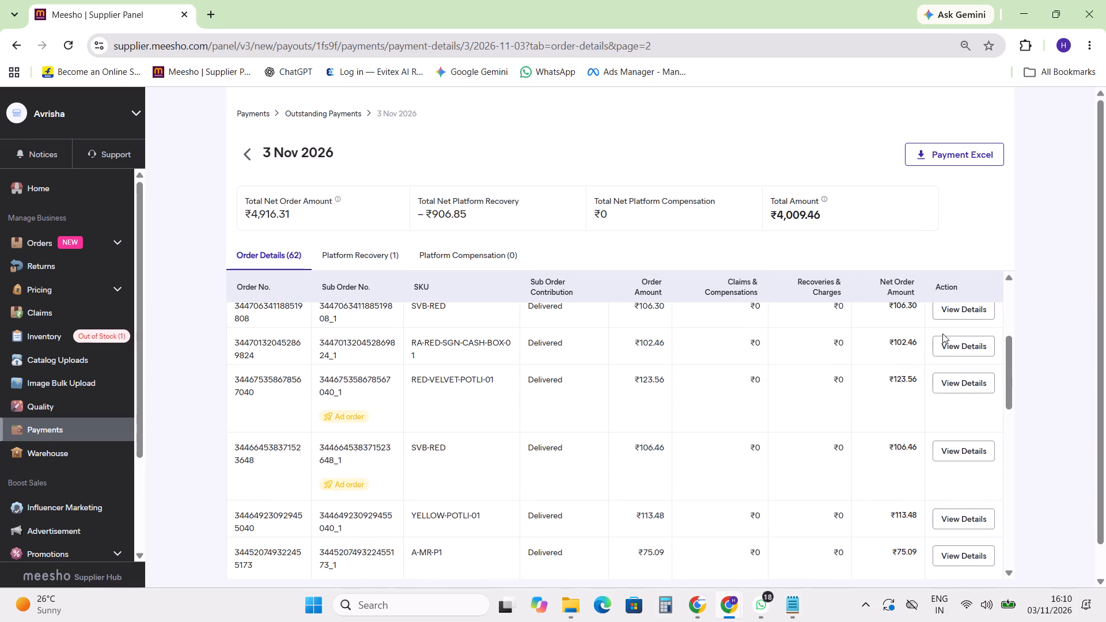
left_click(948, 312)
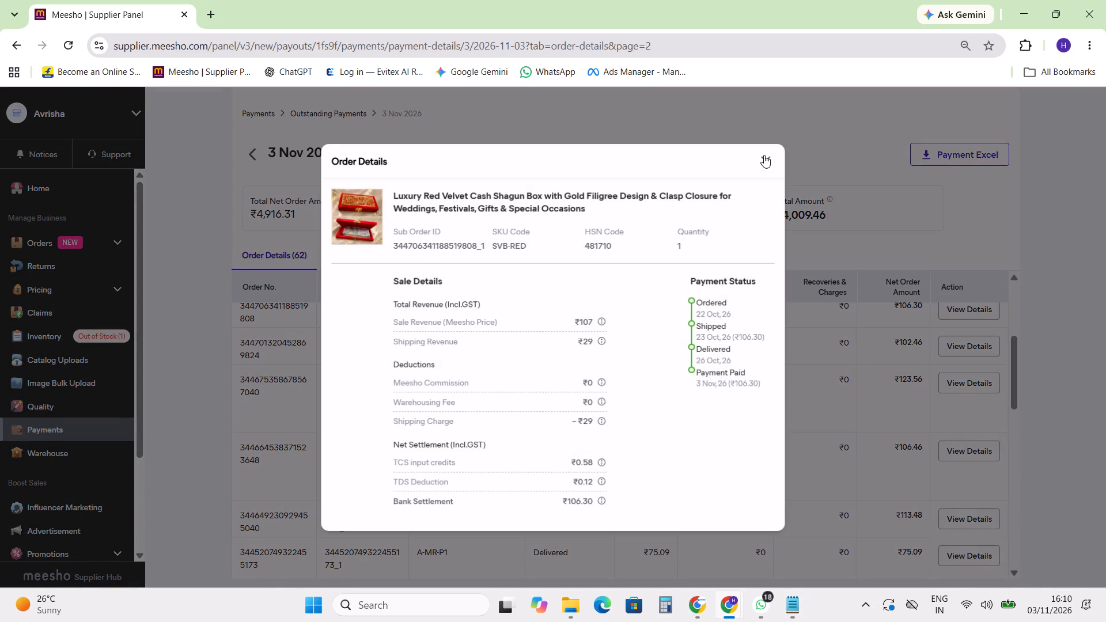
left_click(764, 155)
Examine the settlement details of the A-MR-P1, R2-AVR_VEL, A-MR-P5, RED-VELVET-POTLI-01 and R2-Pink_112 orders further down page 2.
scroll(920, 395, "down", 2)
left_click(956, 417)
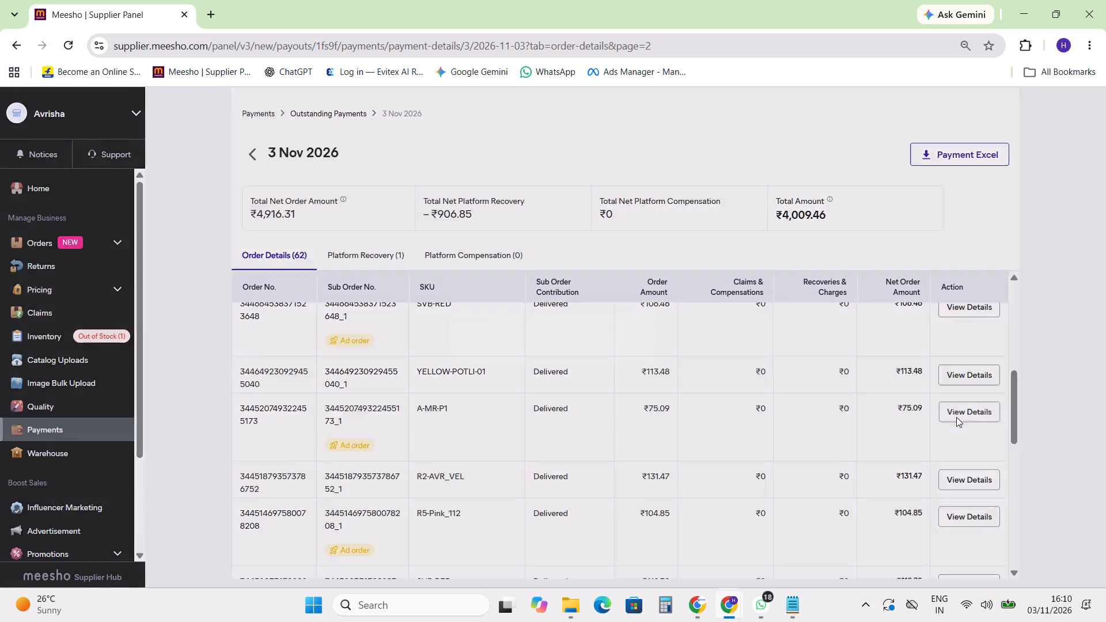
left_click(770, 142)
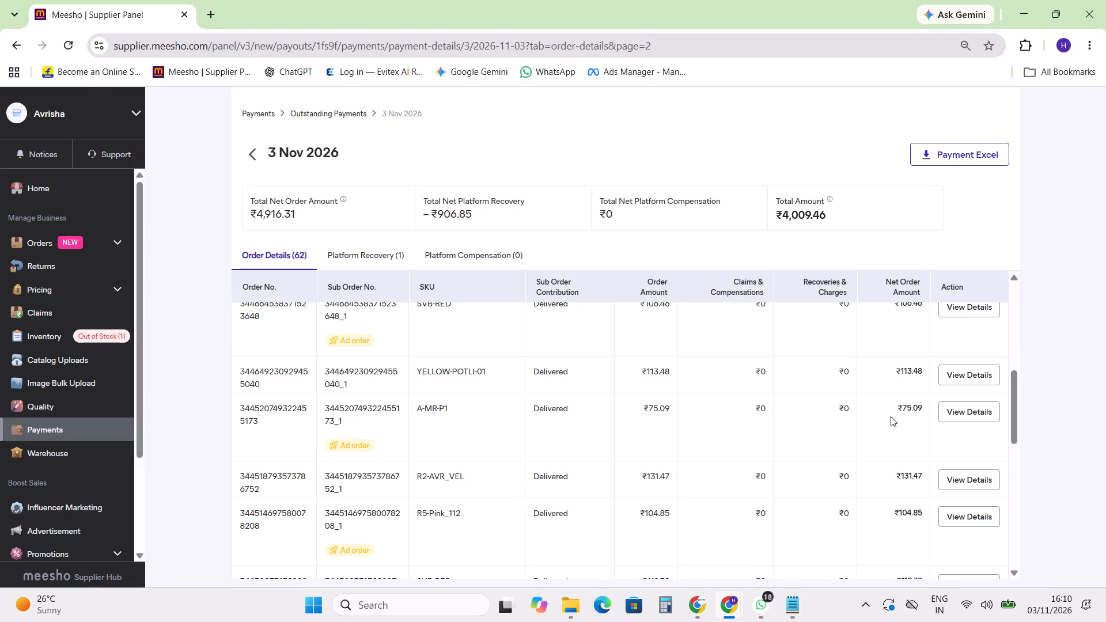
scroll(893, 416, "down", 1)
left_click(956, 408)
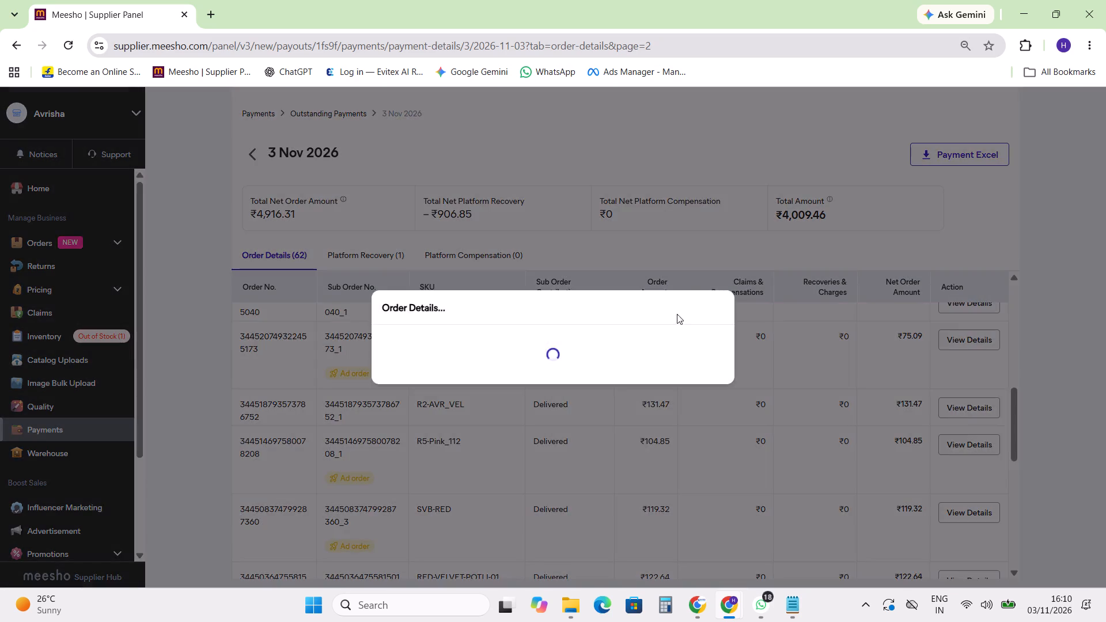
left_click(767, 154)
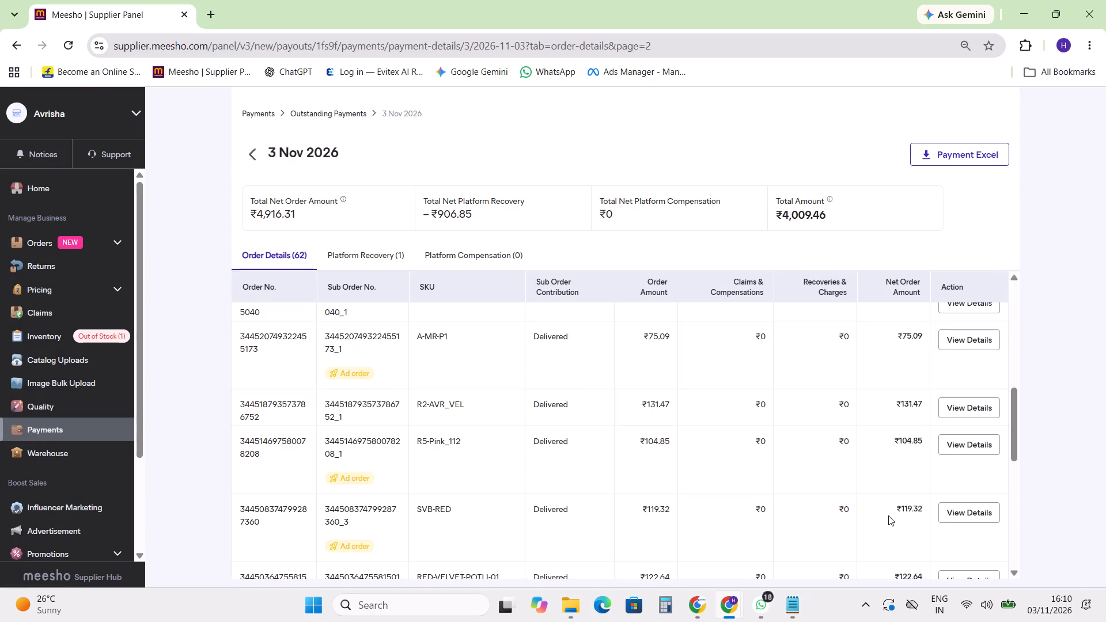
scroll(911, 505, "down", 5)
left_click(950, 360)
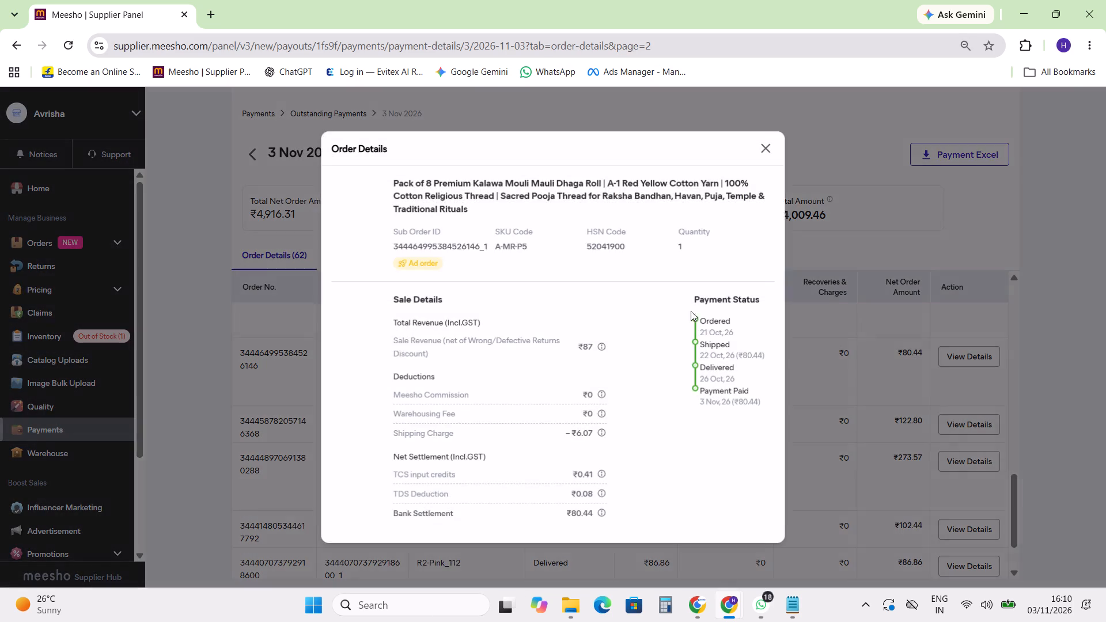
left_click(769, 148)
left_click(940, 425)
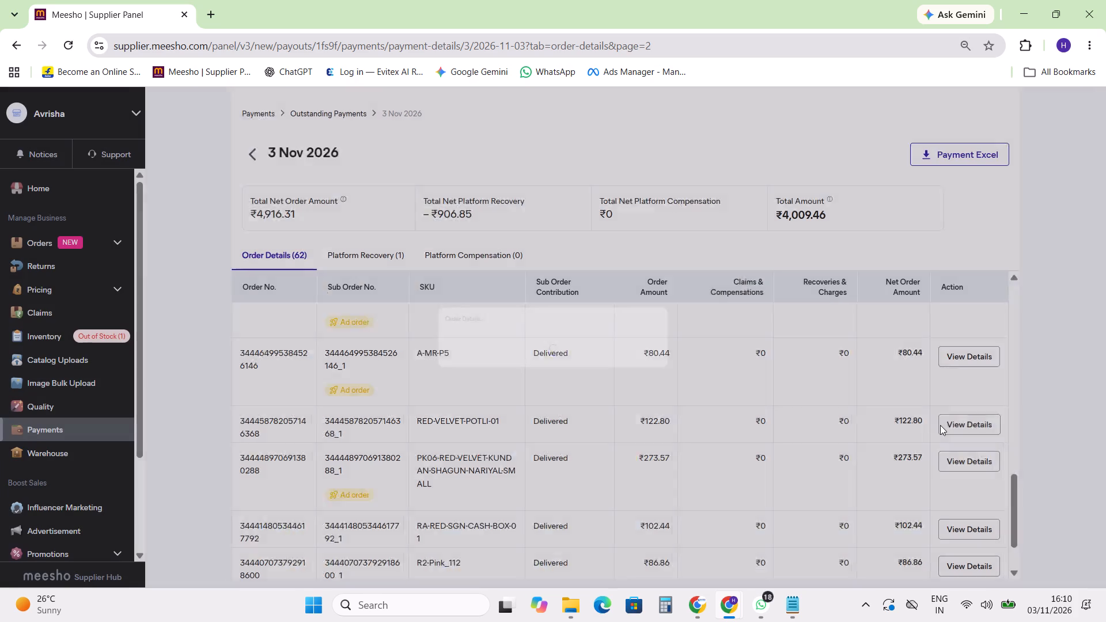
left_click(764, 156)
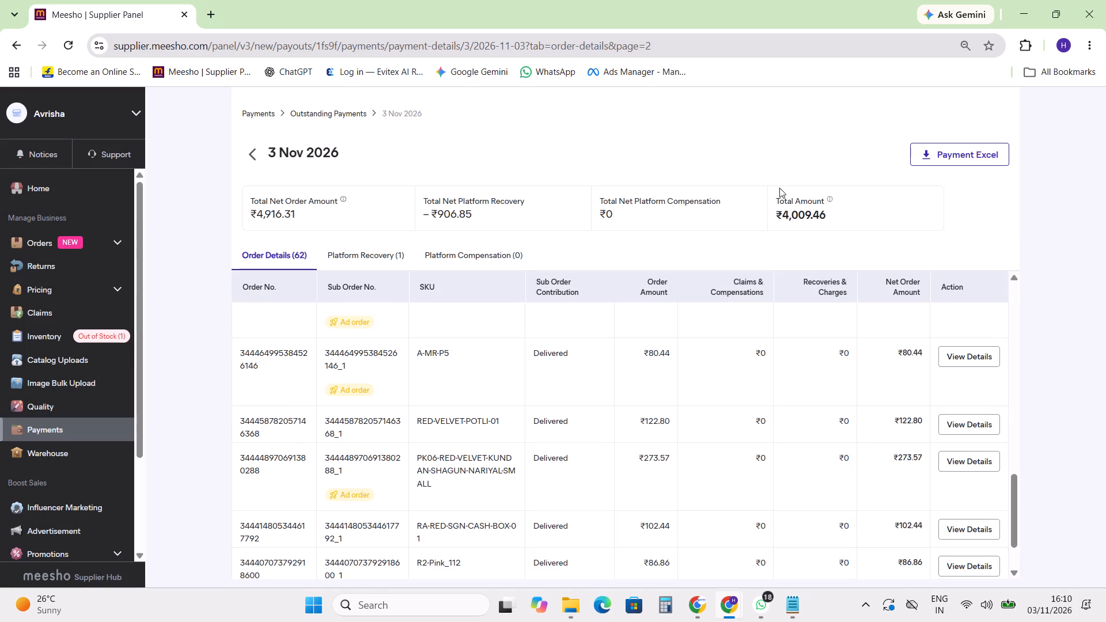
scroll(907, 514, "down", 8)
left_click(937, 456)
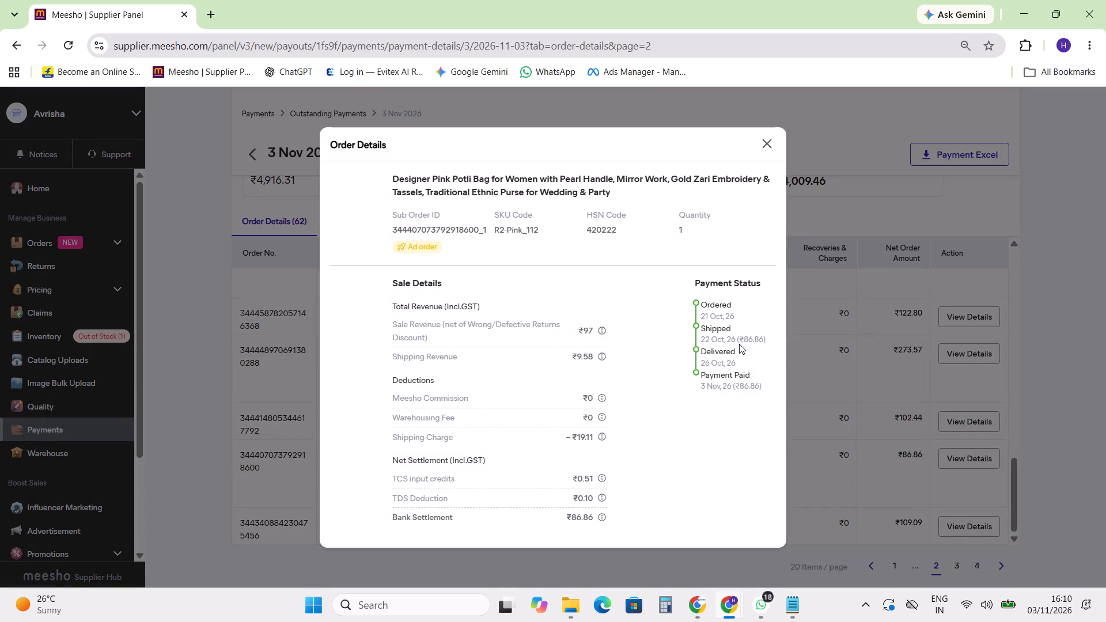
left_click(767, 141)
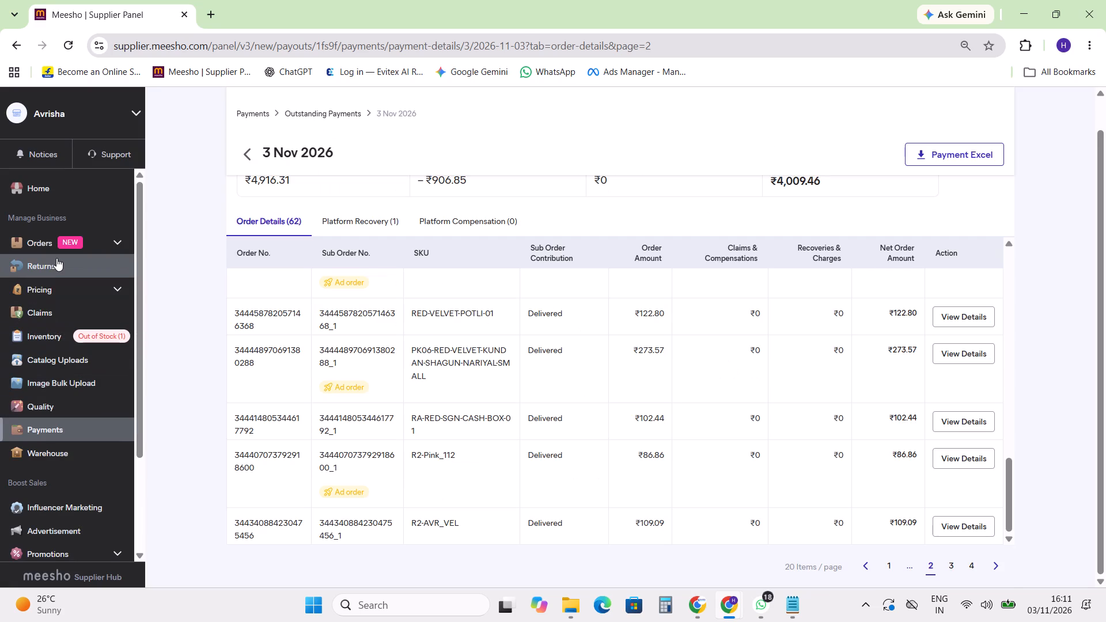
Review Avrisha's in-transit return and RTO orders in the return tracking list.
left_click(56, 258)
left_click(323, 218)
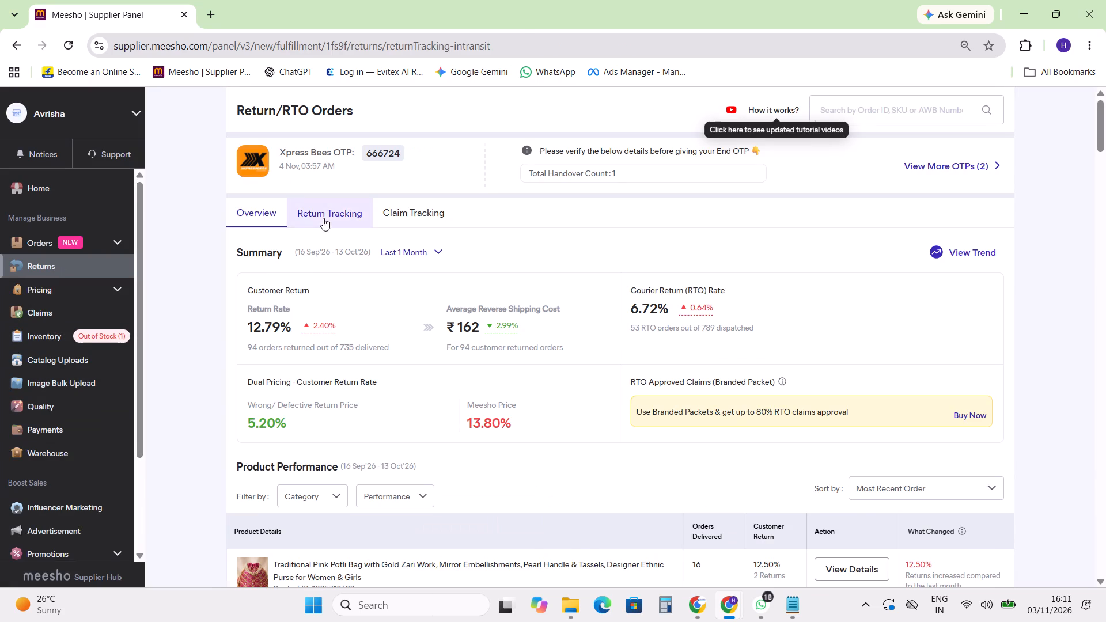
scroll(476, 197, "down", 7)
scroll(524, 445, "down", 10)
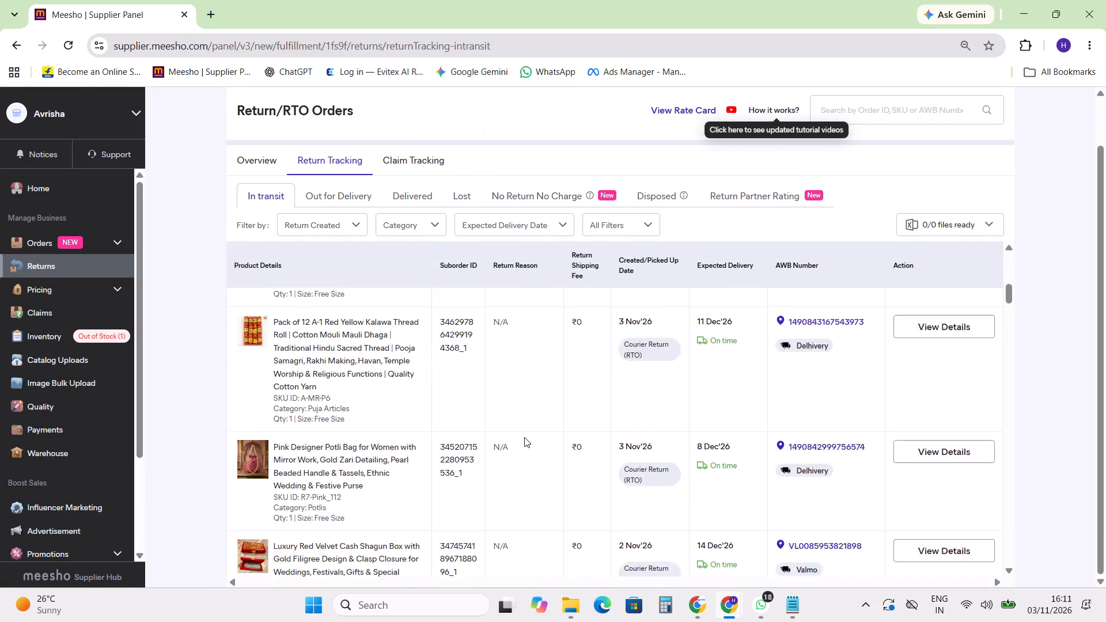
scroll(524, 437, "down", 20)
scroll(524, 437, "down", 20)
scroll(524, 437, "down", 8)
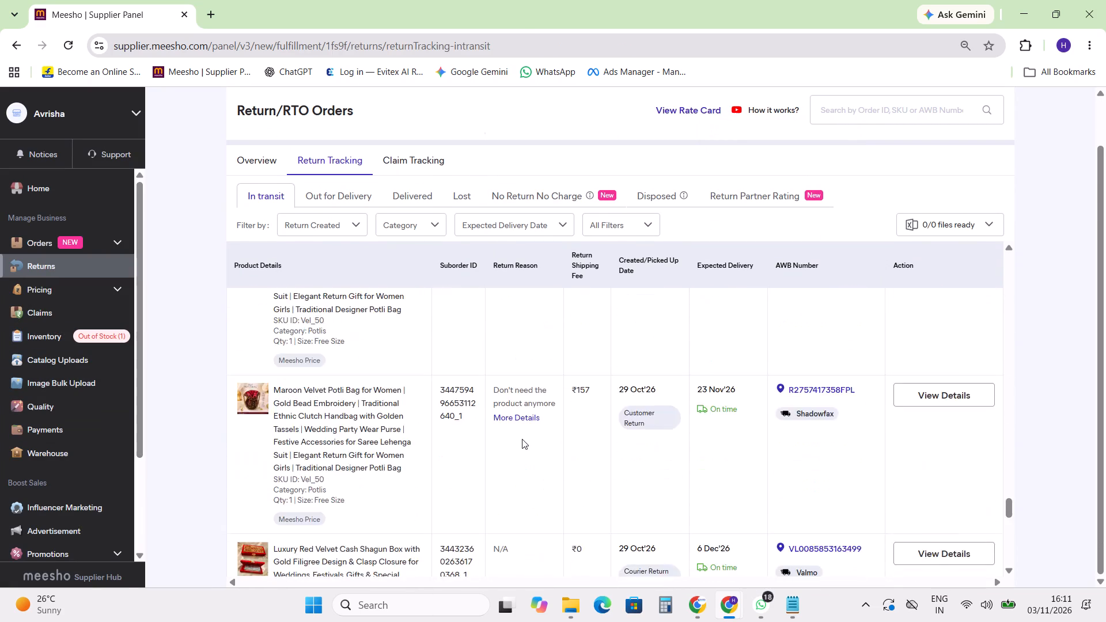
scroll(522, 439, "down", 20)
scroll(522, 439, "down", 7)
Look through Avrisha's pending orders, checking which SKUs await acceptance and their dispatch dates.
left_click(71, 245)
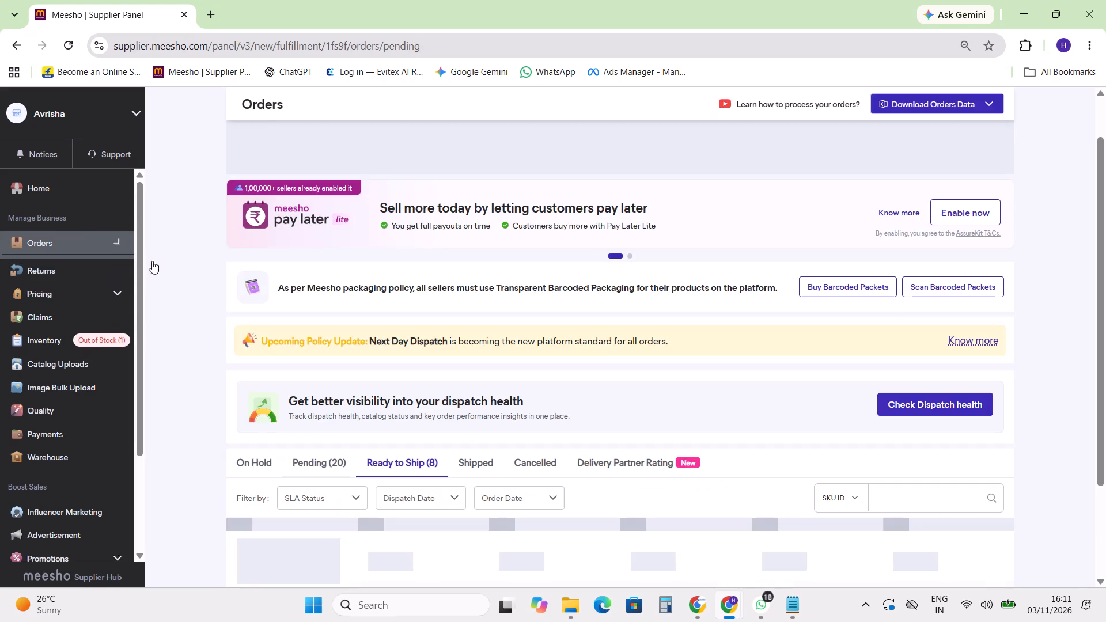
scroll(374, 273, "down", 8)
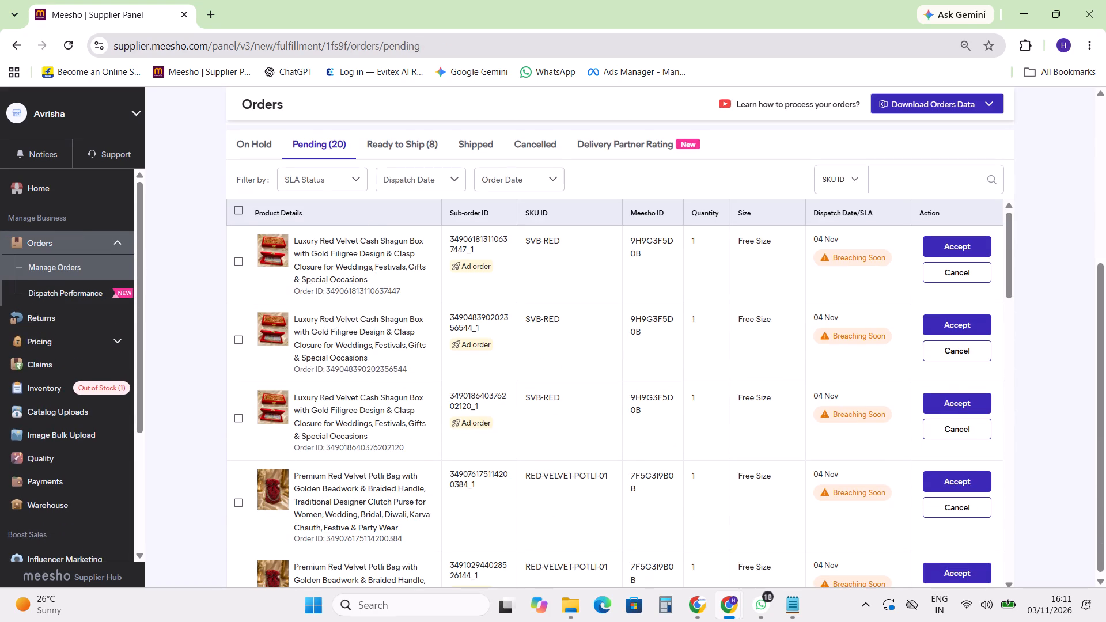
scroll(304, 365, "down", 4)
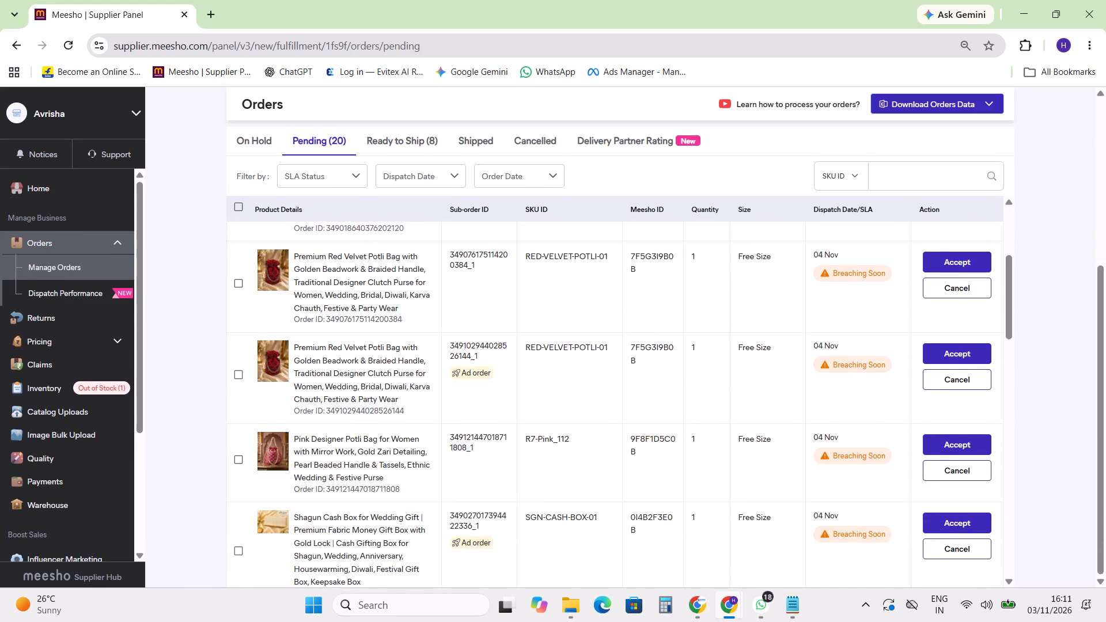
scroll(303, 364, "down", 5)
scroll(303, 364, "down", 17)
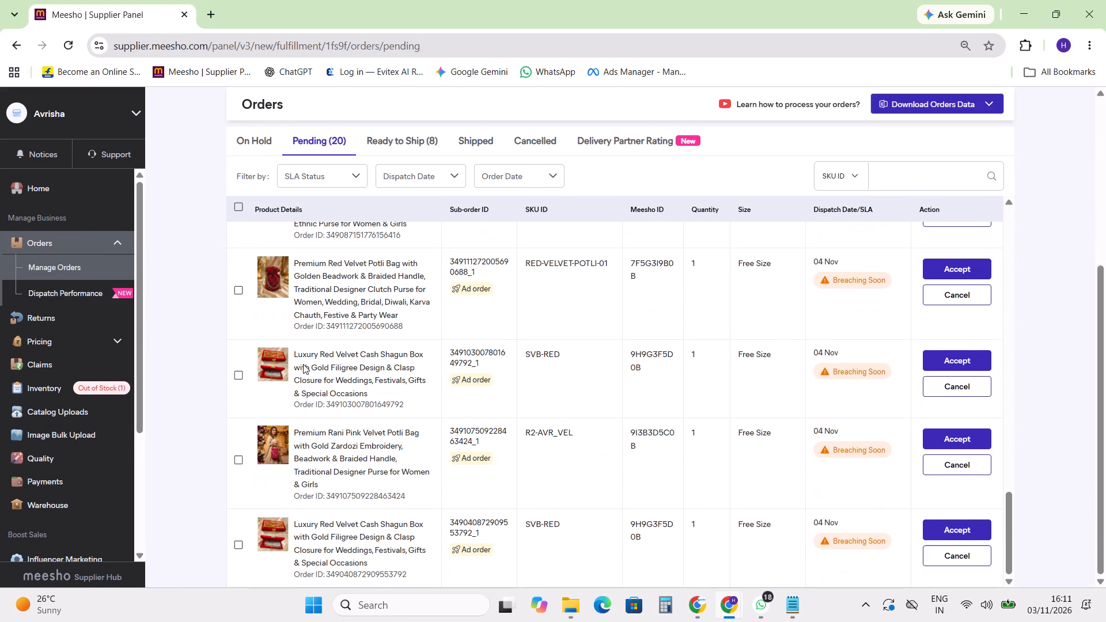
scroll(303, 364, "down", 20)
scroll(303, 364, "down", 2)
scroll(335, 385, "up", 16)
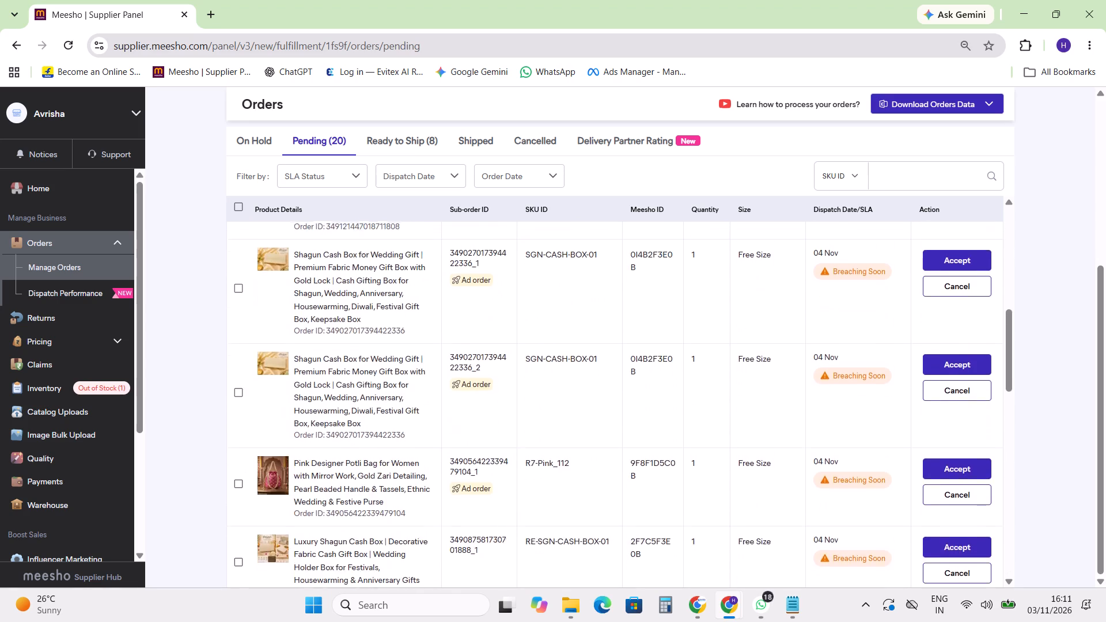
scroll(335, 391, "up", 13)
In the live 4427519 - 10/24/2026 ad campaign, check the overview figures for today and for yesterday.
scroll(20, 403, "down", 4)
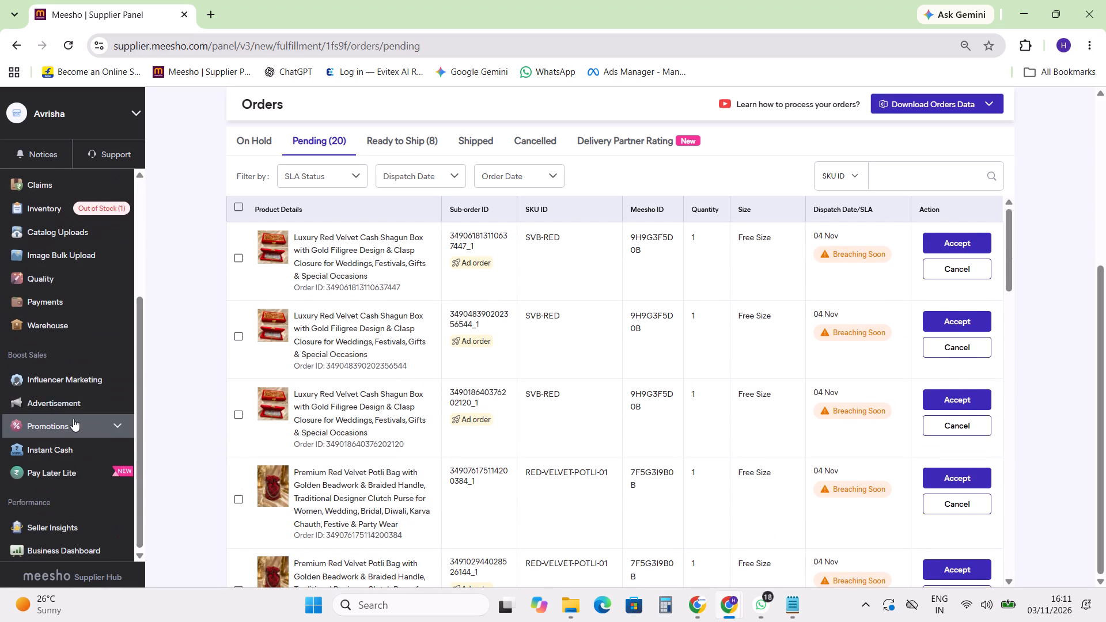
left_click(79, 409)
scroll(602, 303, "down", 5)
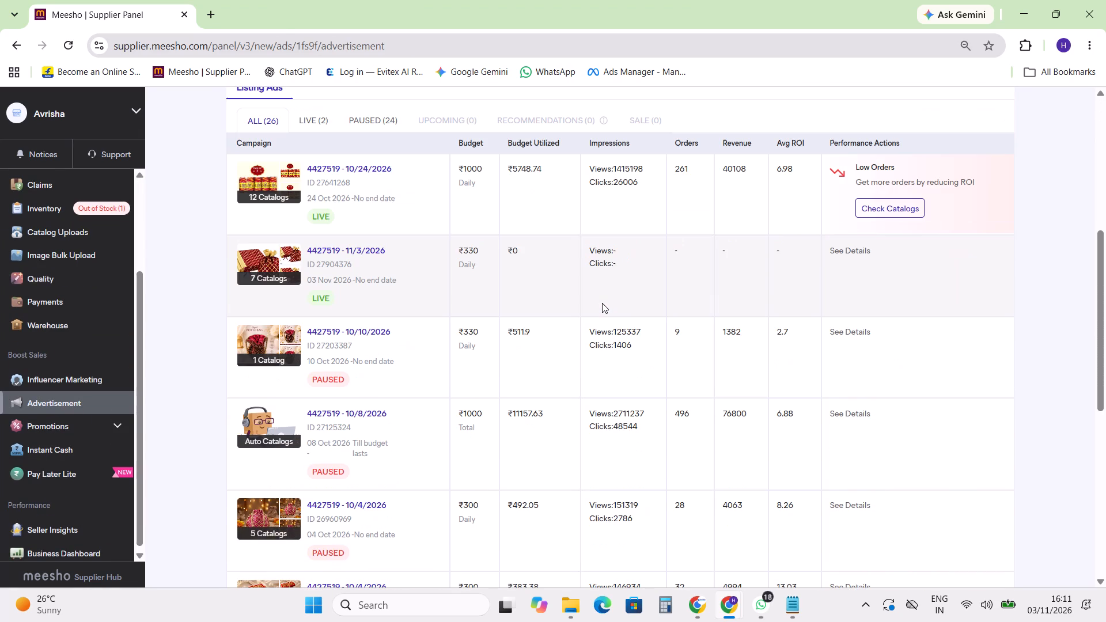
left_click(883, 204)
scroll(719, 347, "up", 4)
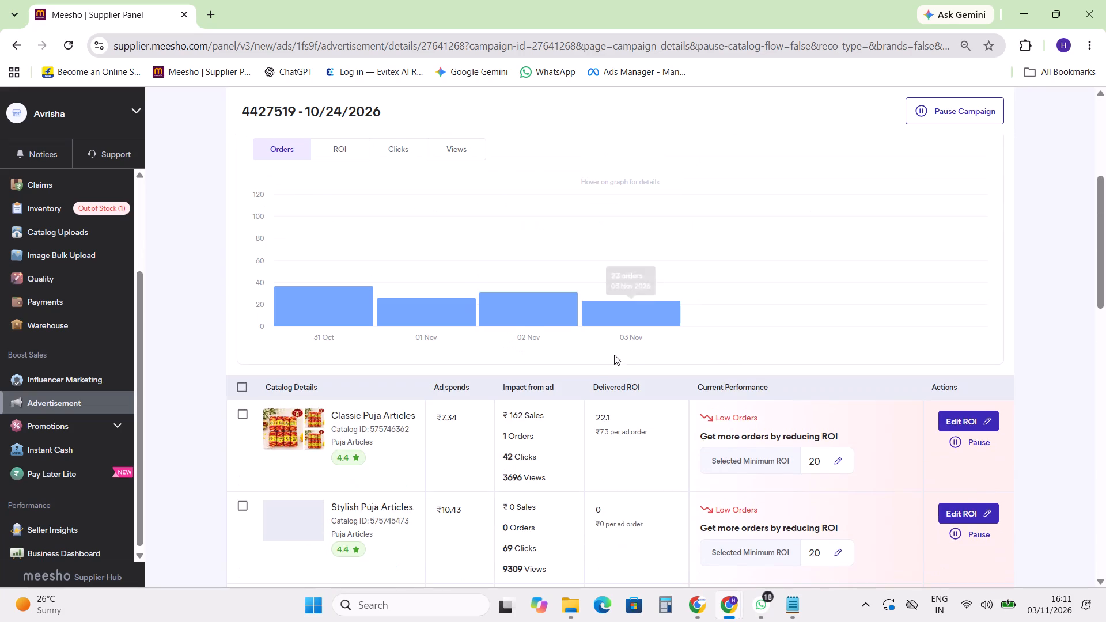
scroll(597, 360, "up", 3)
left_click(650, 178)
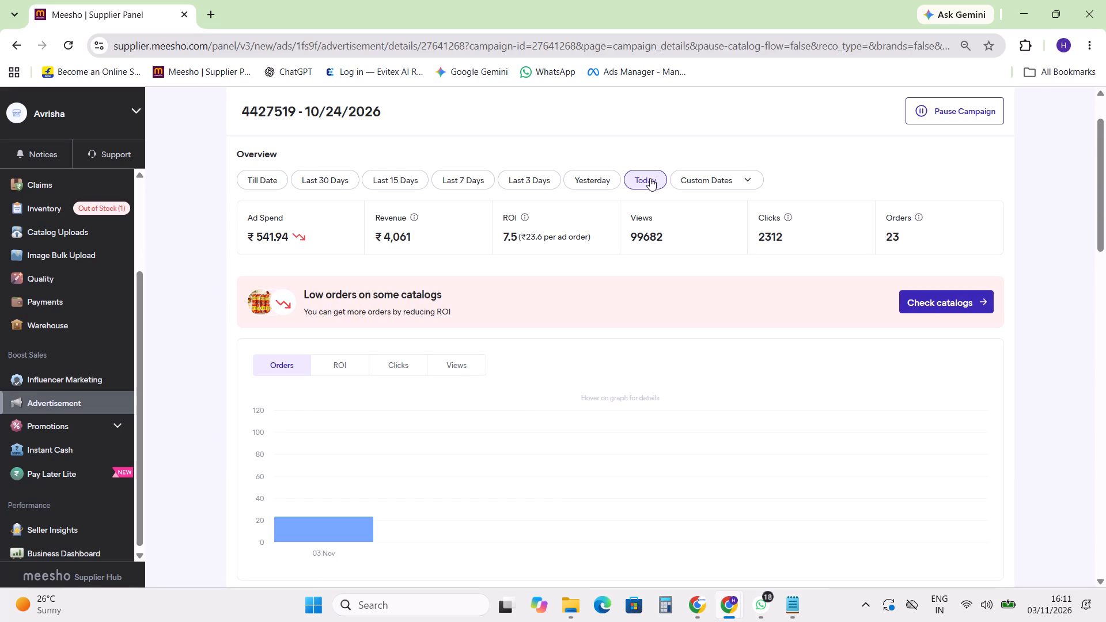
left_click(606, 181)
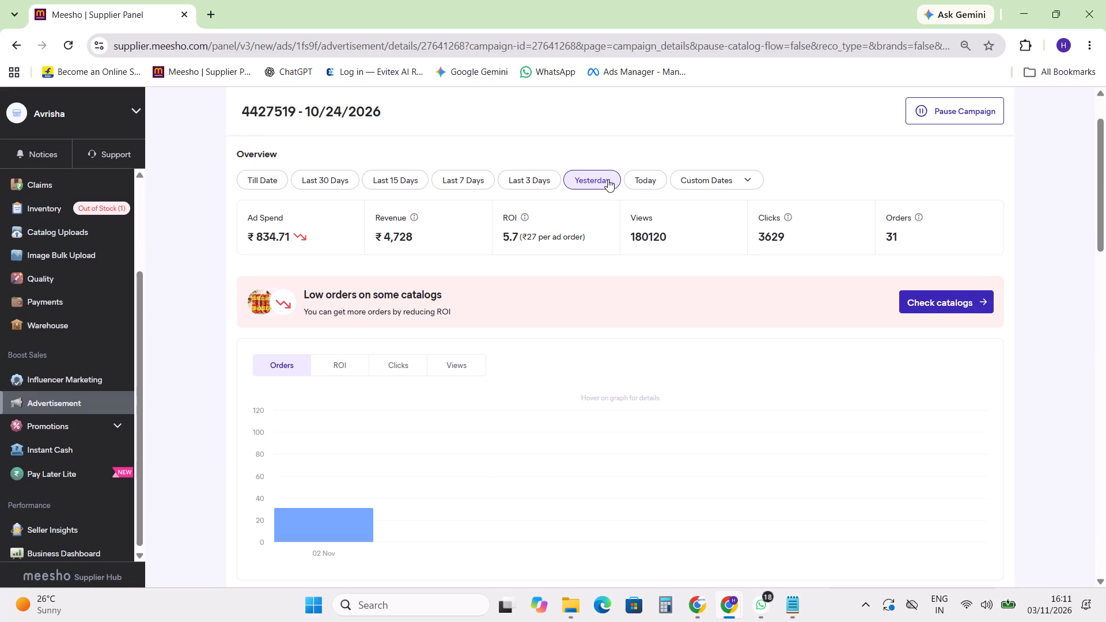
Review today's ad spend, orders and delivered ROI for each catalog in the 4427519 - 10/24/2026 campaign.
left_click(638, 177)
scroll(646, 207, "down", 3)
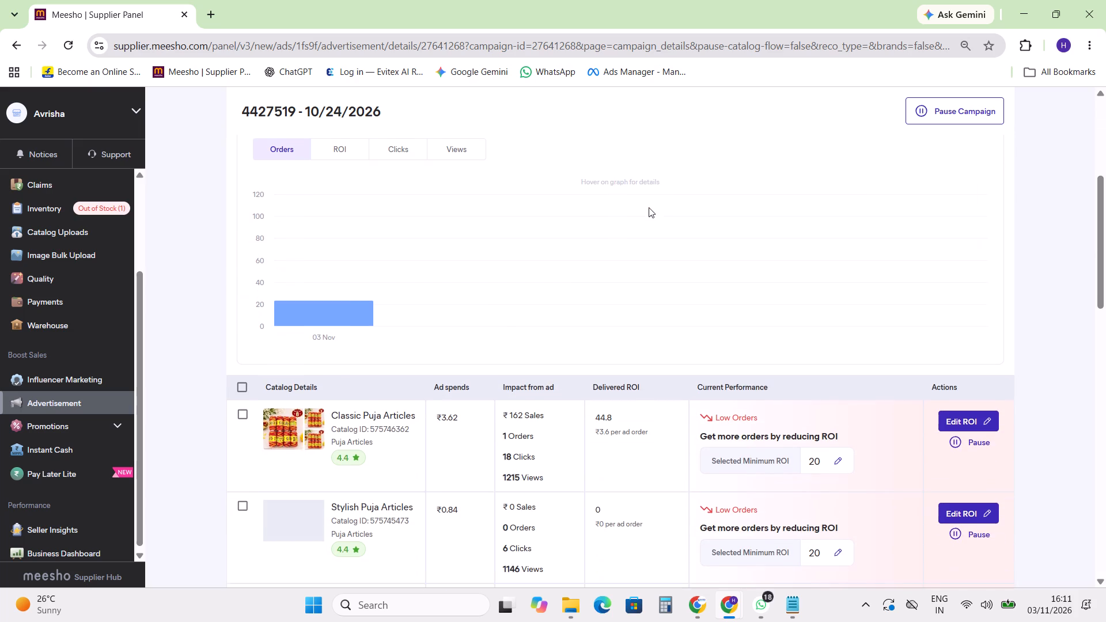
scroll(620, 302, "down", 3)
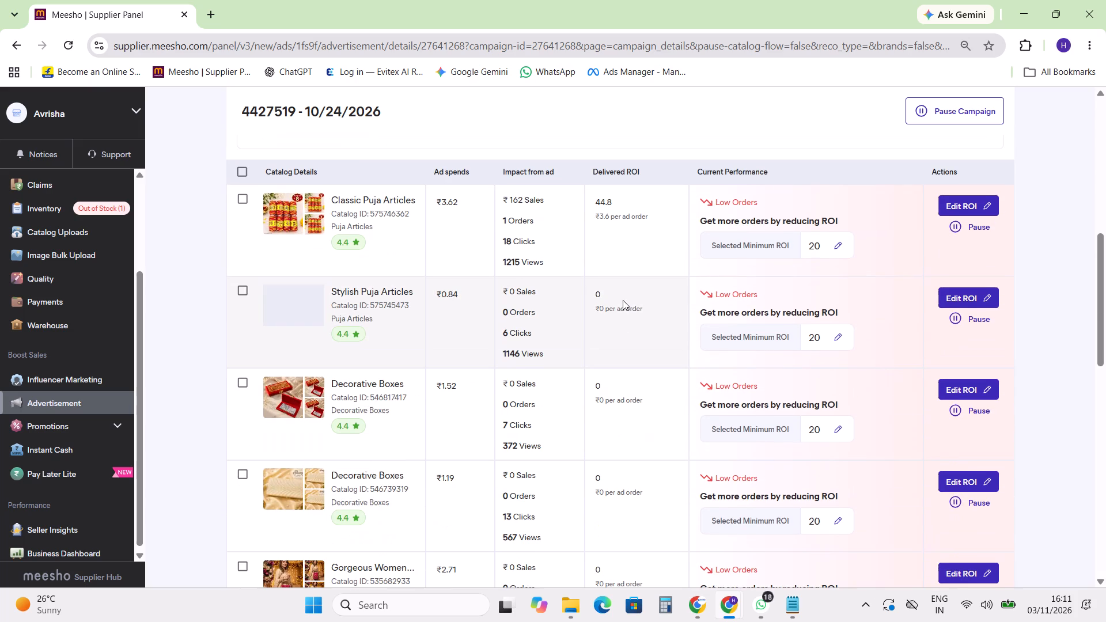
scroll(623, 300, "down", 14)
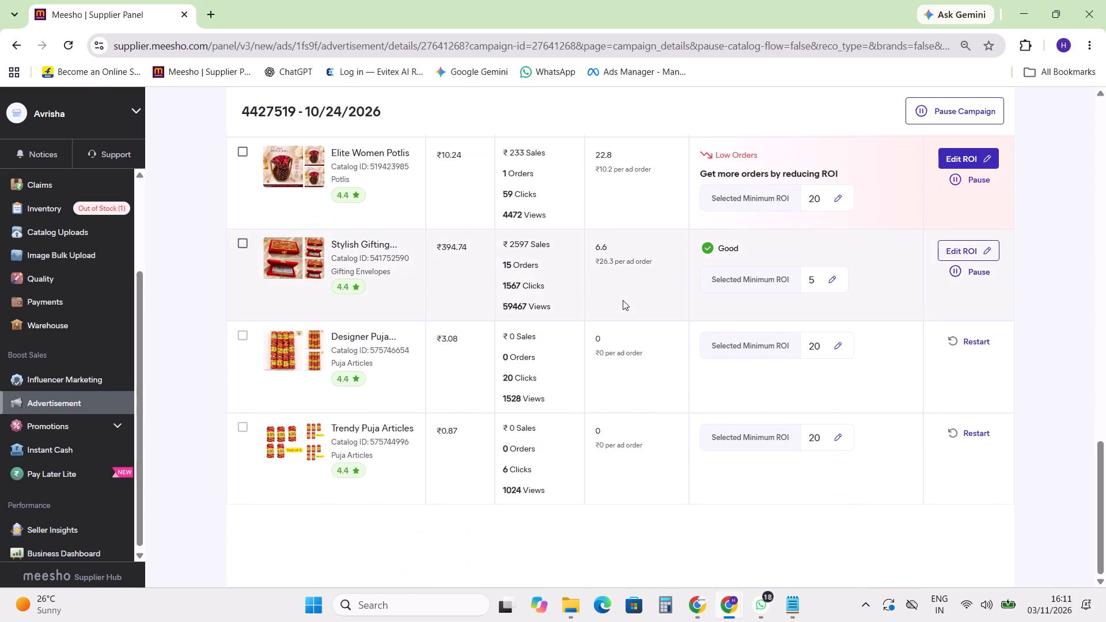
scroll(623, 300, "up", 14)
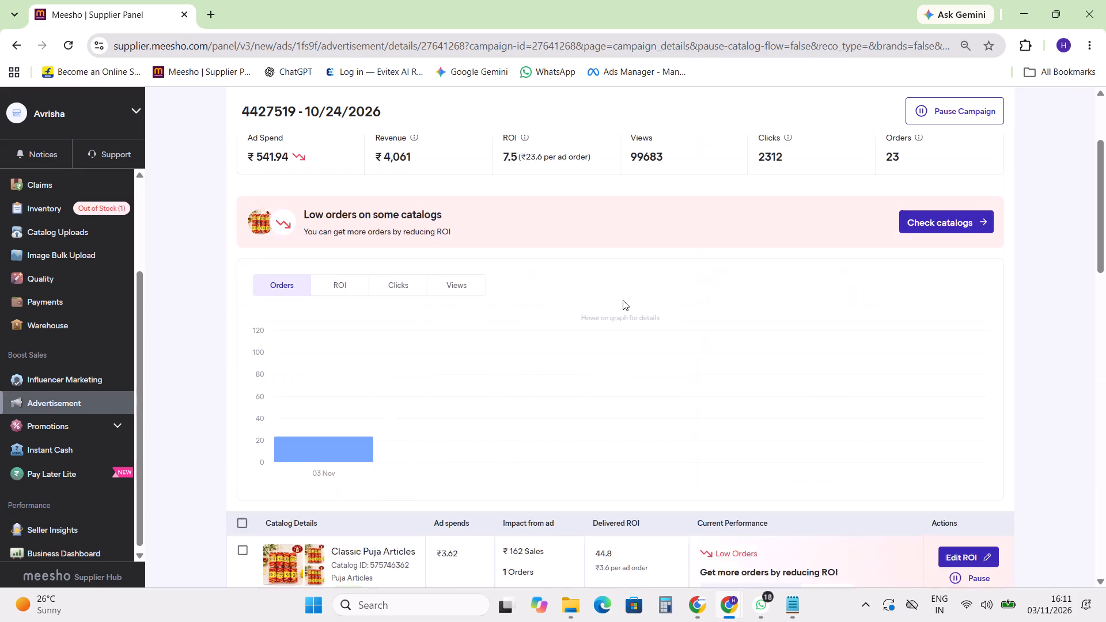
scroll(623, 300, "up", 20)
scroll(623, 300, "up", 5)
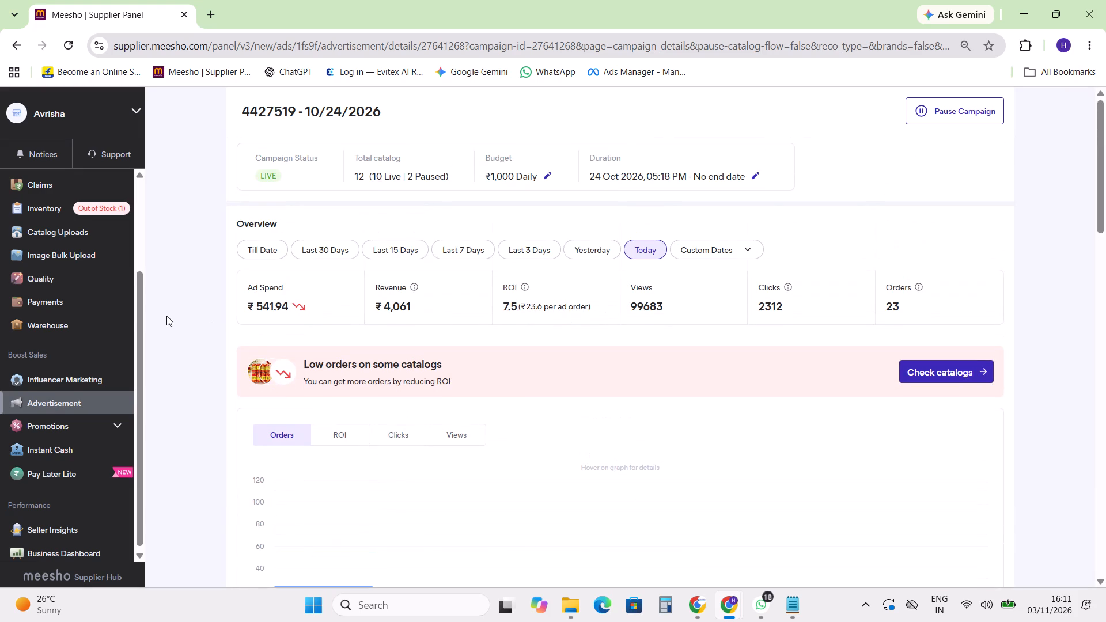
Look through Avrisha's pending orders again, down to the end of the list.
scroll(105, 318, "up", 9)
left_click(61, 249)
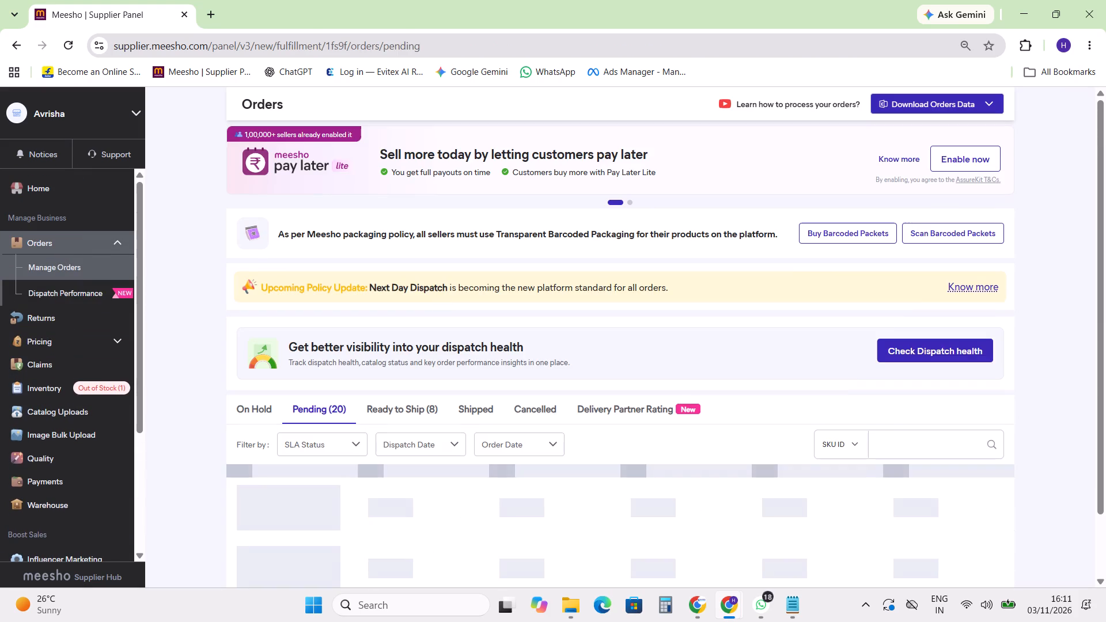
scroll(442, 292, "down", 20)
scroll(442, 292, "down", 19)
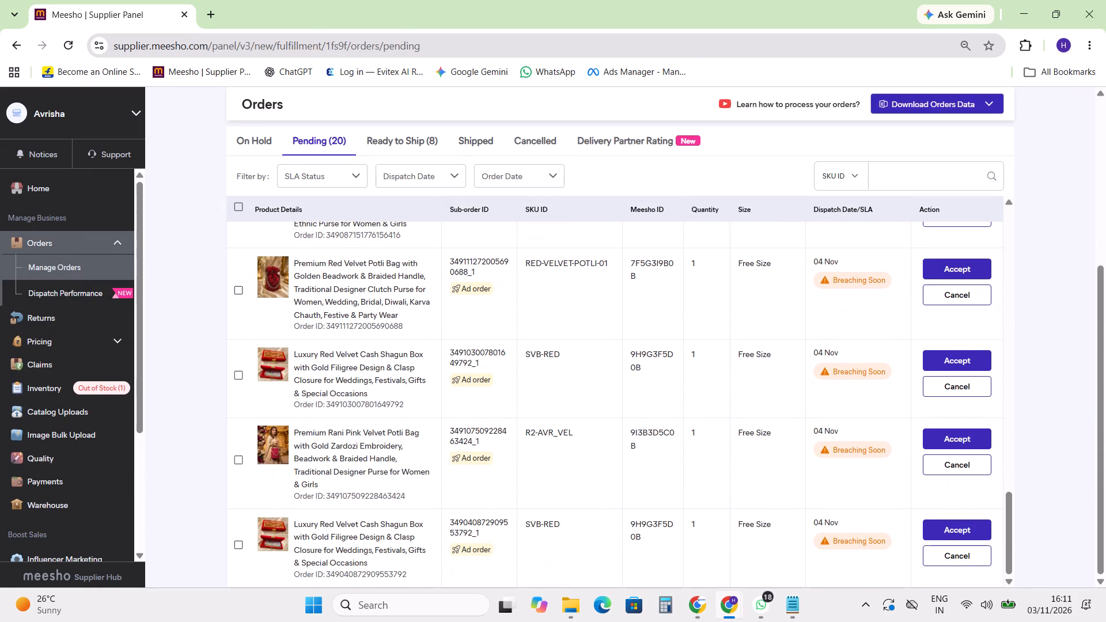
scroll(419, 354, "down", 7)
Log out of the Avrisha supplier account.
left_click(135, 108)
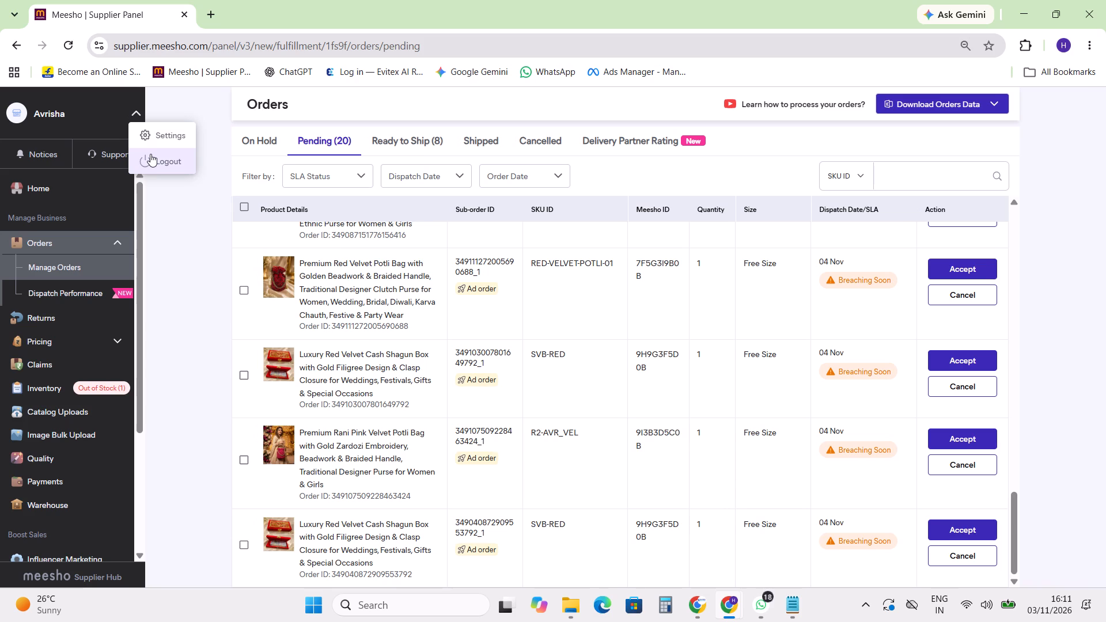
left_click(151, 154)
Switch to the other browser window with Avrisha's inventory page open.
key("alt+Tab")
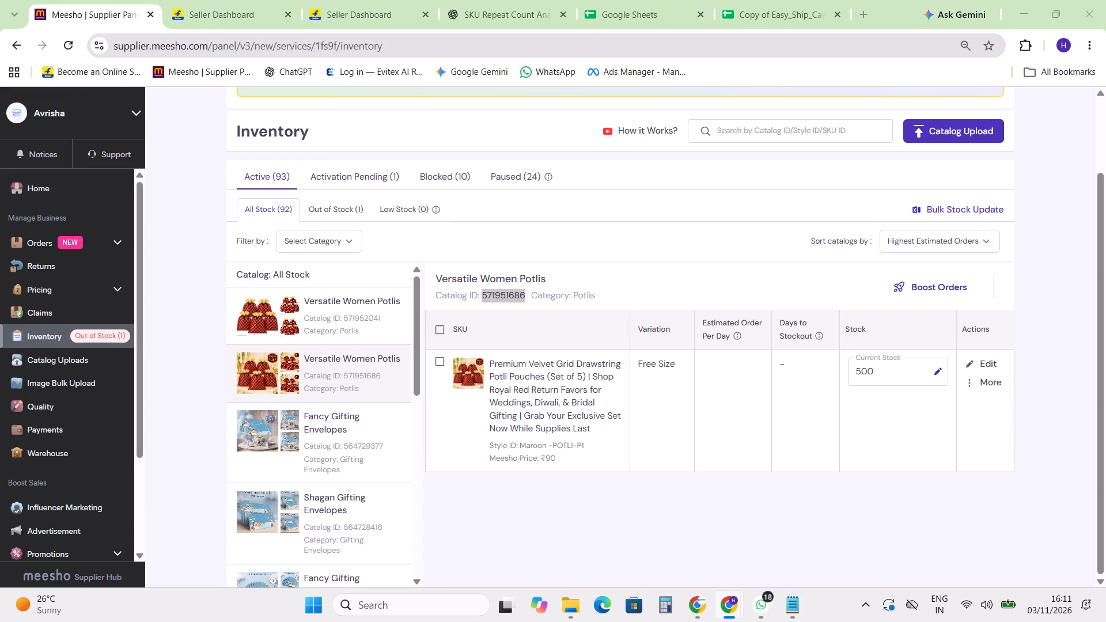
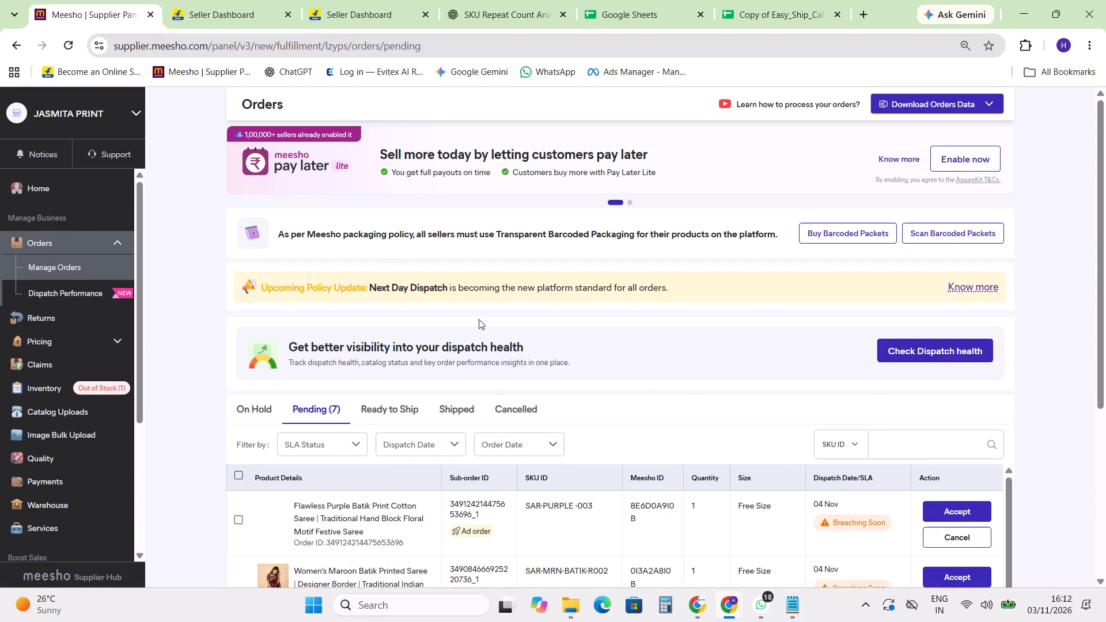
Look through Jasmita Print's pending orders, checking the SKUs awaiting acceptance and their dispatch dates.
scroll(529, 276, "down", 7)
scroll(415, 371, "down", 14)
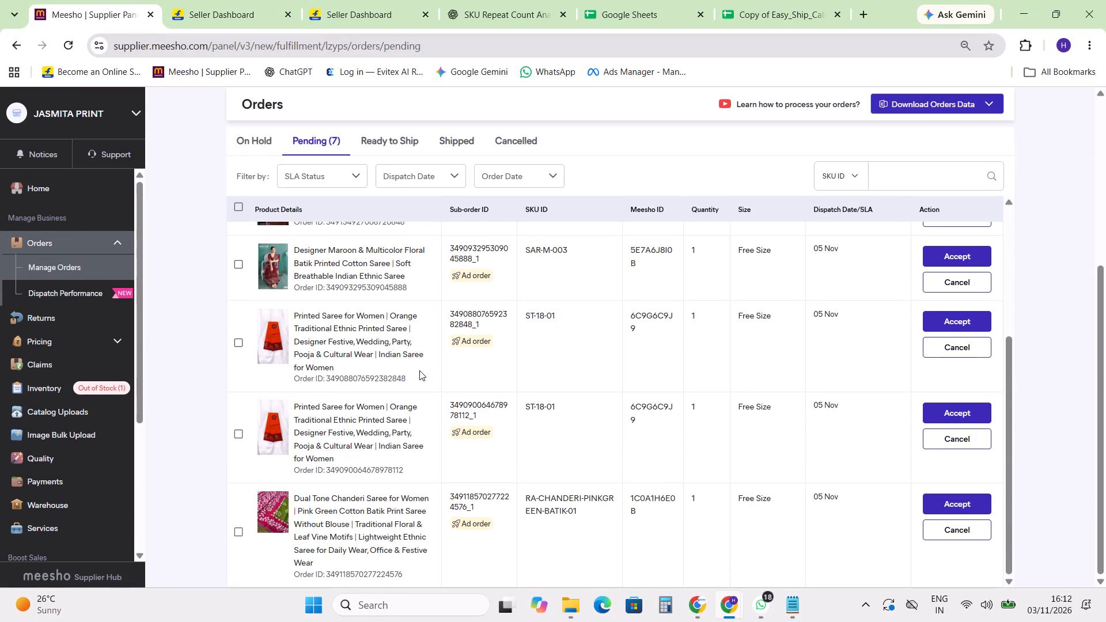
scroll(419, 370, "down", 20)
scroll(419, 370, "down", 1)
Open Jasmita Print's Business Dashboard to view the last 7 days' order overview.
scroll(72, 447, "down", 4)
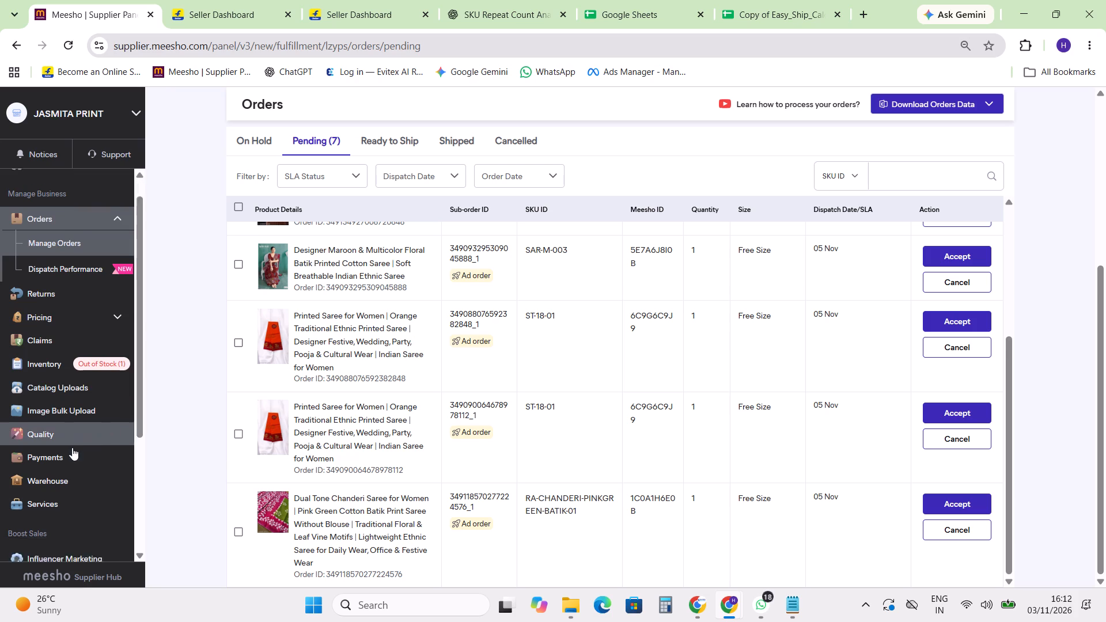
scroll(72, 447, "down", 8)
left_click(97, 548)
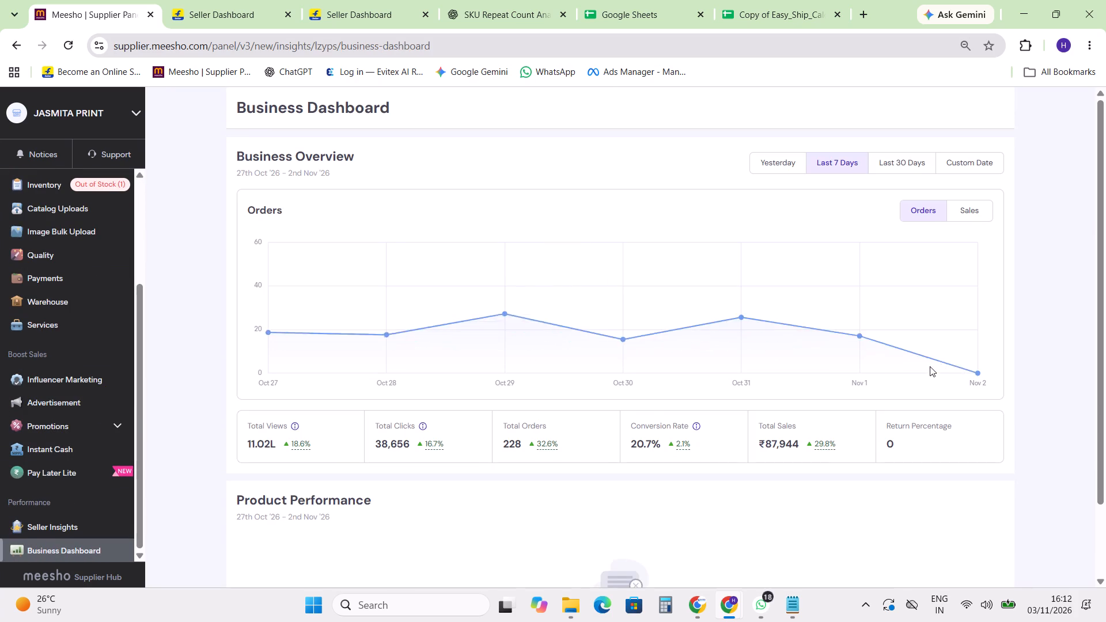
Check Jasmita Print's Business Dashboard overview for the last 30 days.
left_click(919, 168)
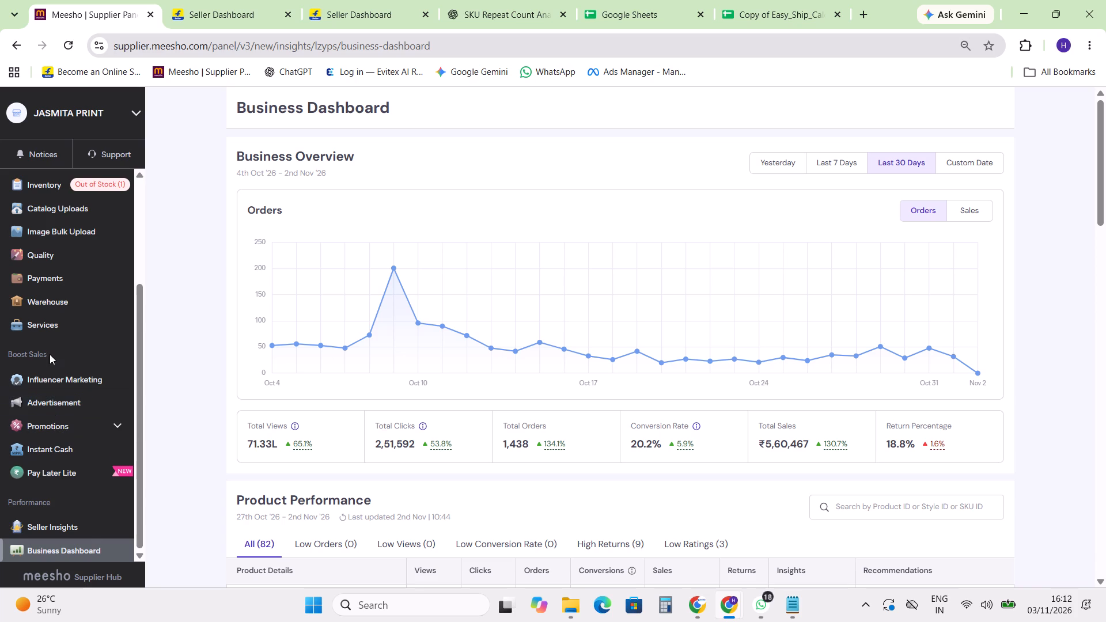
Look through Jasmita Print's active inventory catalogs.
scroll(50, 354, "up", 1)
left_click(81, 255)
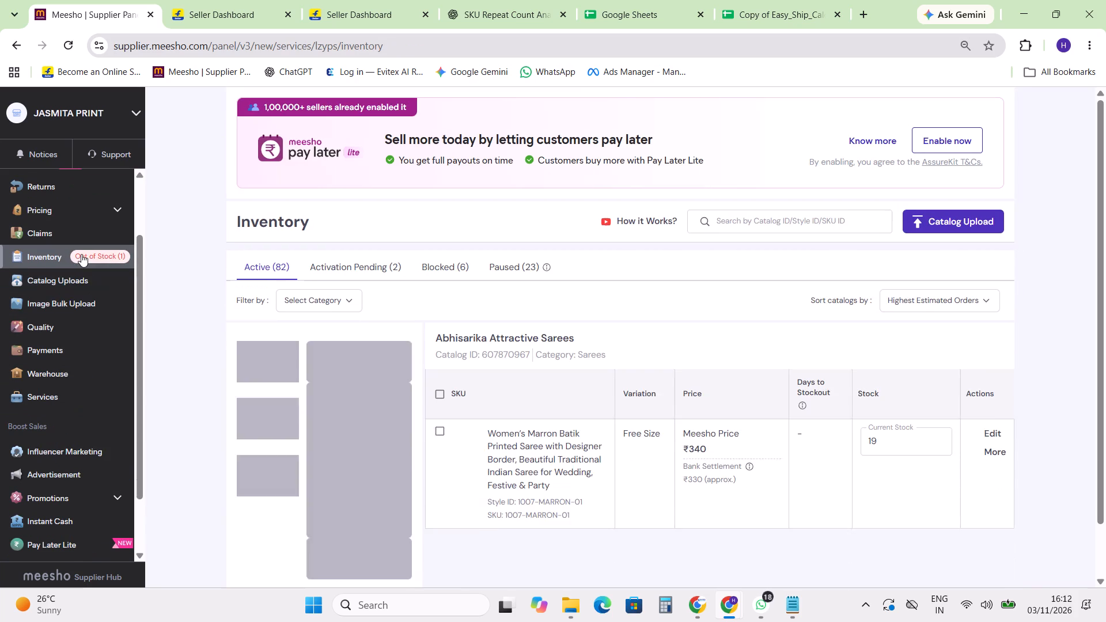
scroll(314, 356, "down", 5)
scroll(285, 480, "down", 5)
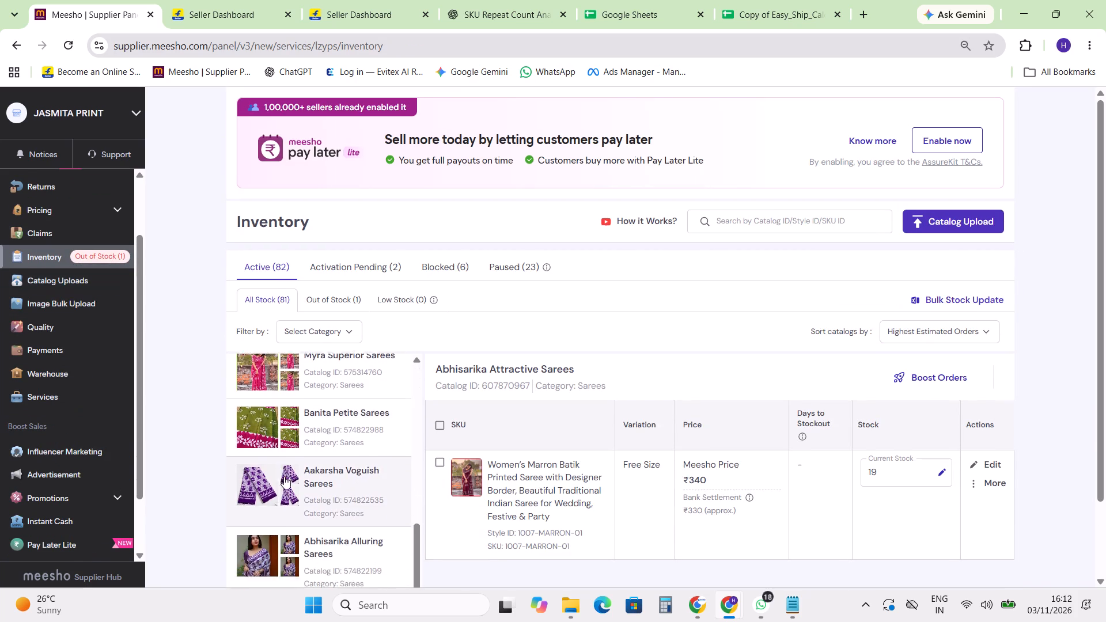
scroll(284, 476, "down", 6)
Look through Jasmita Print's pending orders, checking their SKUs and dispatch dates.
scroll(33, 324, "up", 5)
left_click(65, 251)
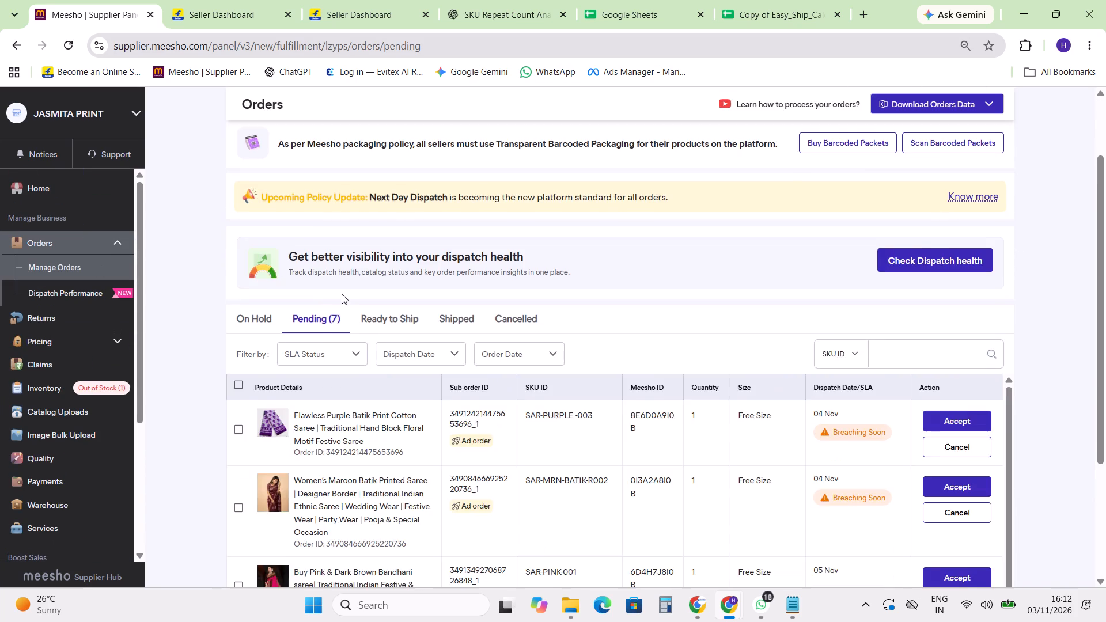
scroll(342, 293, "down", 5)
scroll(374, 430, "down", 20)
scroll(374, 430, "down", 1)
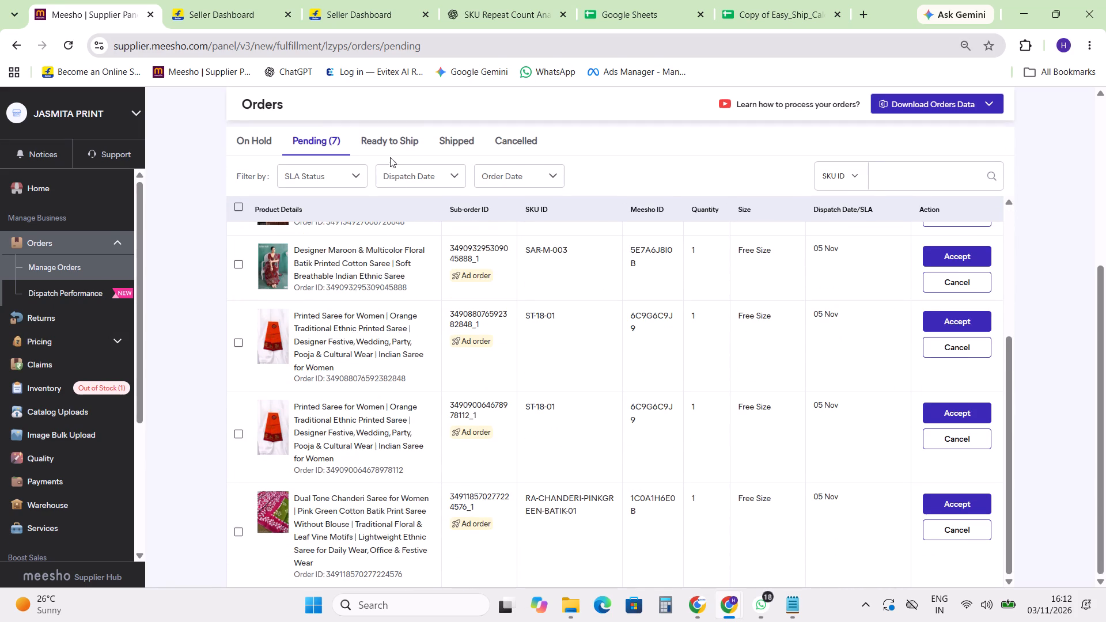
Review the Ready to Ship orders and examine the enlarged product image of the orange ST-18-01 saree.
left_click(392, 132)
scroll(495, 243, "down", 9)
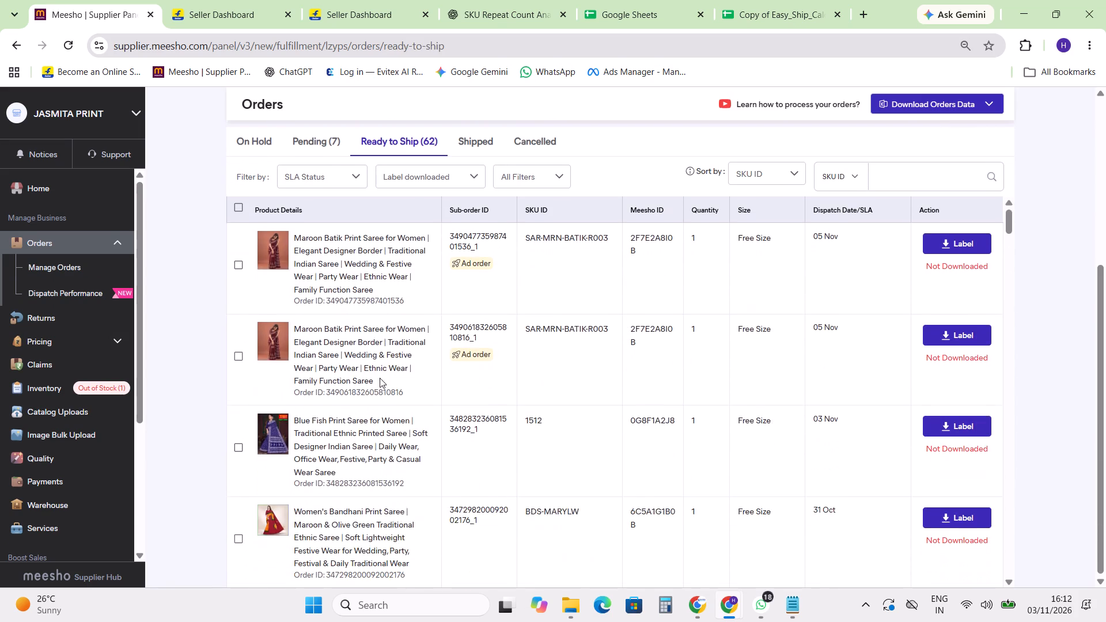
scroll(378, 378, "down", 20)
scroll(378, 378, "down", 12)
scroll(388, 400, "up", 1)
scroll(388, 400, "down", 18)
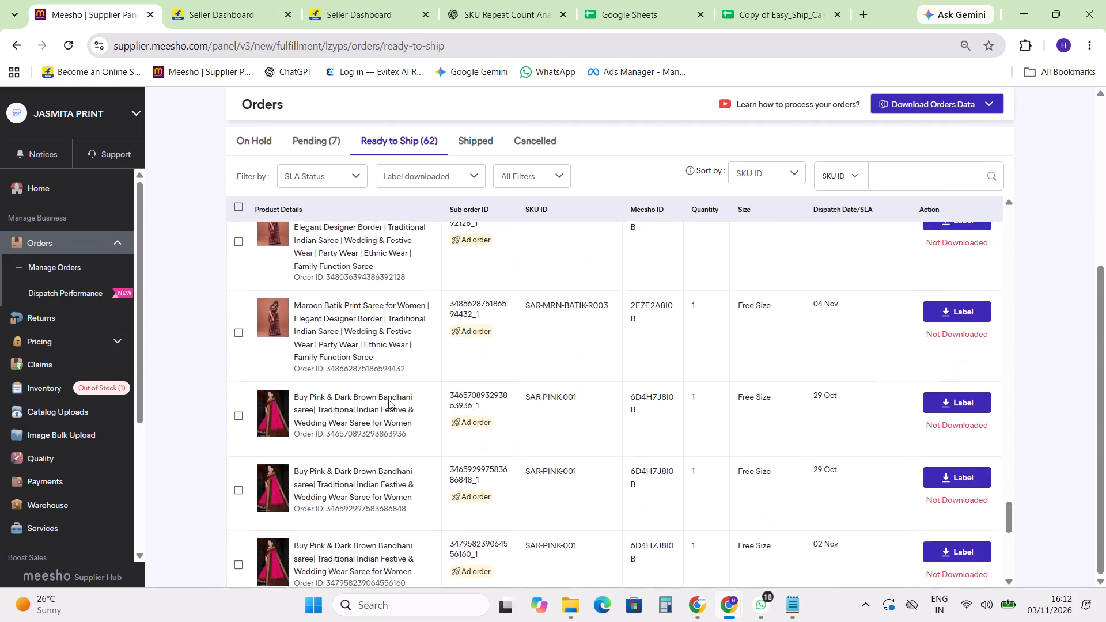
scroll(388, 400, "down", 20)
scroll(388, 400, "down", 9)
scroll(289, 333, "down", 9)
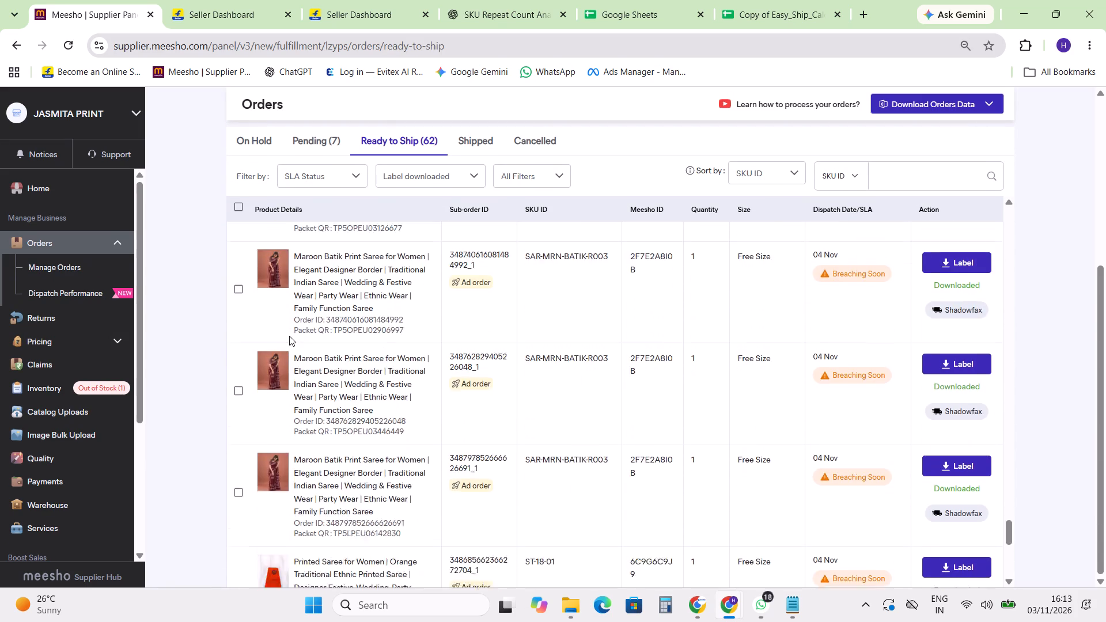
scroll(289, 336, "down", 20)
left_click(277, 327)
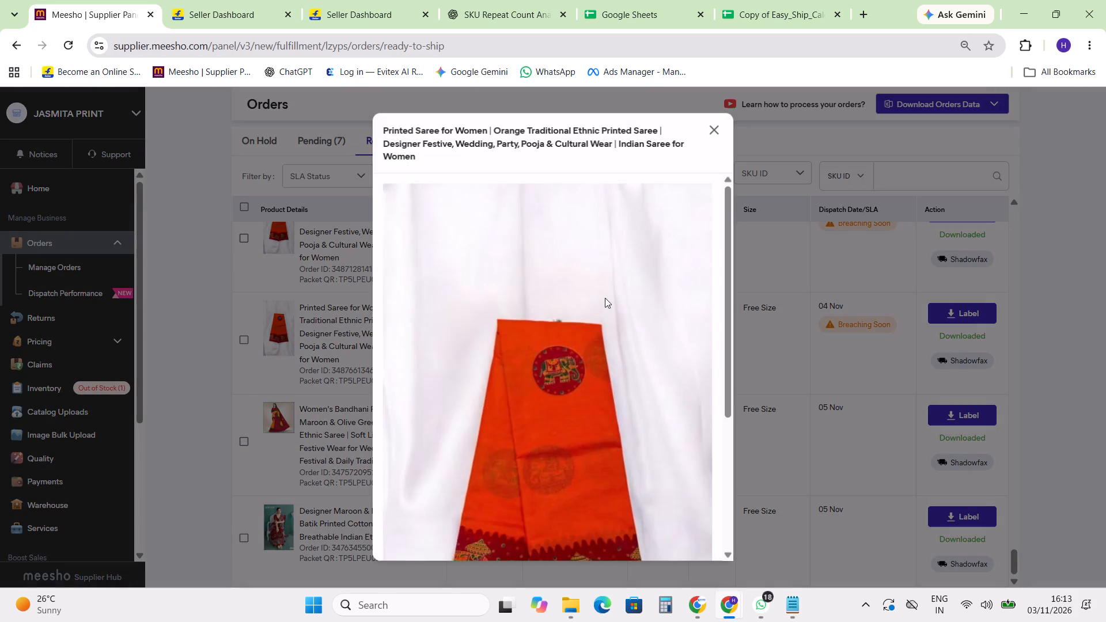
scroll(605, 298, "down", 8)
left_click(713, 131)
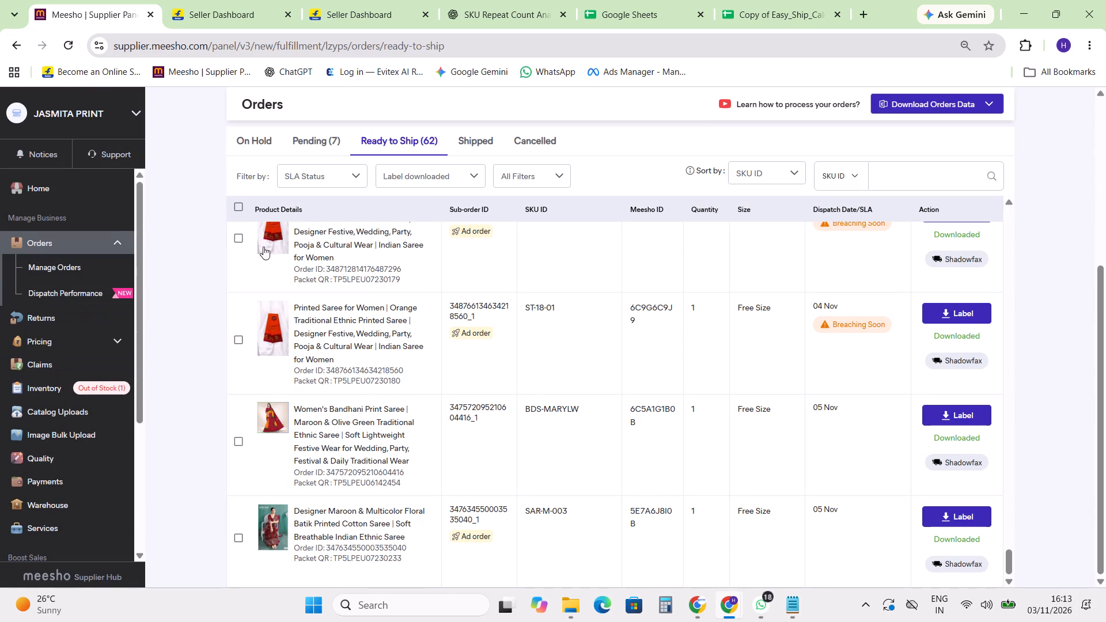
Cancel the pending order for the purple batik saree, SKU SAR-PURPLE -003.
left_click(307, 136)
scroll(895, 351, "down", 1)
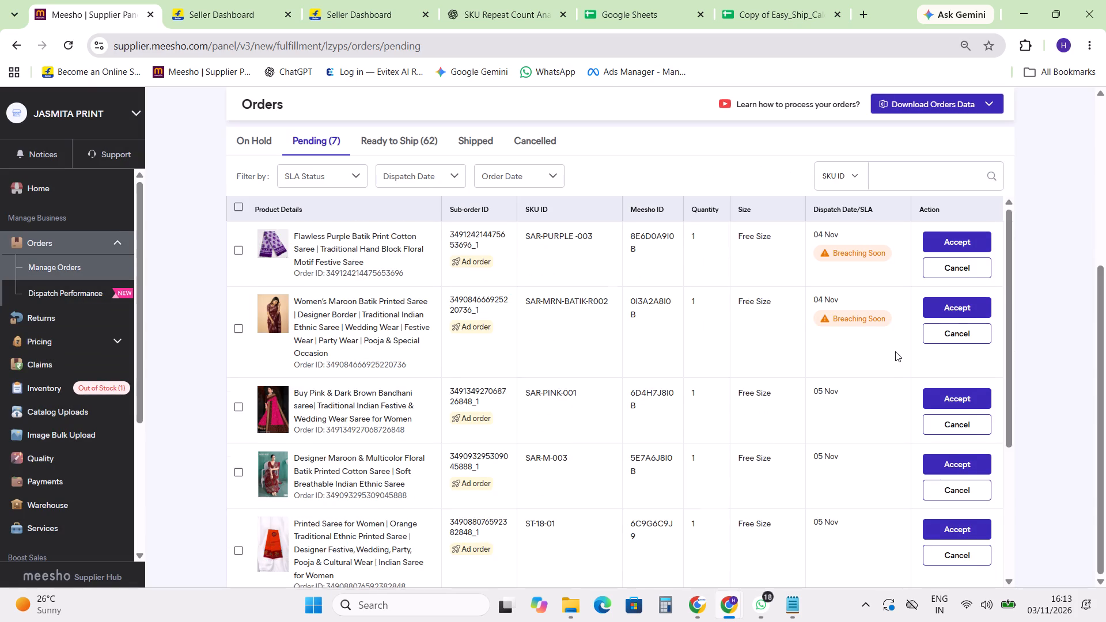
scroll(895, 351, "down", 1)
scroll(903, 346, "up", 4)
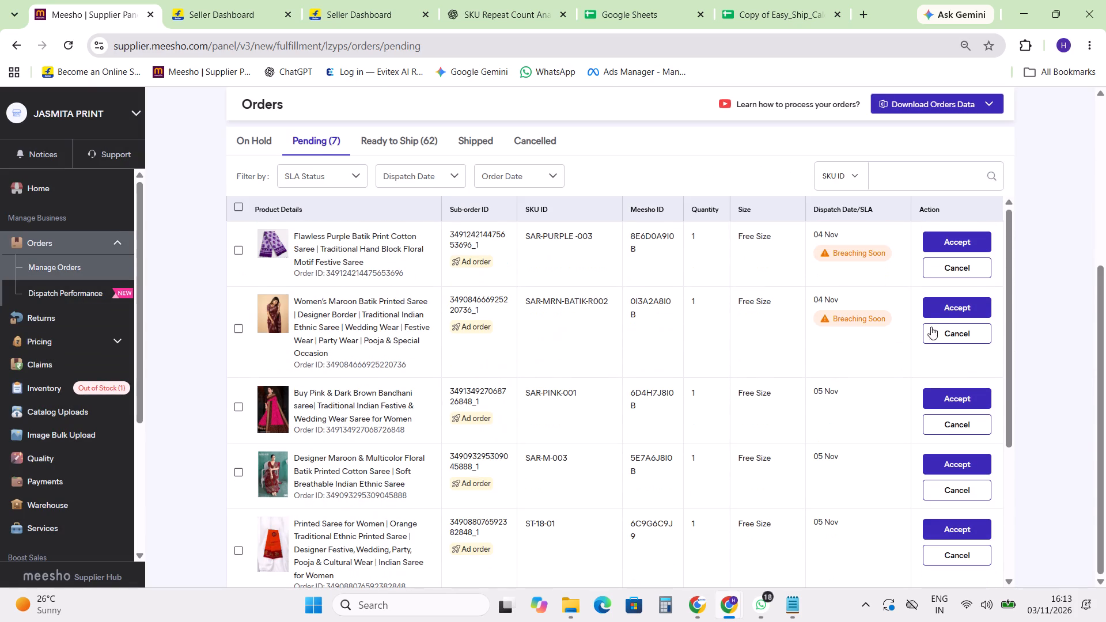
left_click(971, 275)
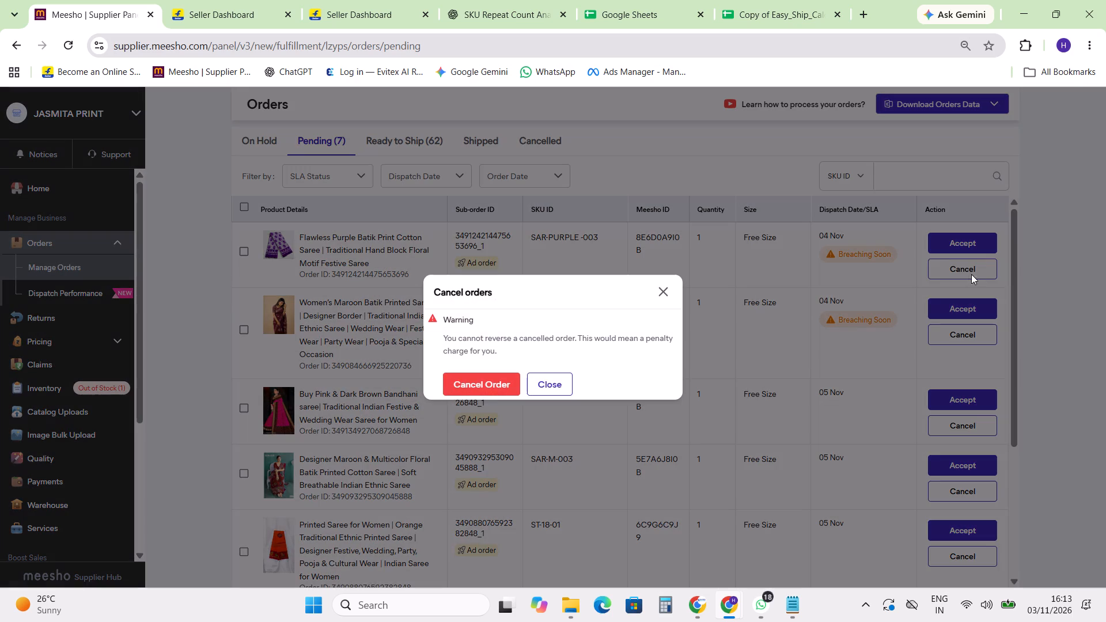
left_click(502, 384)
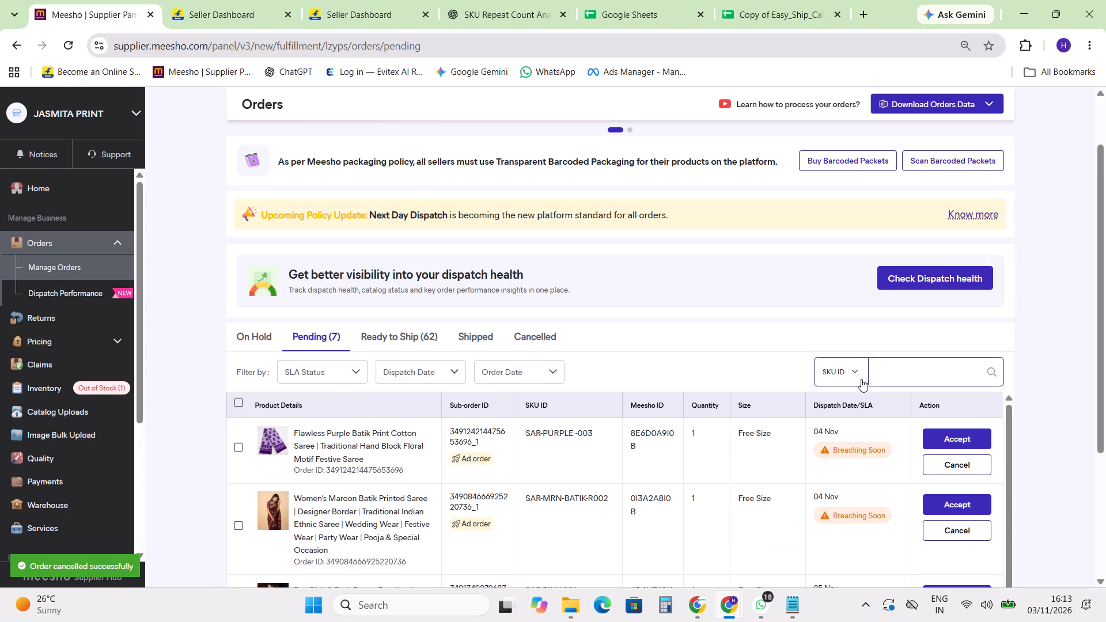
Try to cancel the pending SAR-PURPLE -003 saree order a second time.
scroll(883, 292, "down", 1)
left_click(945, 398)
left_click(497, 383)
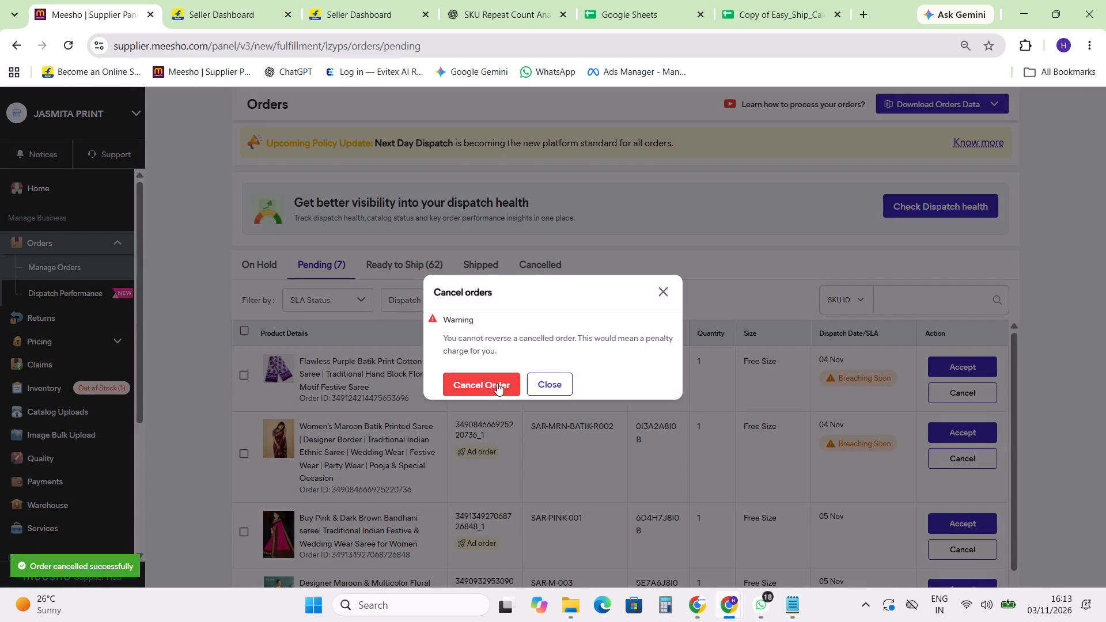
Cancel the second of the two pending orange ST-18-01 saree orders, just before the Chanderi saree order.
scroll(870, 320, "down", 16)
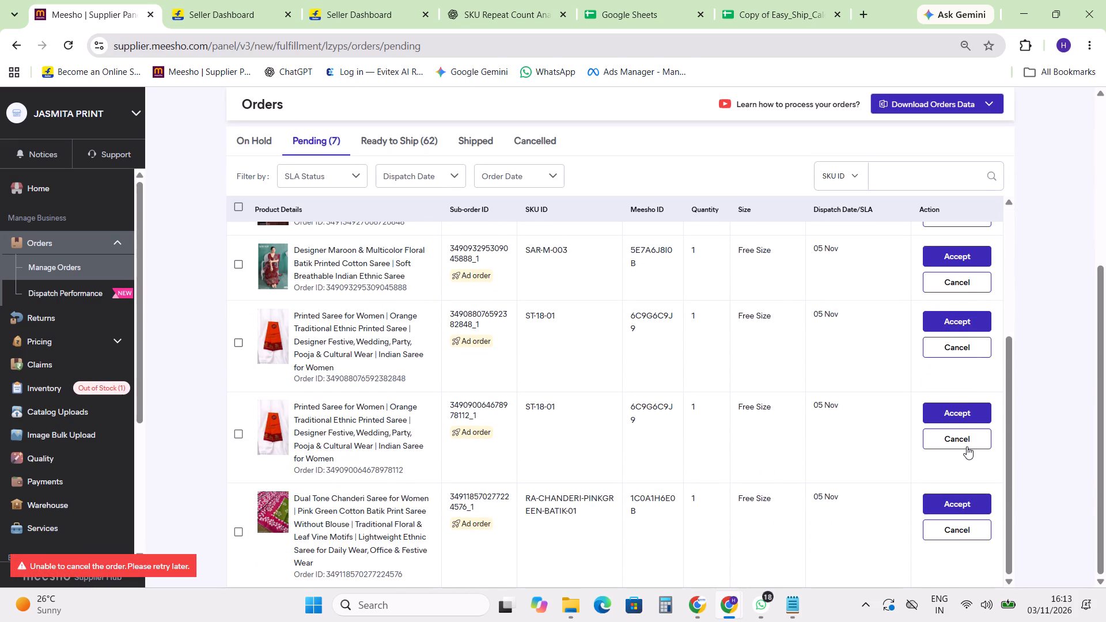
left_click(967, 446)
left_click(502, 381)
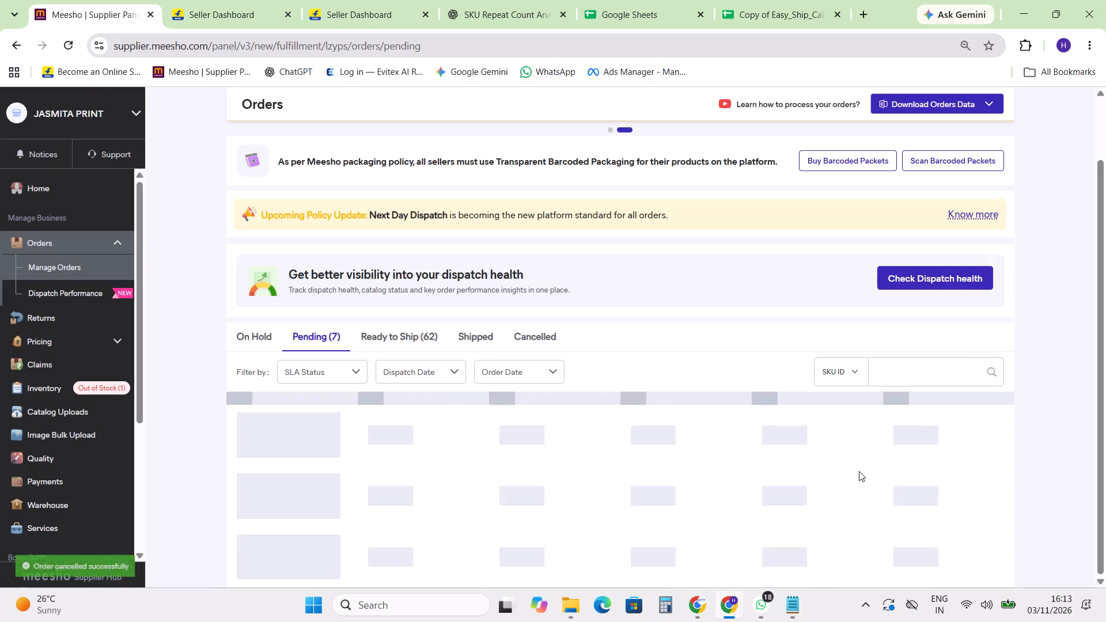
Cancel the pending order for the pink and green Chanderi saree, SKU RA-CHANDERI-PINKGREEN-BATIK-01.
scroll(911, 399, "down", 20)
scroll(911, 399, "down", 4)
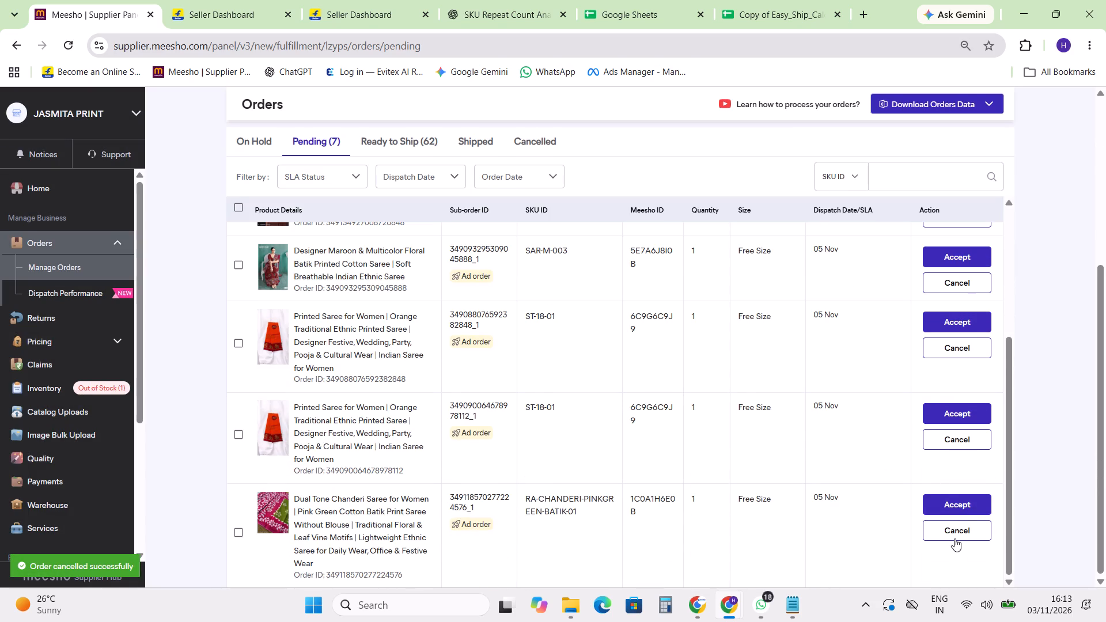
left_click(955, 538)
left_click(505, 382)
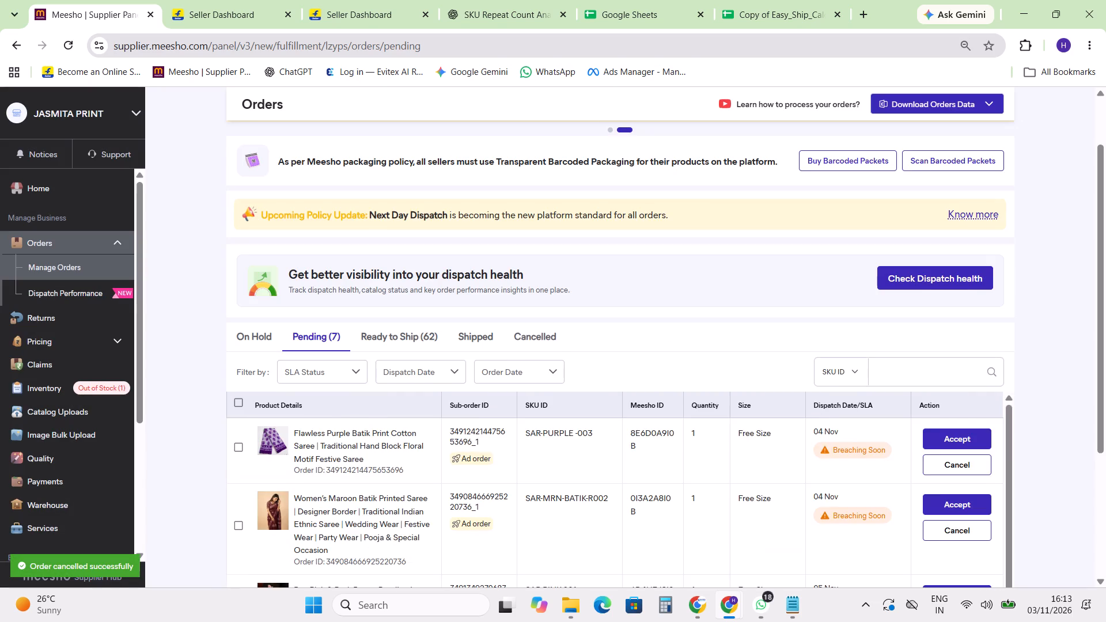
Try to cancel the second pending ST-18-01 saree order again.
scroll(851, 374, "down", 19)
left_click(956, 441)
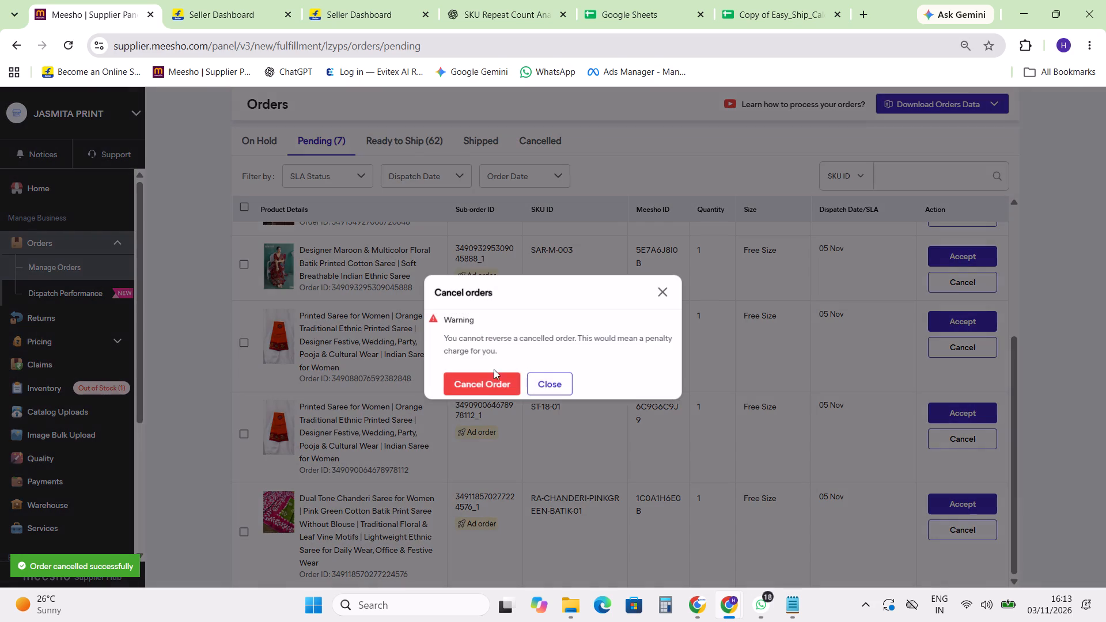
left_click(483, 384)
Reload the orders page and check which orders are still pending.
scroll(469, 344, "down", 8)
left_click(70, 45)
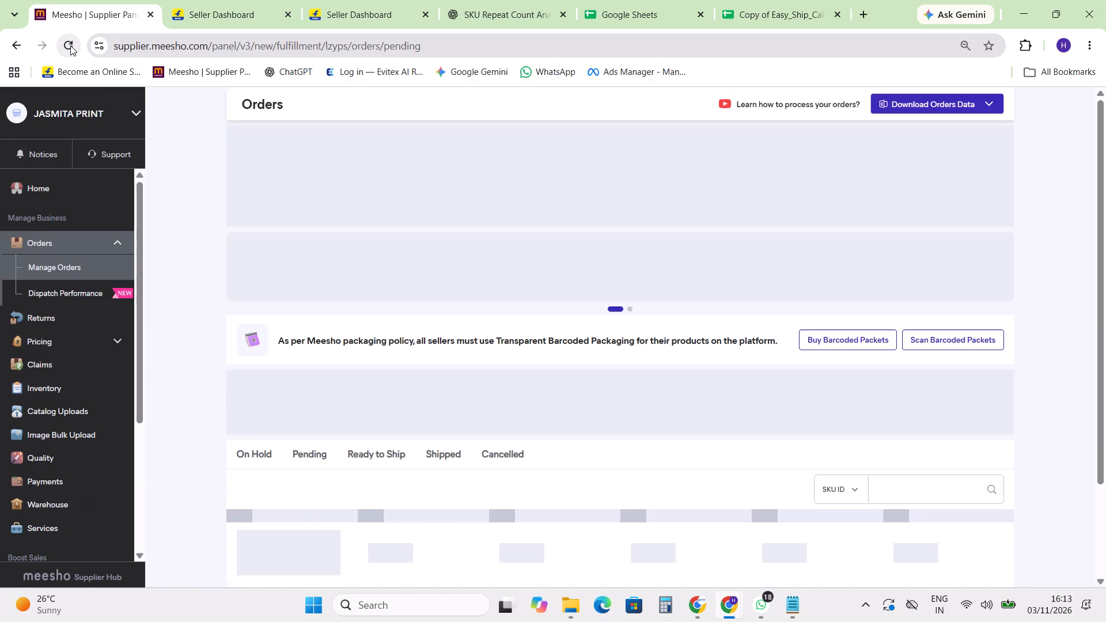
scroll(464, 299, "down", 20)
scroll(464, 299, "down", 2)
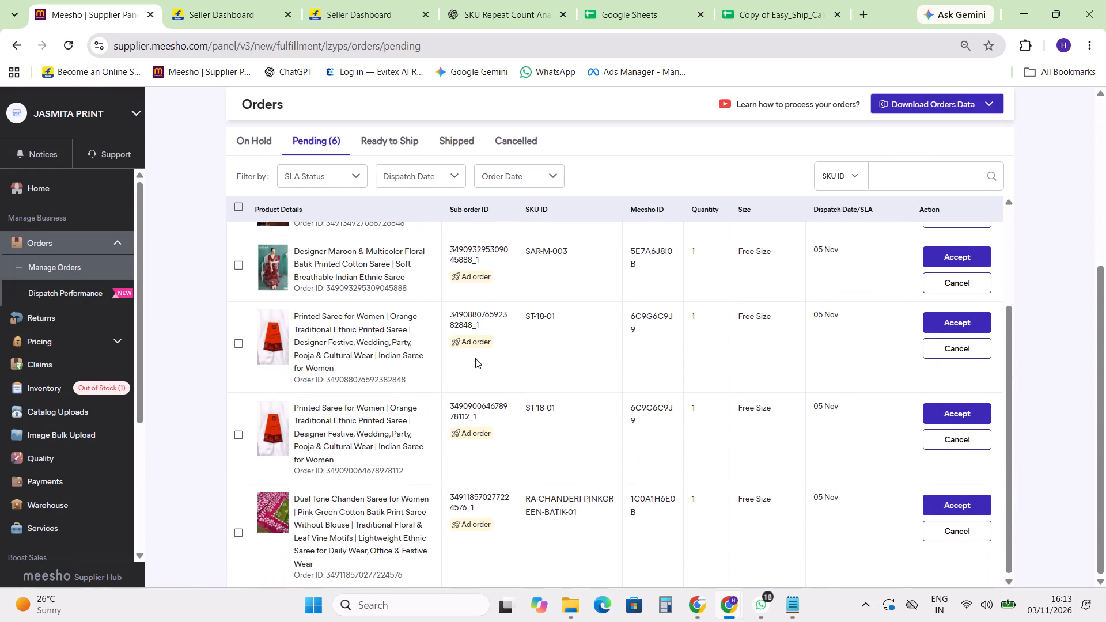
scroll(475, 358, "down", 20)
In the live 4036915 - 10/20/2026 ad campaign, check the overview figures for yesterday and for today.
left_click(71, 404)
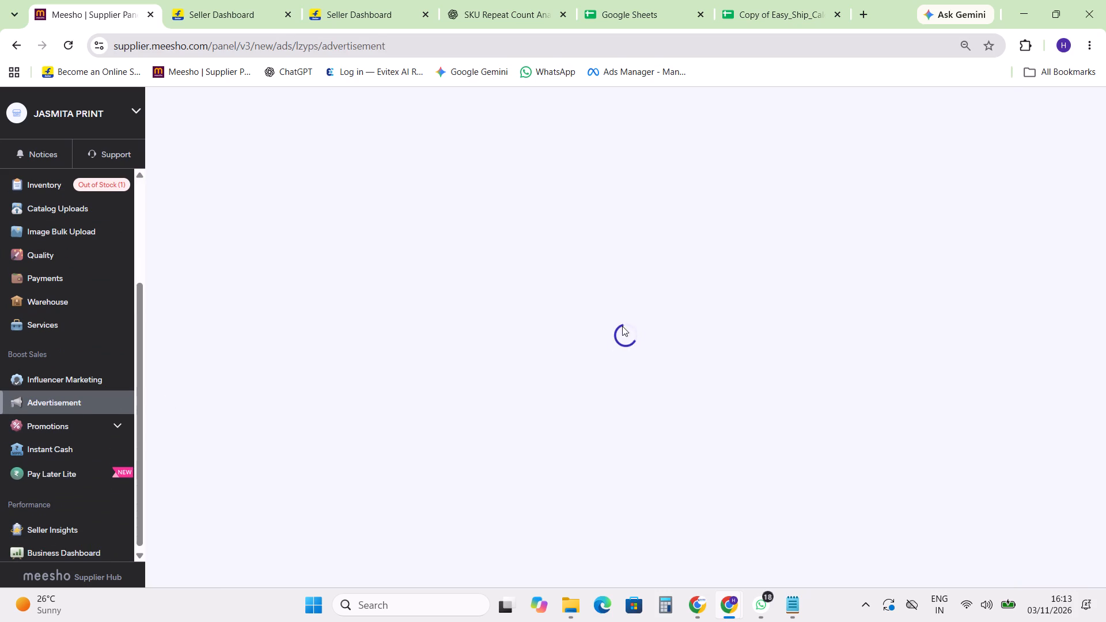
scroll(663, 256, "down", 5)
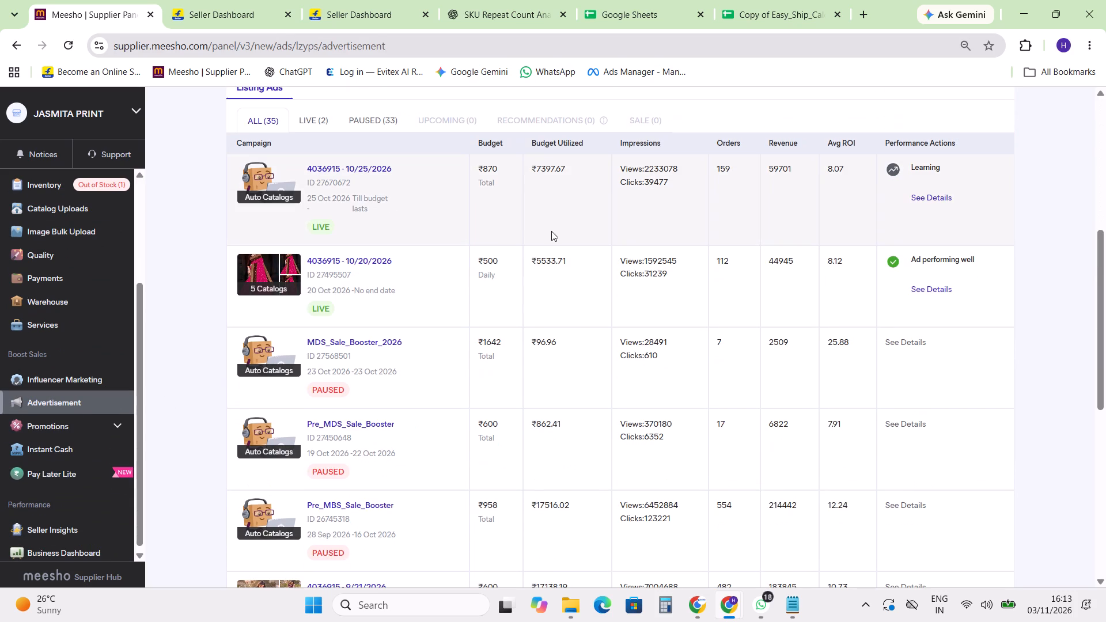
left_click(945, 293)
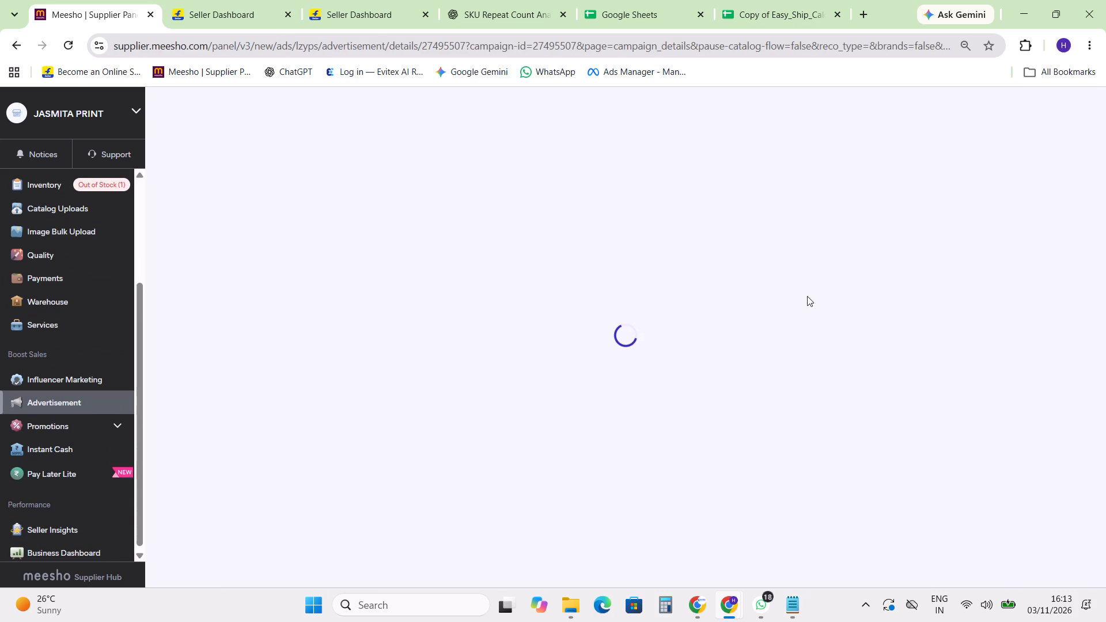
left_click(605, 253)
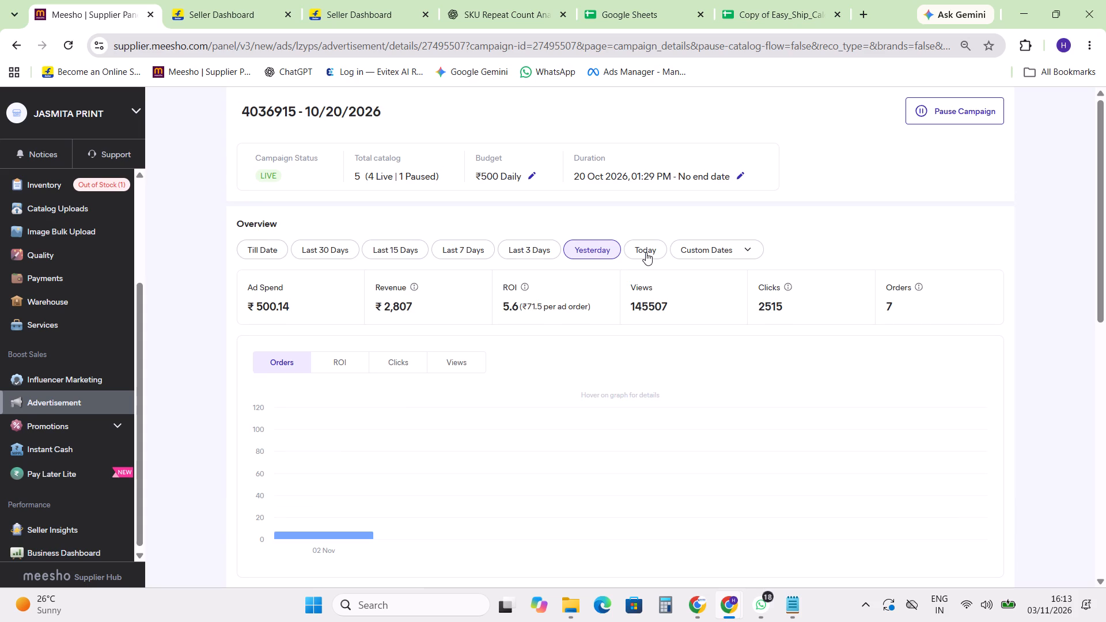
left_click(646, 252)
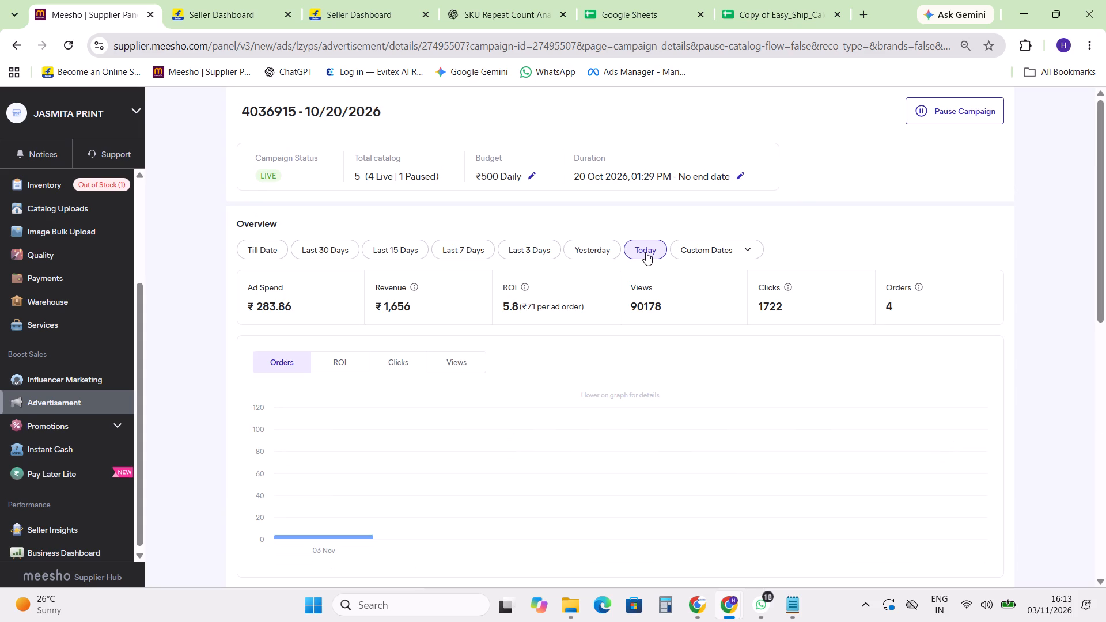
Review today's ad spend, orders and ROI for each catalog in the 4036915 - 10/20/2026 campaign.
scroll(620, 281, "down", 10)
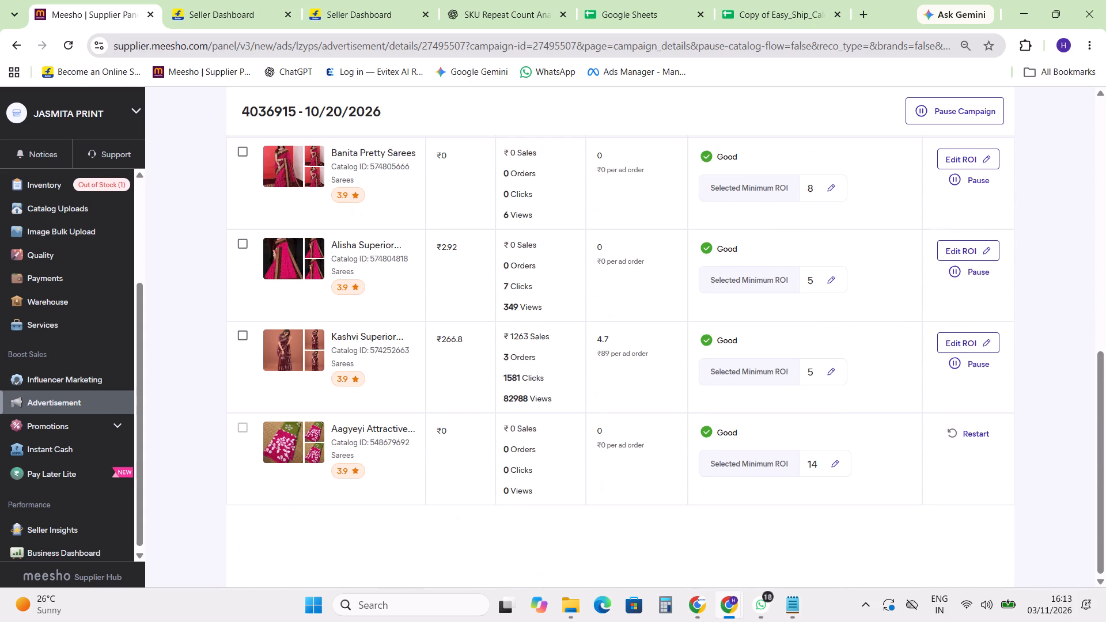
scroll(622, 282, "down", 14)
scroll(622, 281, "up", 11)
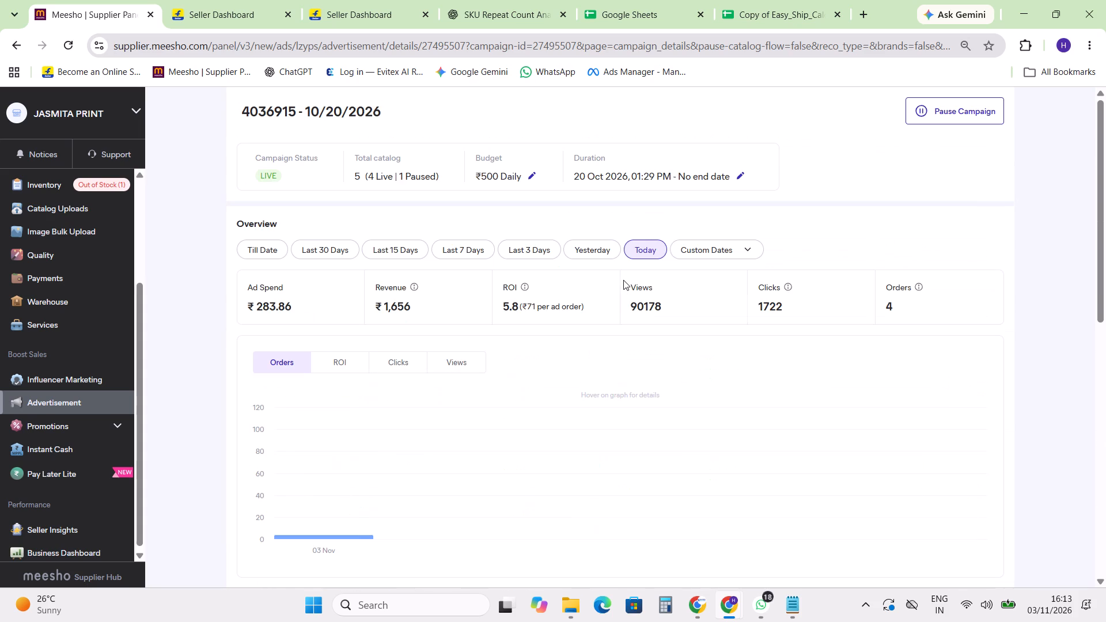
scroll(623, 280, "up", 20)
scroll(623, 280, "up", 6)
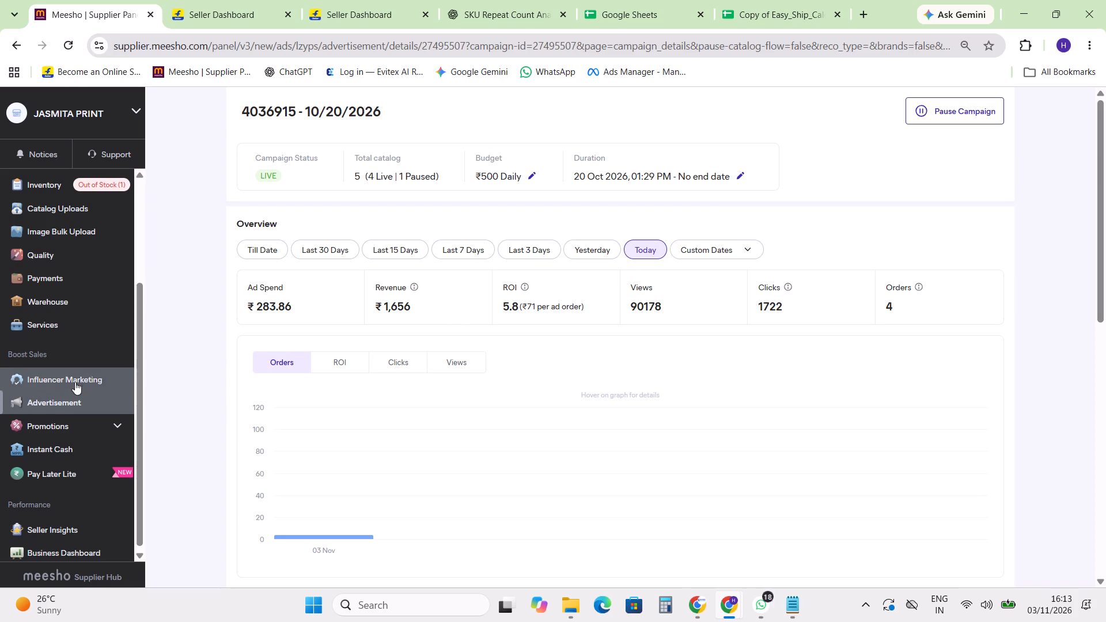
Review Jasmita Print's influencer marketing overview and catalog performance for the last 15 days.
left_click(66, 399)
left_click(71, 386)
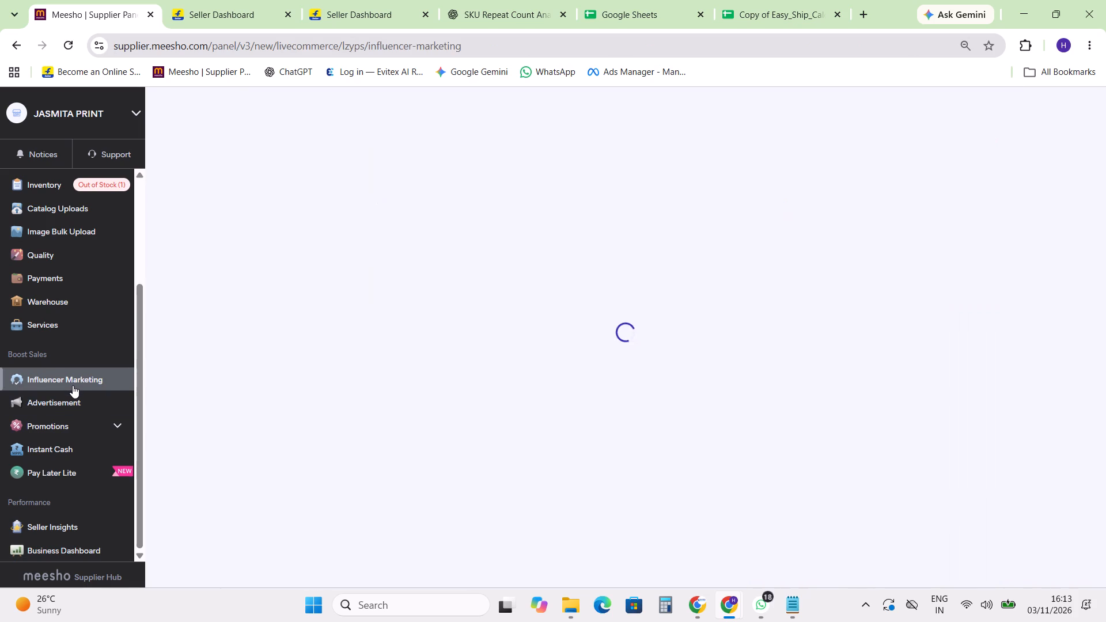
scroll(638, 437, "down", 5)
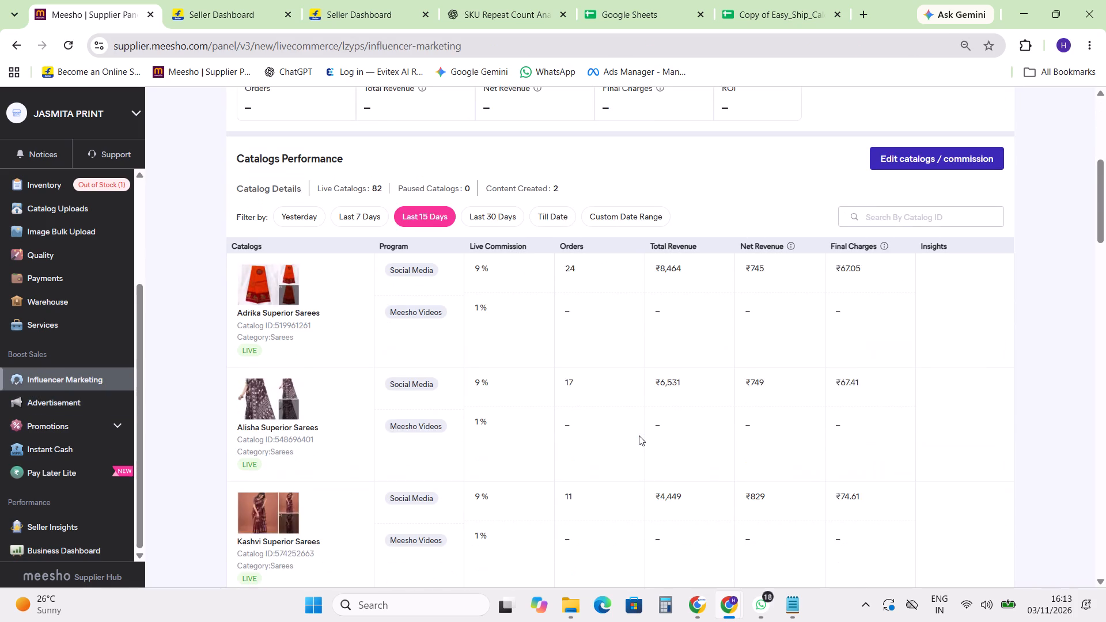
scroll(643, 433, "down", 11)
scroll(645, 431, "up", 15)
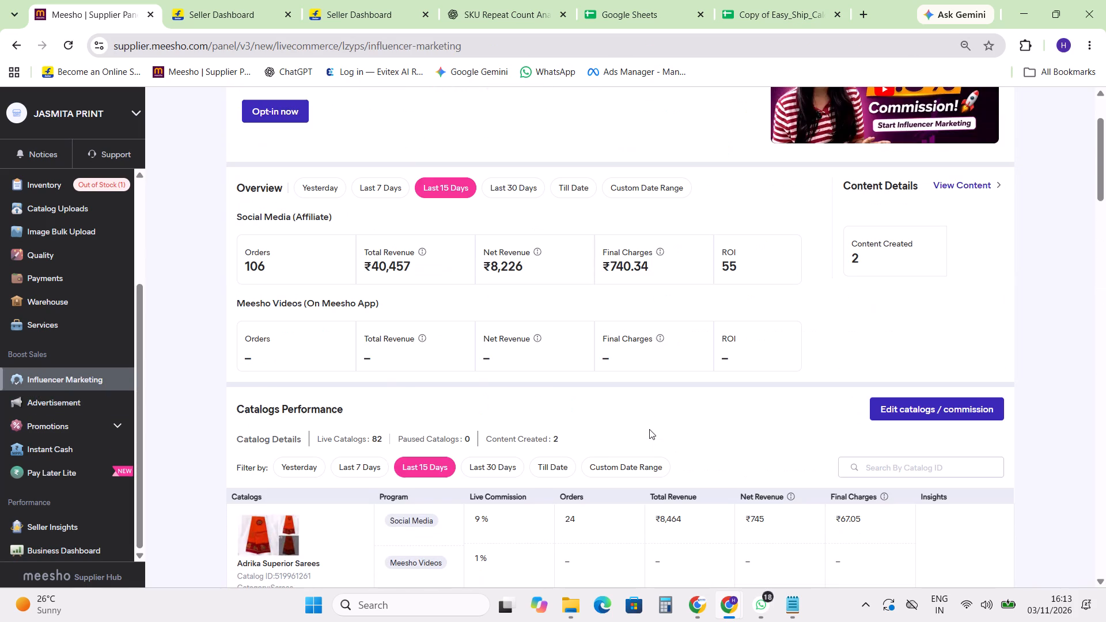
scroll(649, 429, "up", 1)
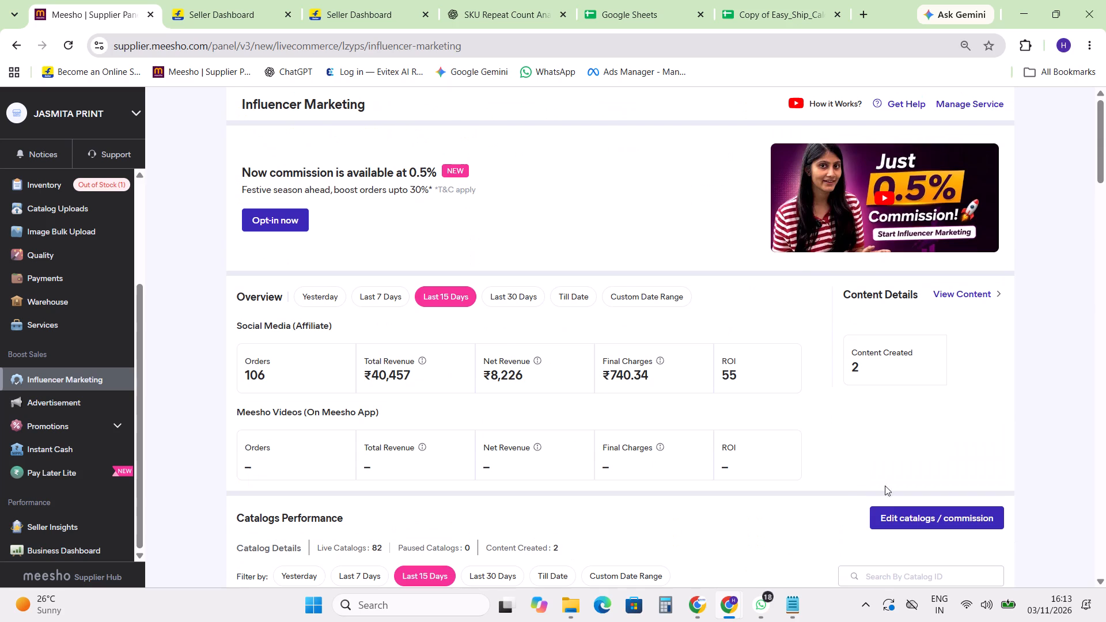
Open the influencer marketing catalogs for editing and look through their commission percentages and affiliate orders.
left_click(911, 523)
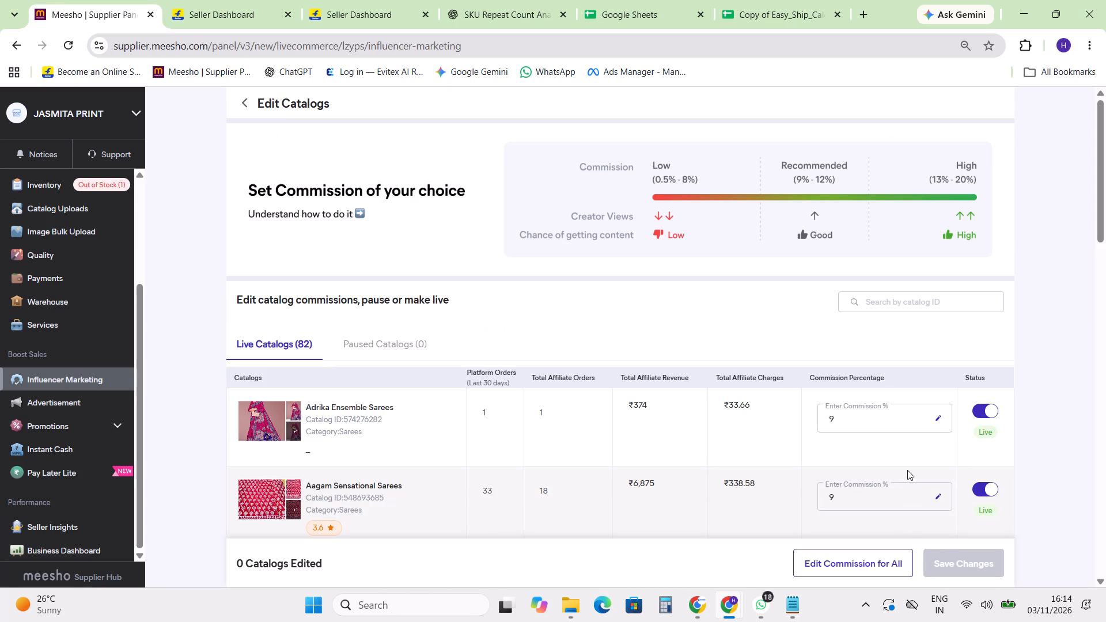
scroll(661, 405, "down", 20)
scroll(661, 405, "down", 18)
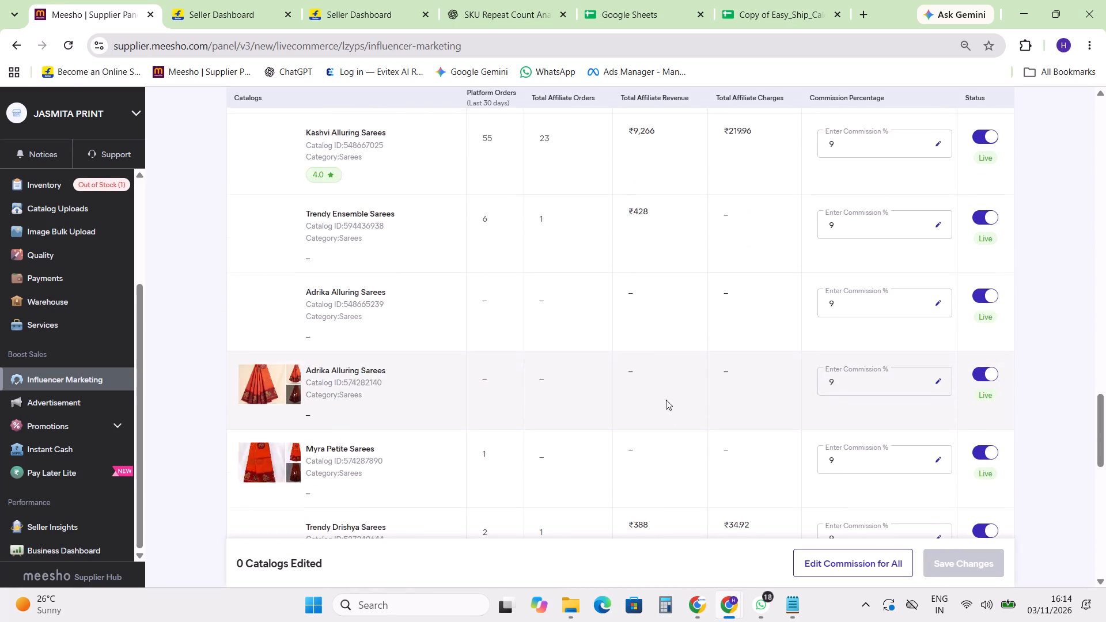
Return to Jasmita Print's orders and recheck the pending list.
scroll(115, 326, "up", 7)
left_click(62, 245)
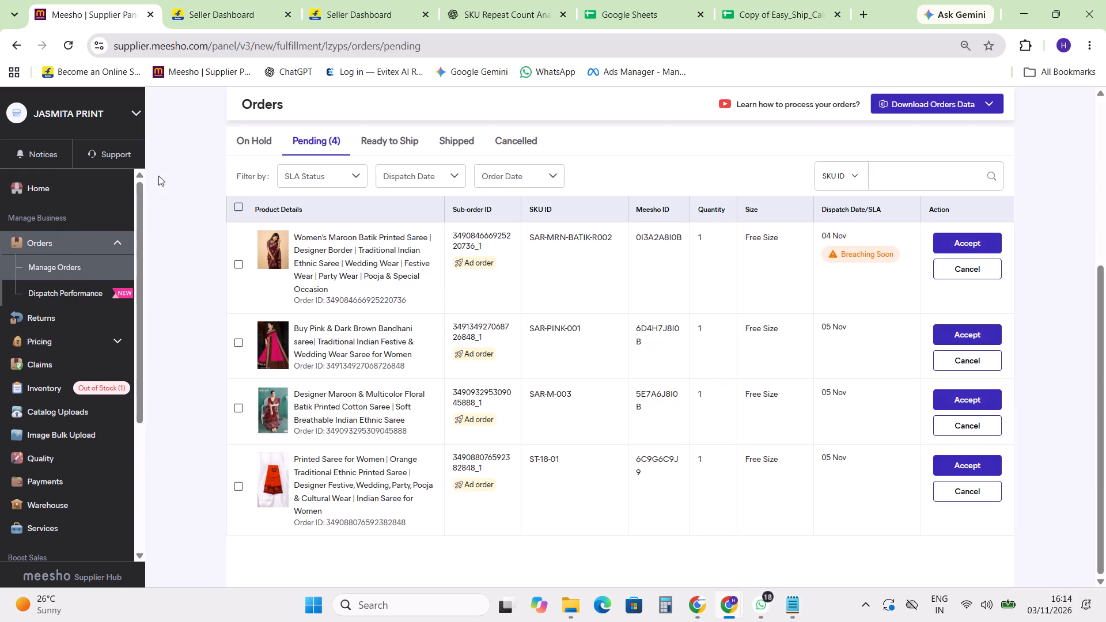
Log out of the JASMITA PRINT supplier account.
left_click(138, 110)
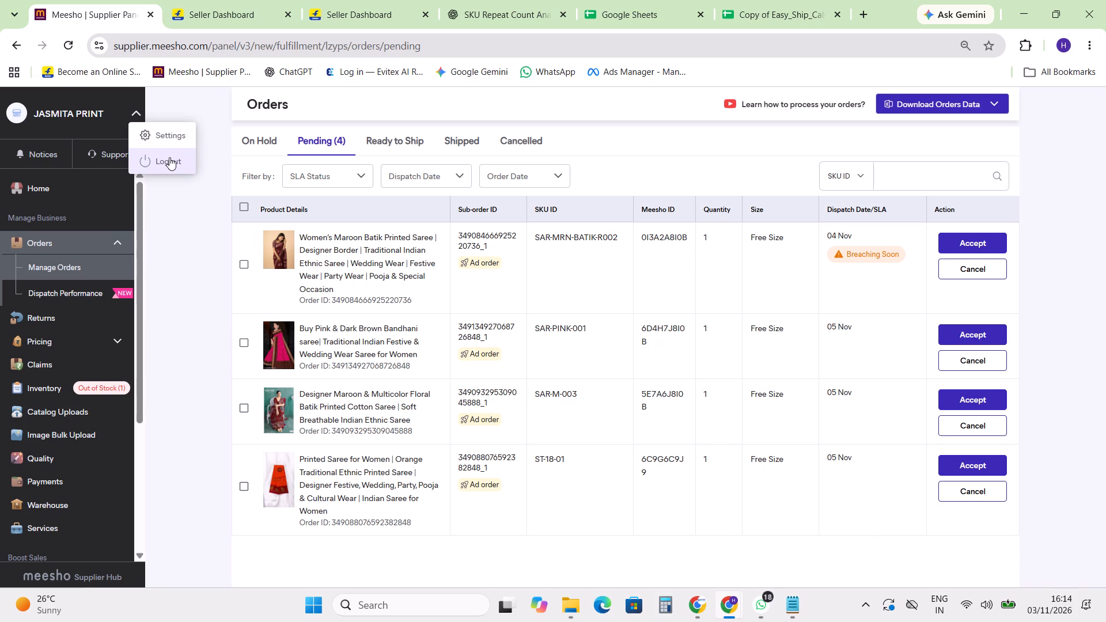
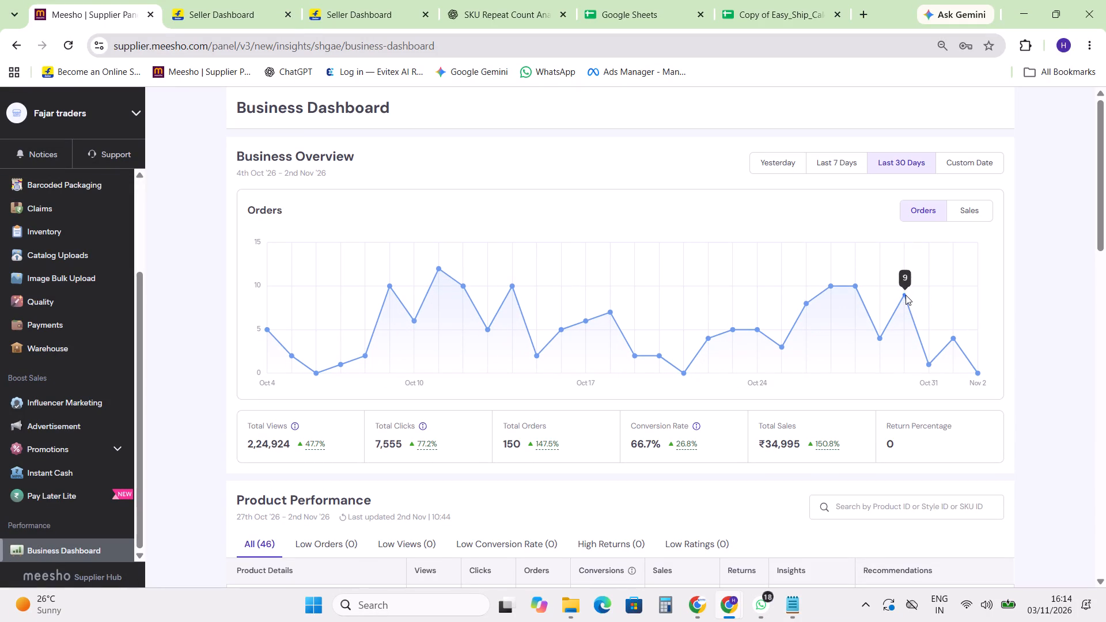
Open Fajar traders' advertisements and review the listing ad campaigns' budgets, orders, revenue and ROI.
left_click(85, 428, "alt")
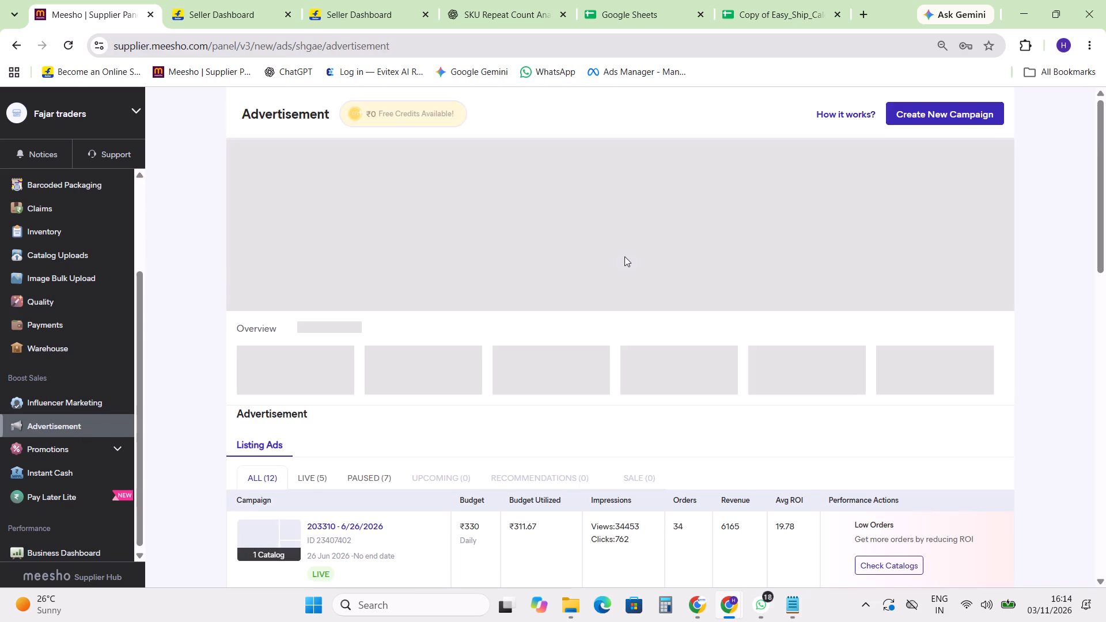
scroll(624, 256, "down", 4, "alt")
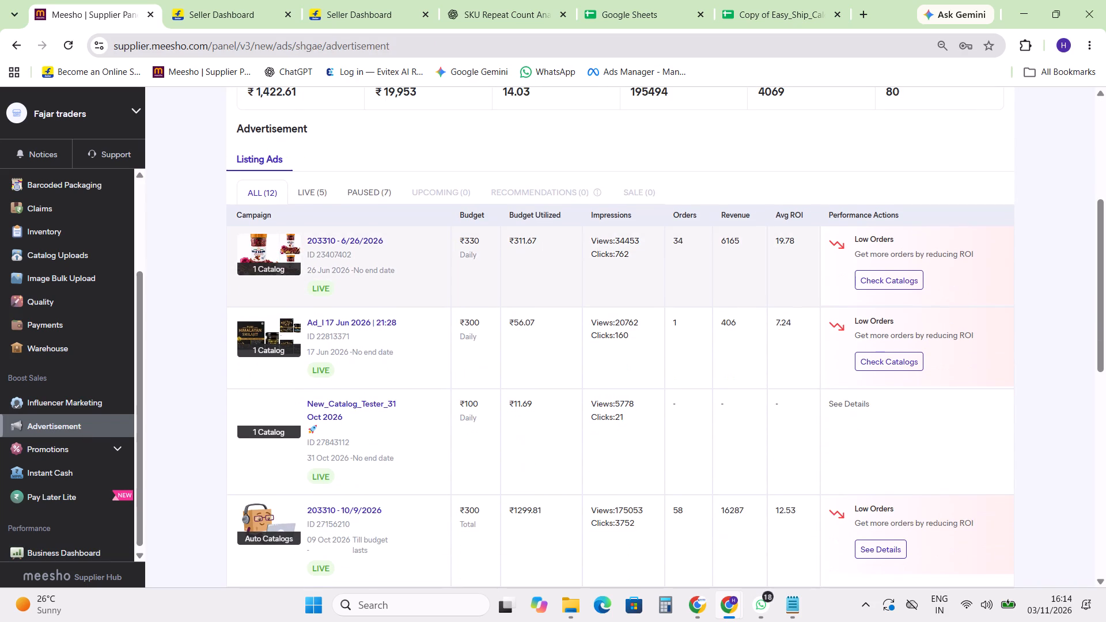
scroll(626, 253, "down", 6, "alt")
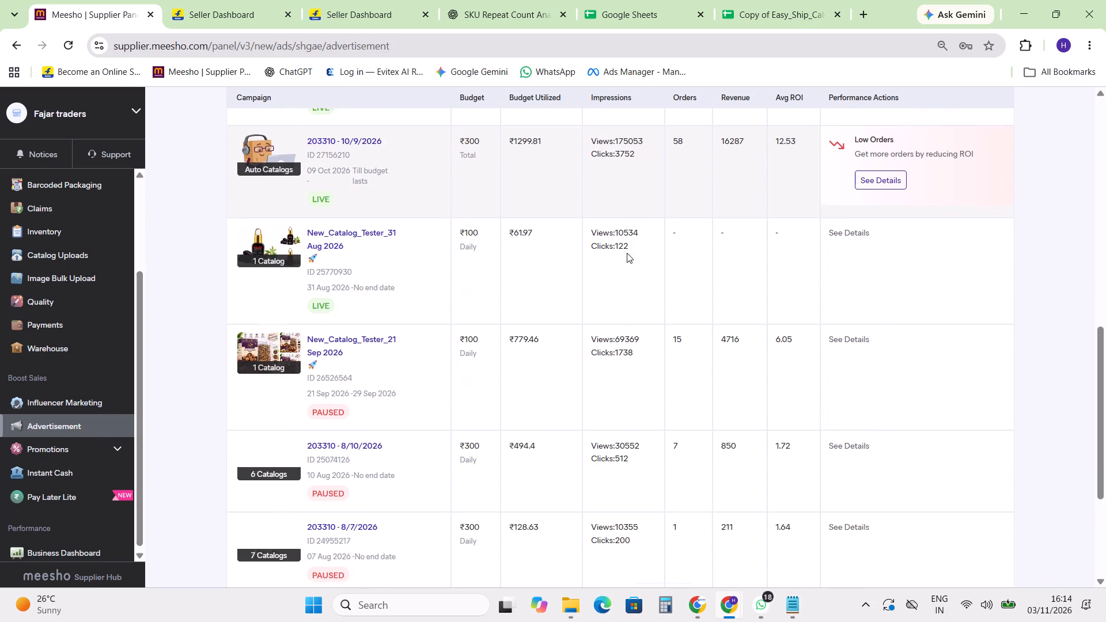
Open Fajar traders' orders and check the pending list and the ready-to-ship orders with their label status.
scroll(79, 304, "up", 4, "alt")
left_click(63, 248, "alt")
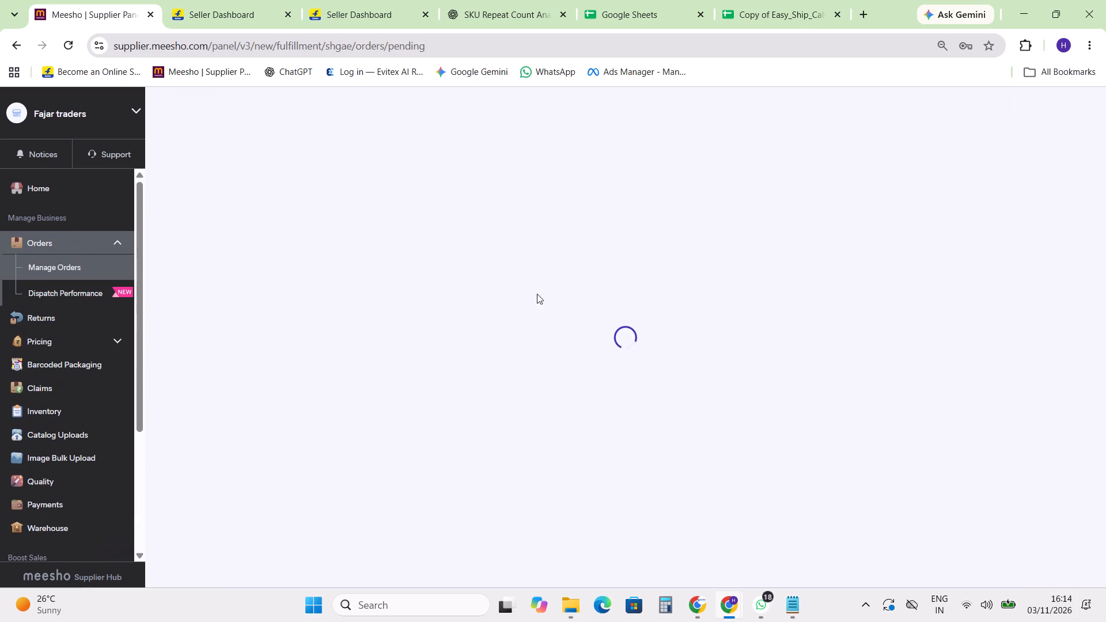
scroll(464, 261, "down", 2, "alt")
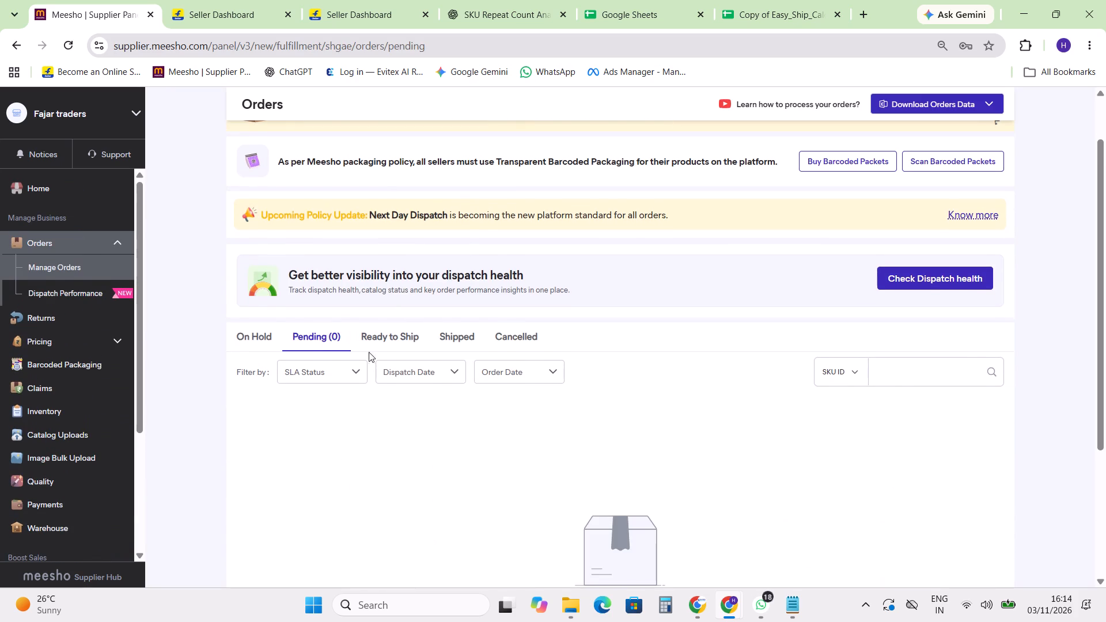
left_click(377, 342, "alt")
scroll(564, 283, "down", 6, "alt")
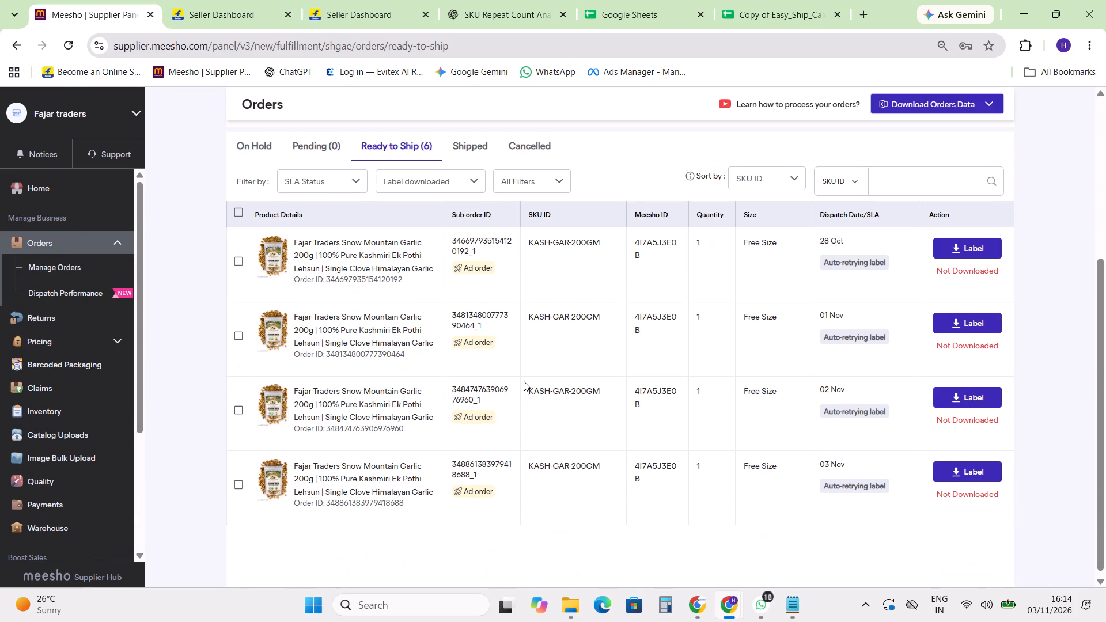
scroll(524, 380, "down", 17, "alt")
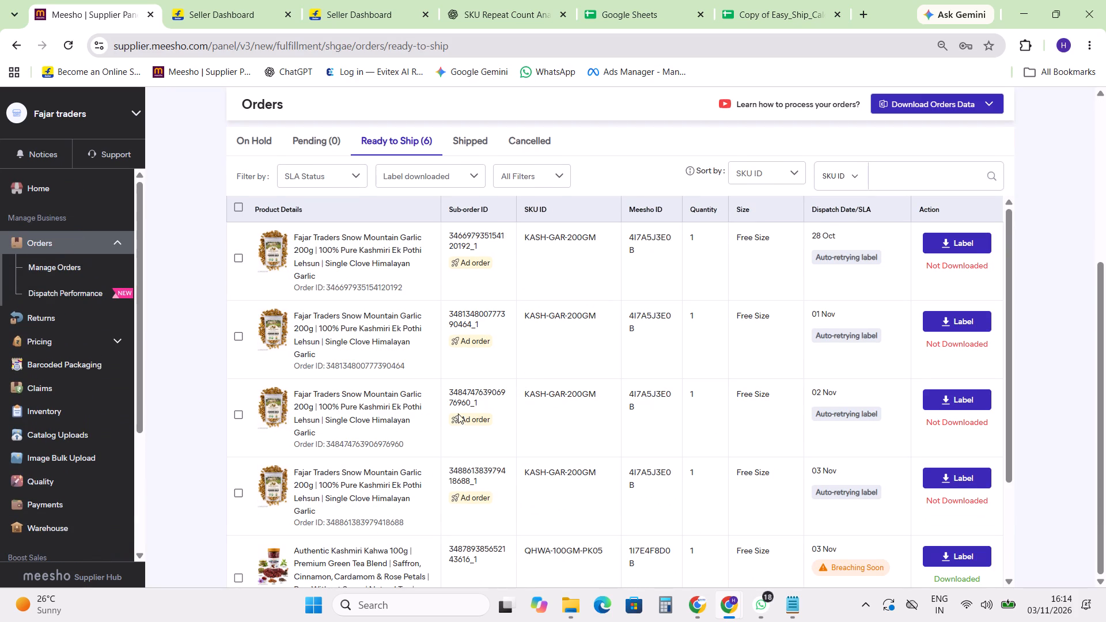
scroll(476, 402, "down", 20, "alt")
scroll(476, 402, "down", 1, "alt")
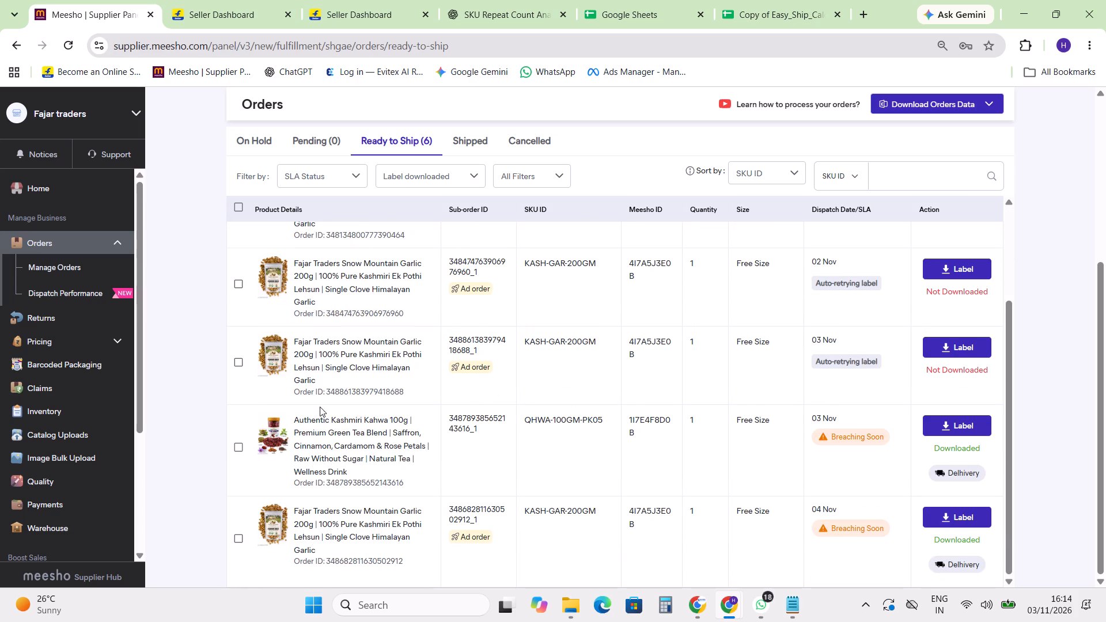
Open Fajar traders' active inventory, inspect the Sea Buckthorn Pulp's product details and enlarged image, and look through the catalog list.
left_click(91, 411, "alt")
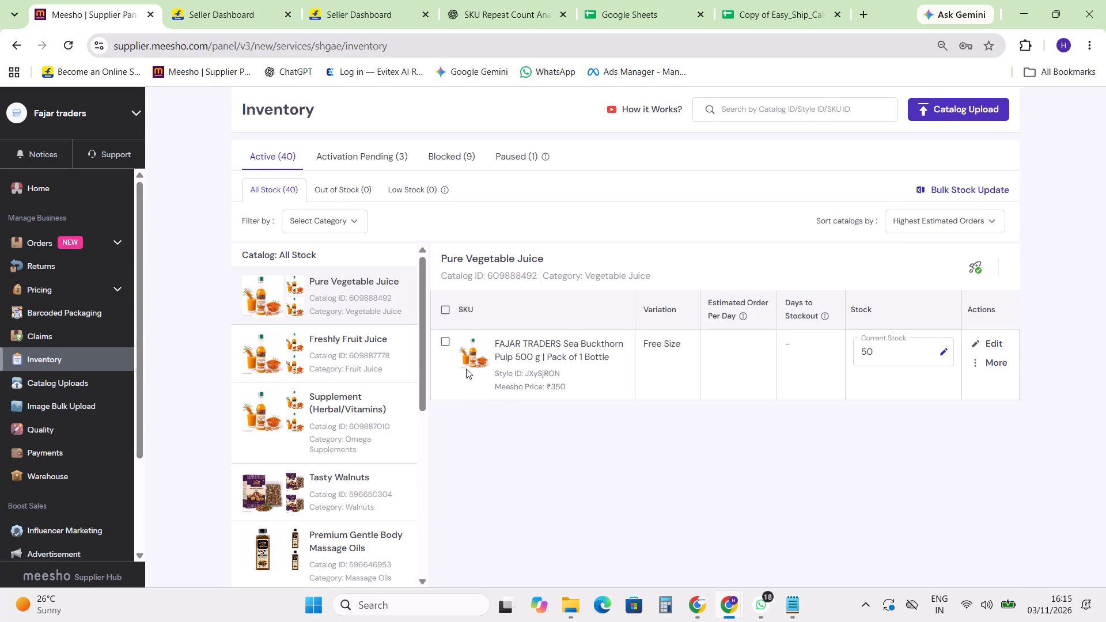
left_click(474, 357, "alt")
left_click(487, 312, "alt")
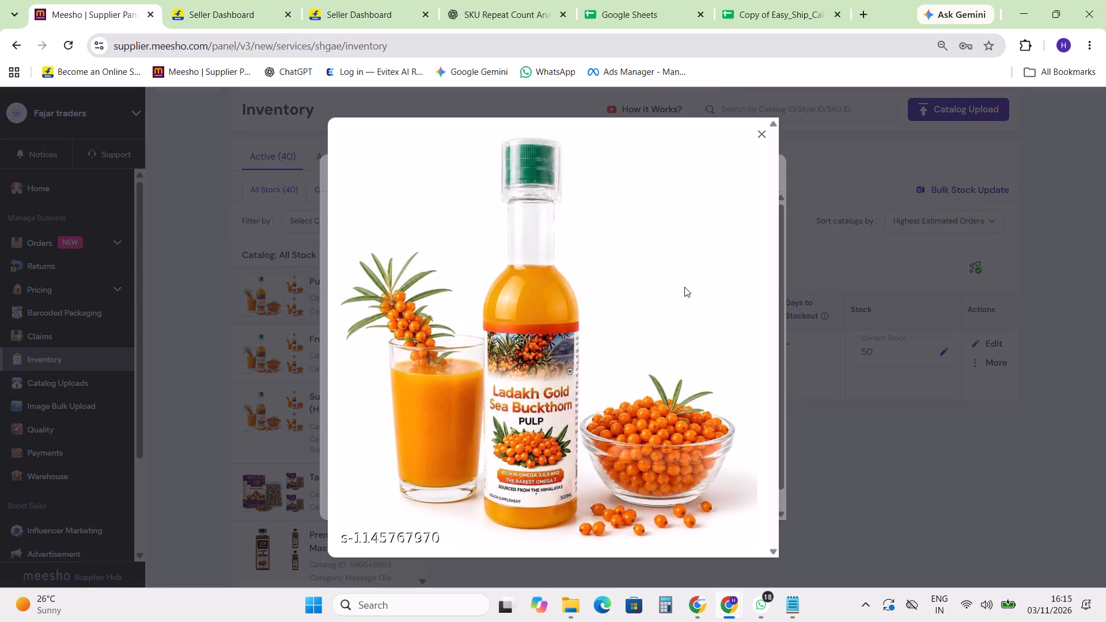
scroll(686, 285, "down", 14, "alt")
left_click(758, 134, "alt")
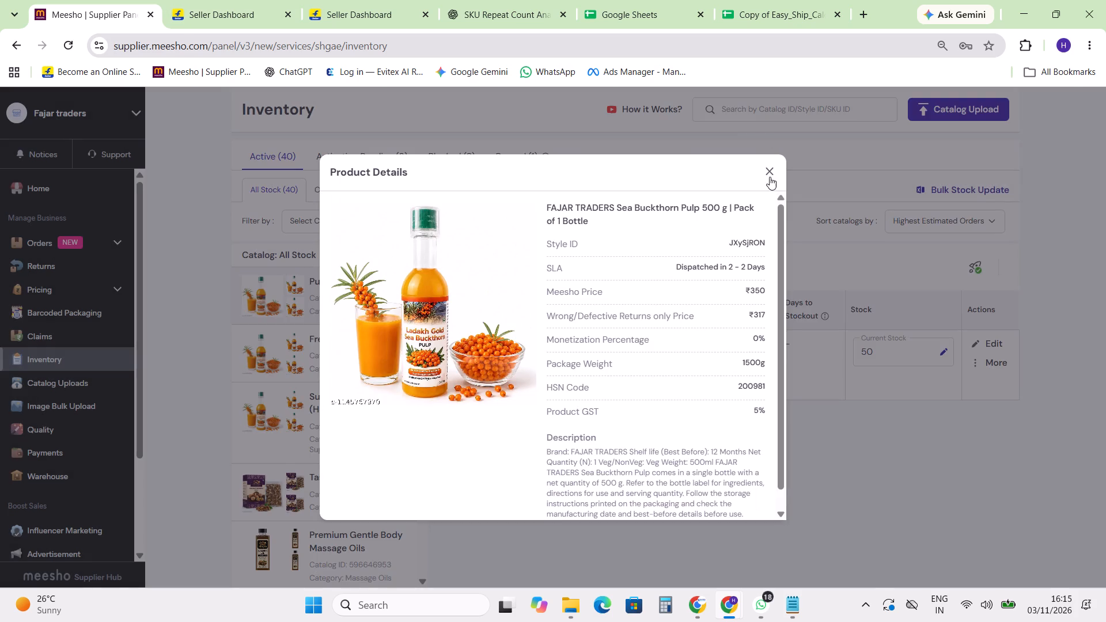
left_click(768, 176, "alt")
scroll(341, 465, "down", 18, "alt")
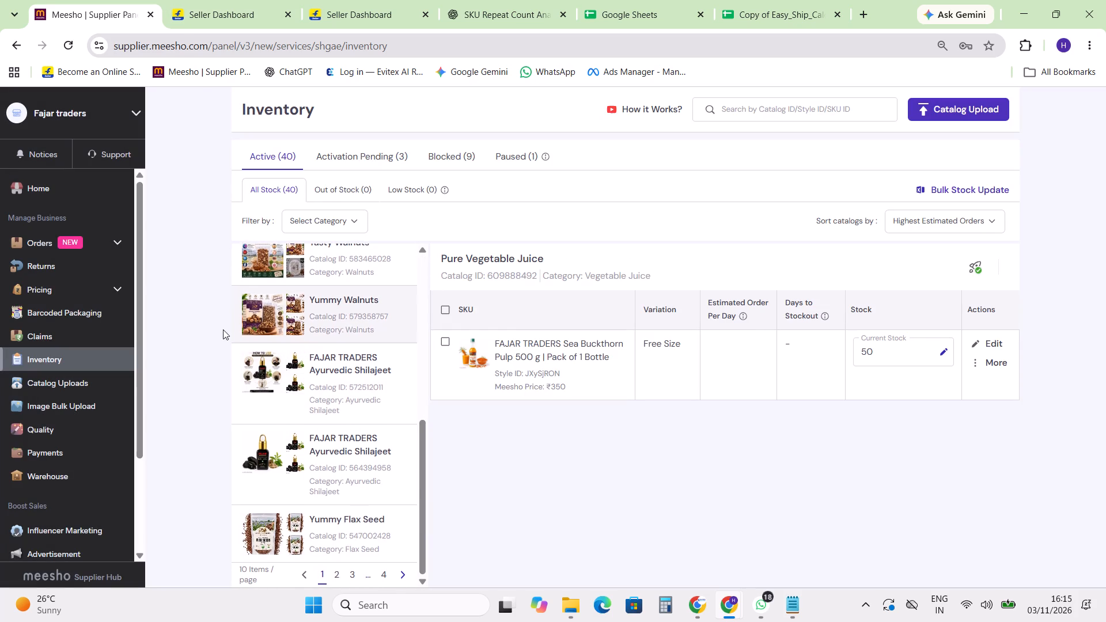
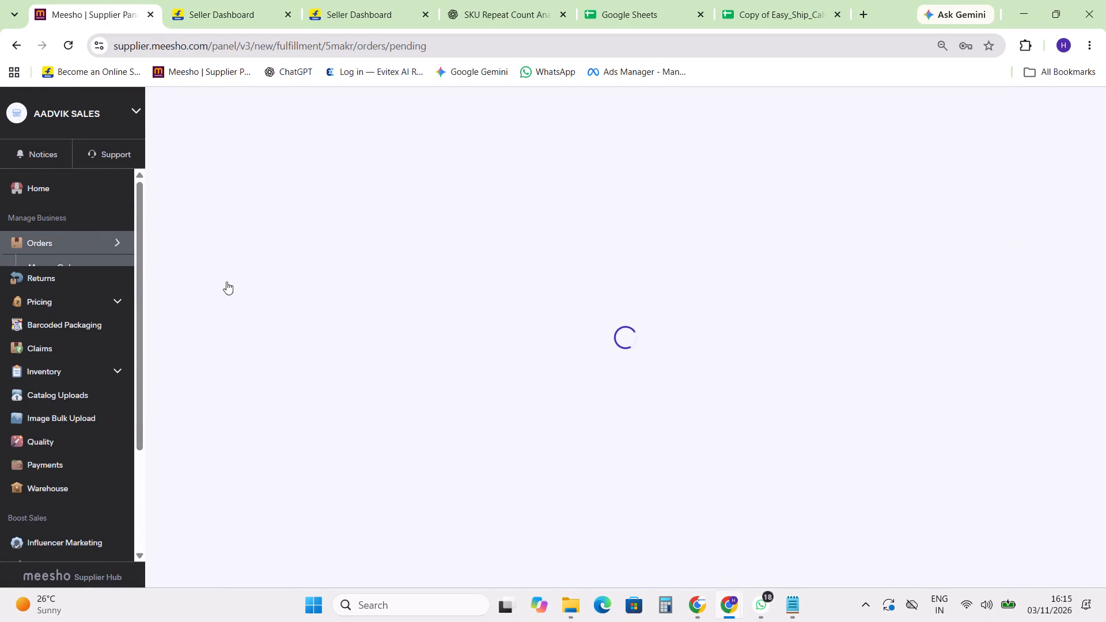
Check AADVIK SALES' pending orders and view the business dashboard's overview for the last 30 days.
scroll(325, 253, "down", 4)
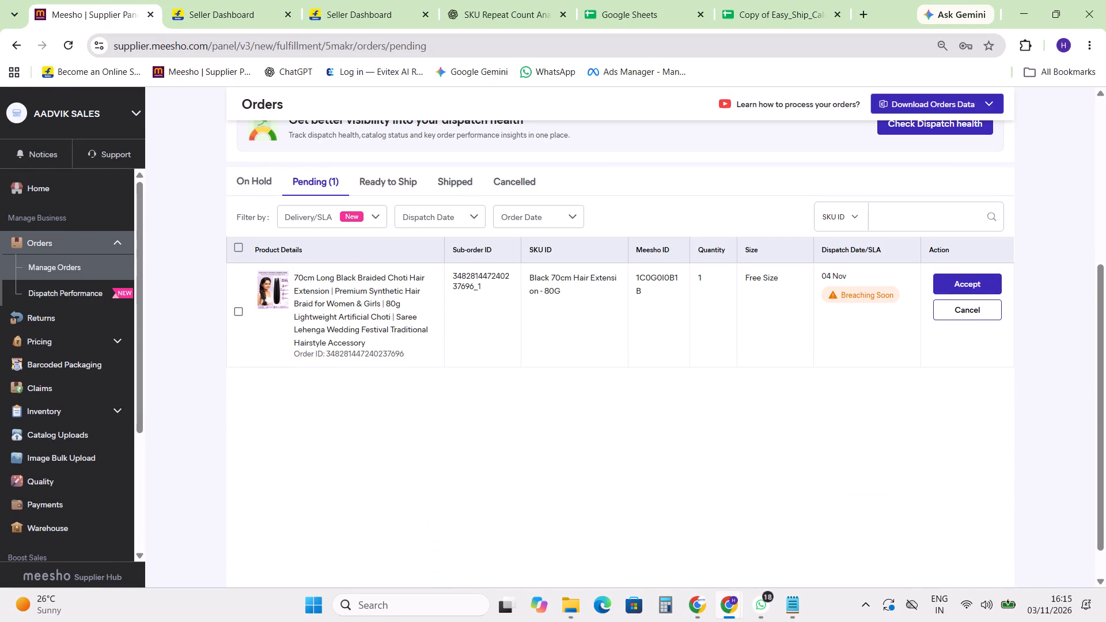
scroll(64, 427, "down", 13)
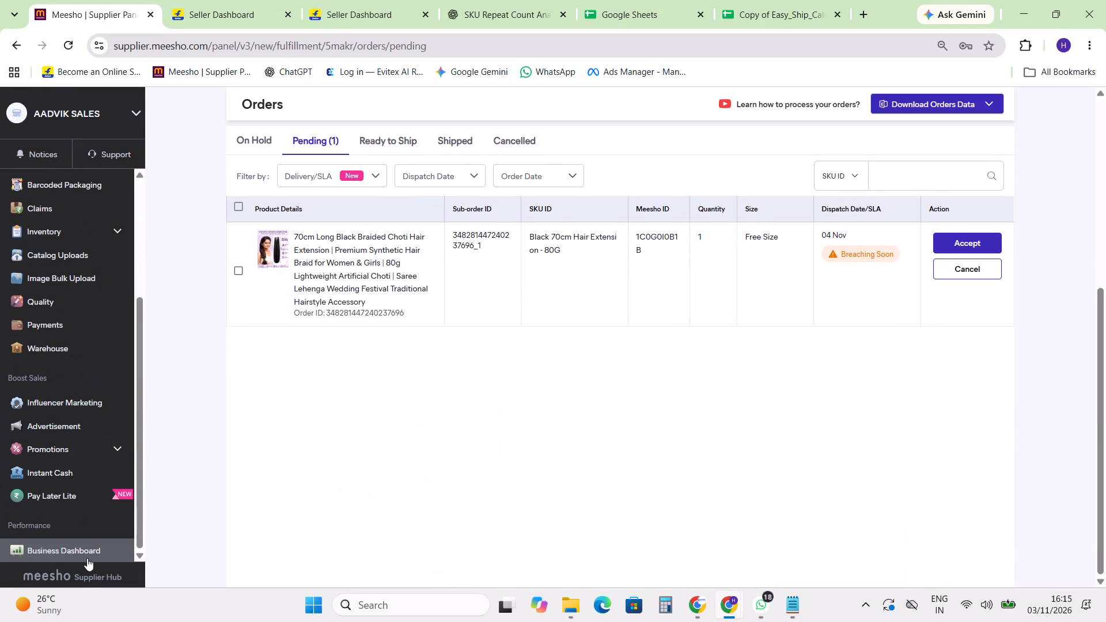
left_click(87, 558)
left_click(904, 163)
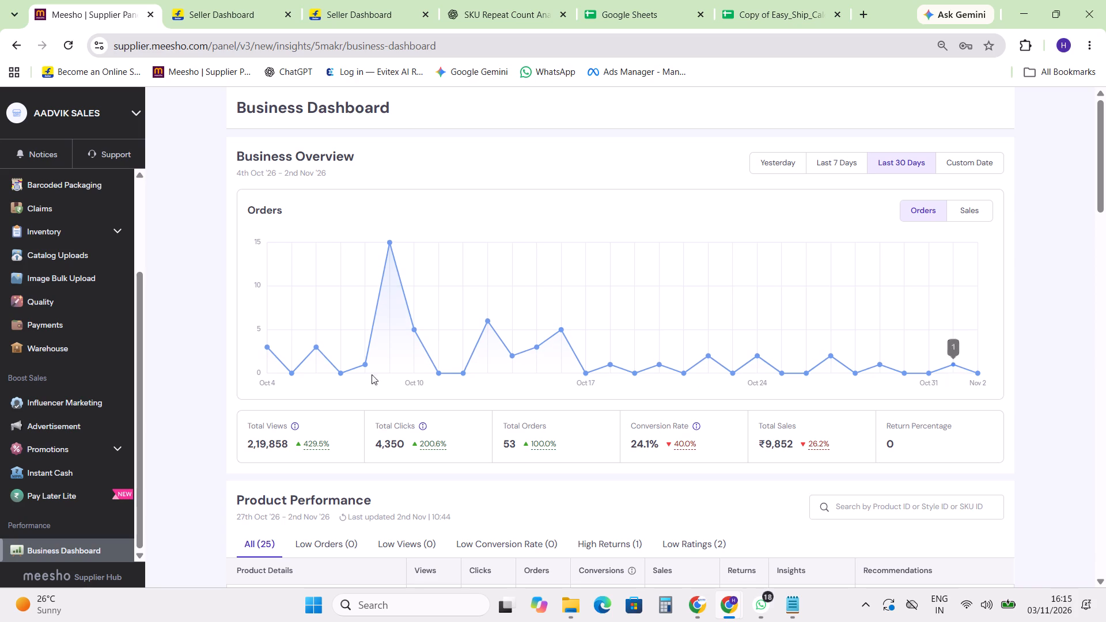
Open AADVIK SALES' advertisements and review the ad overview and listing ad campaigns.
left_click(52, 426)
scroll(660, 280, "down", 1)
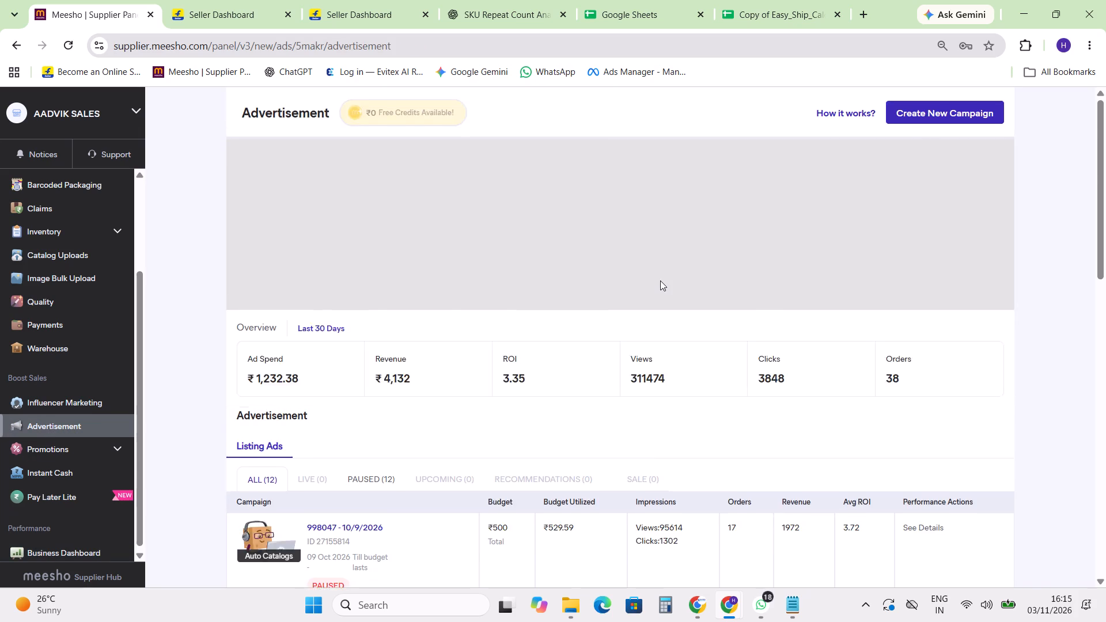
scroll(660, 280, "down", 3)
Open AADVIK SALES' active inventory and view the product details of the 70cm black braided choti hair extension.
scroll(662, 279, "up", 18)
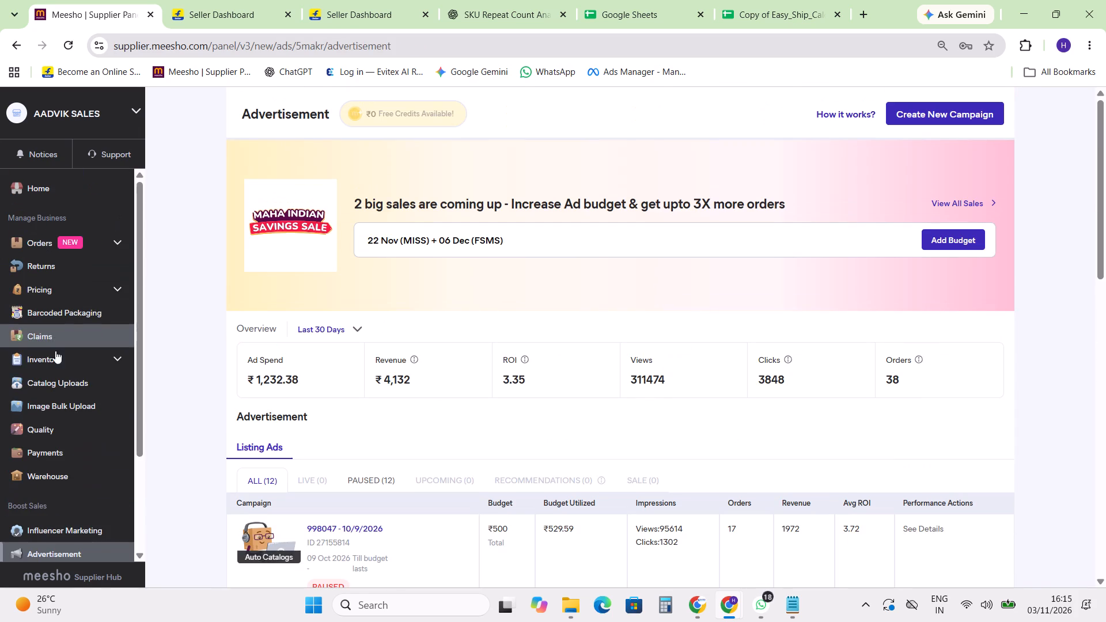
left_click(65, 361)
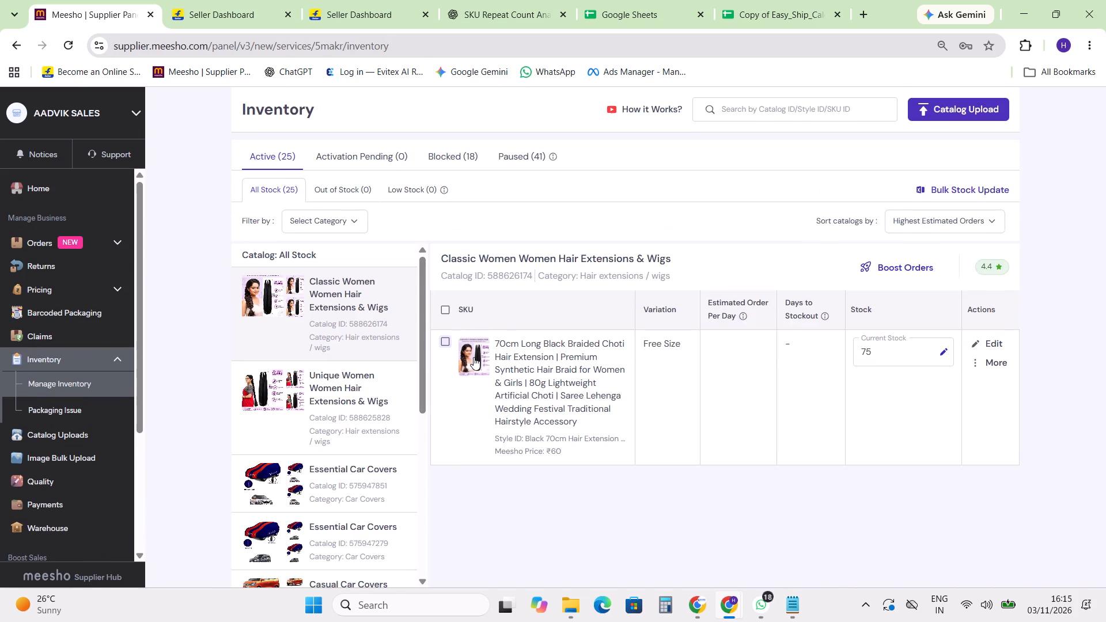
left_click(474, 358)
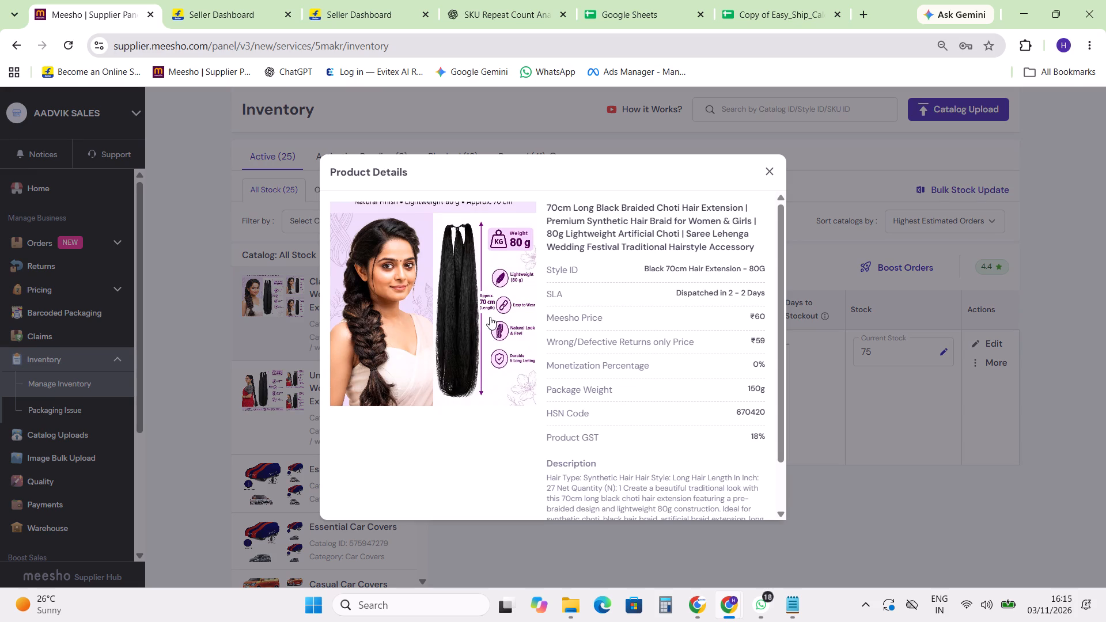
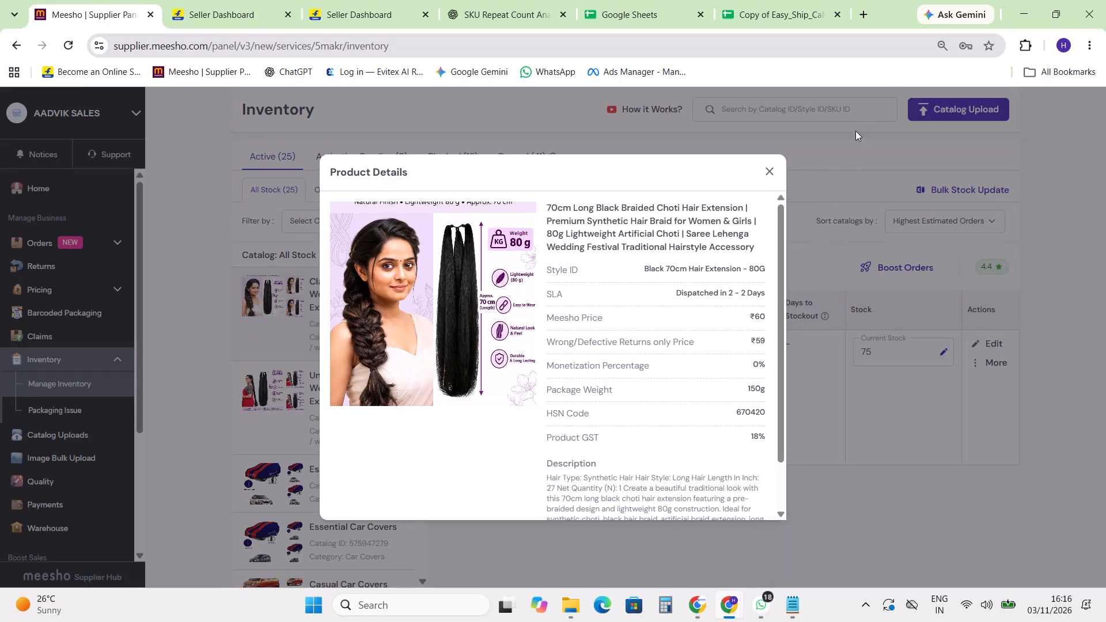
Look up a cm to inch converter on Google in a new browser tab and convert 70 centimetres to inches.
left_click(866, 17)
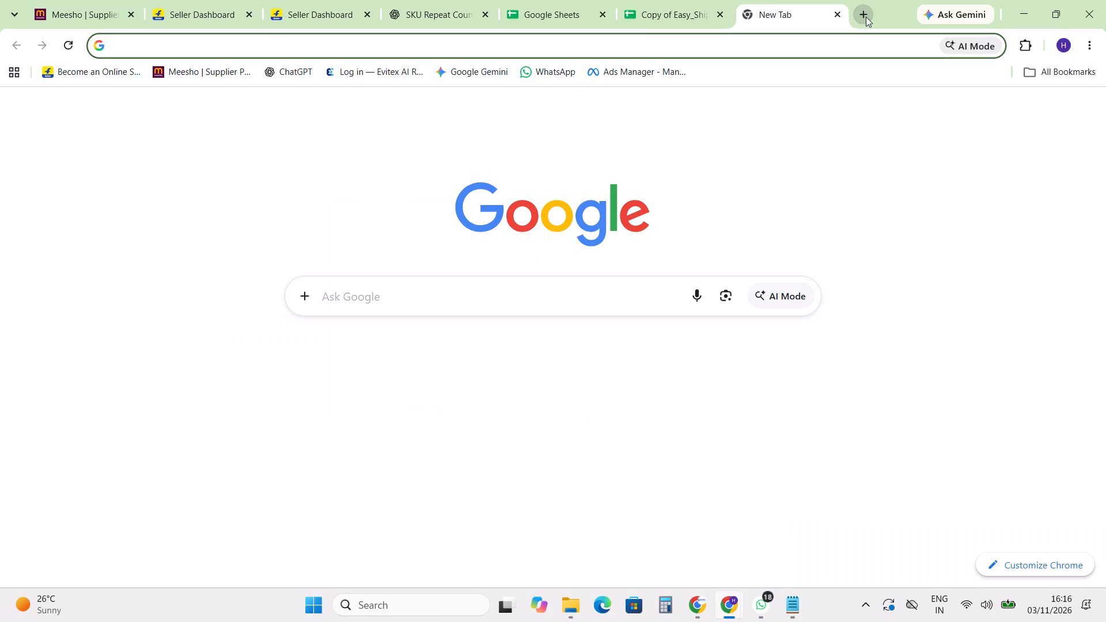
type("cm t")
key("o")
key("Down")
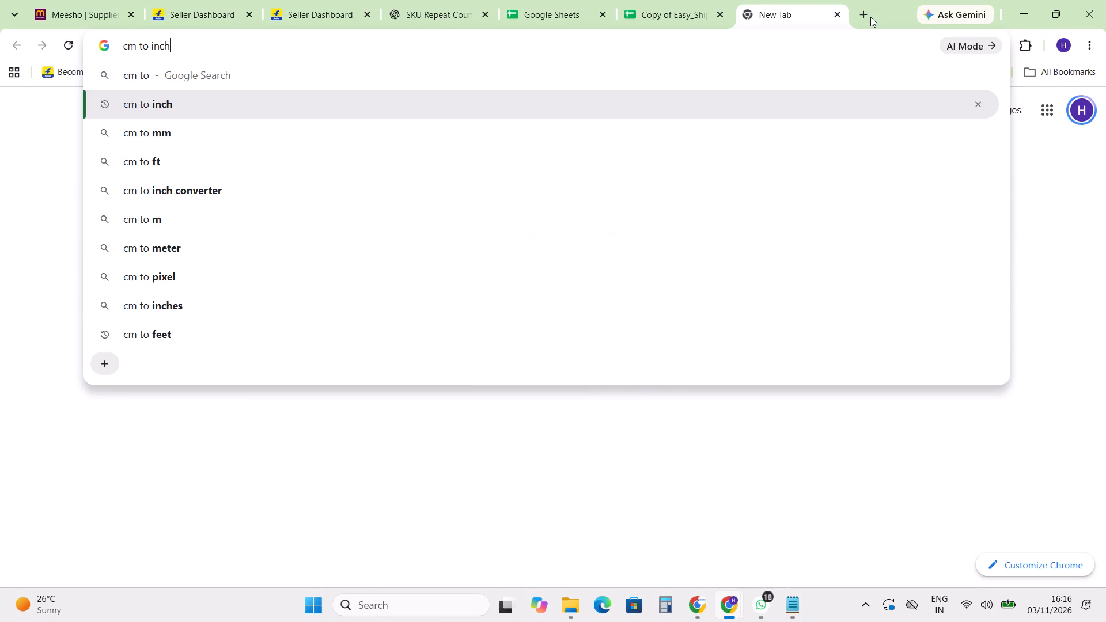
key("Down")
key("Up")
key("Return")
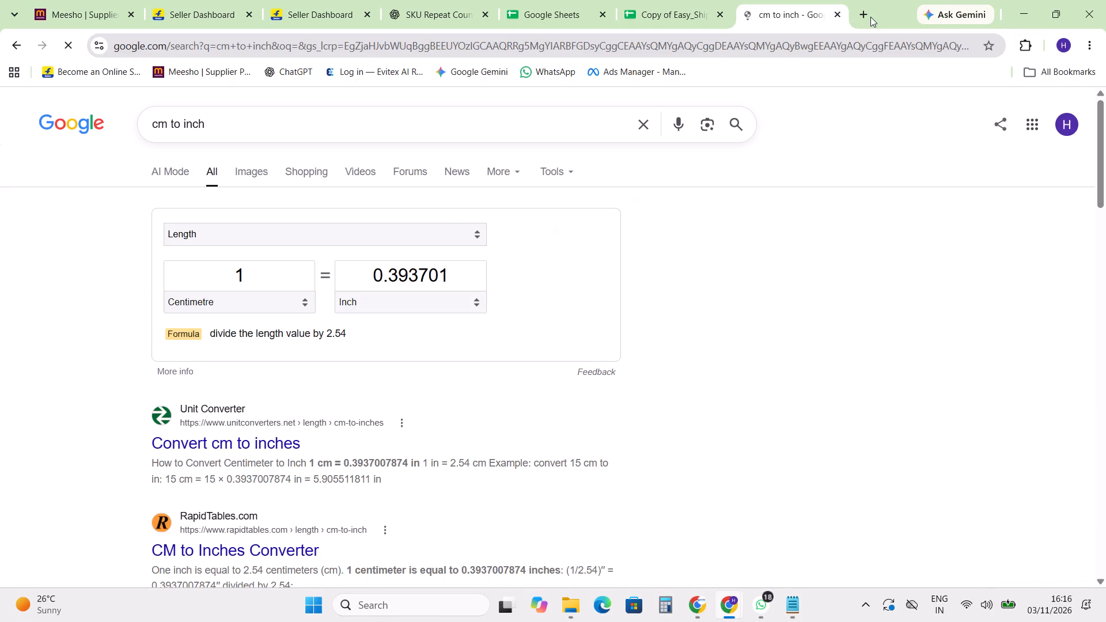
left_click_drag(248, 280, 233, 273)
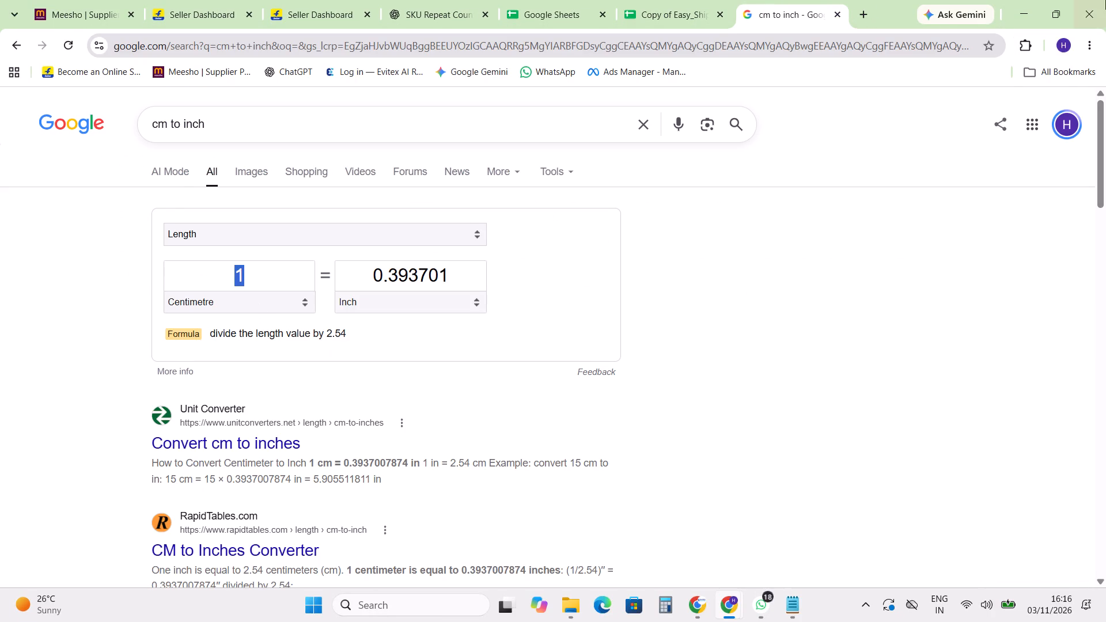
type("70")
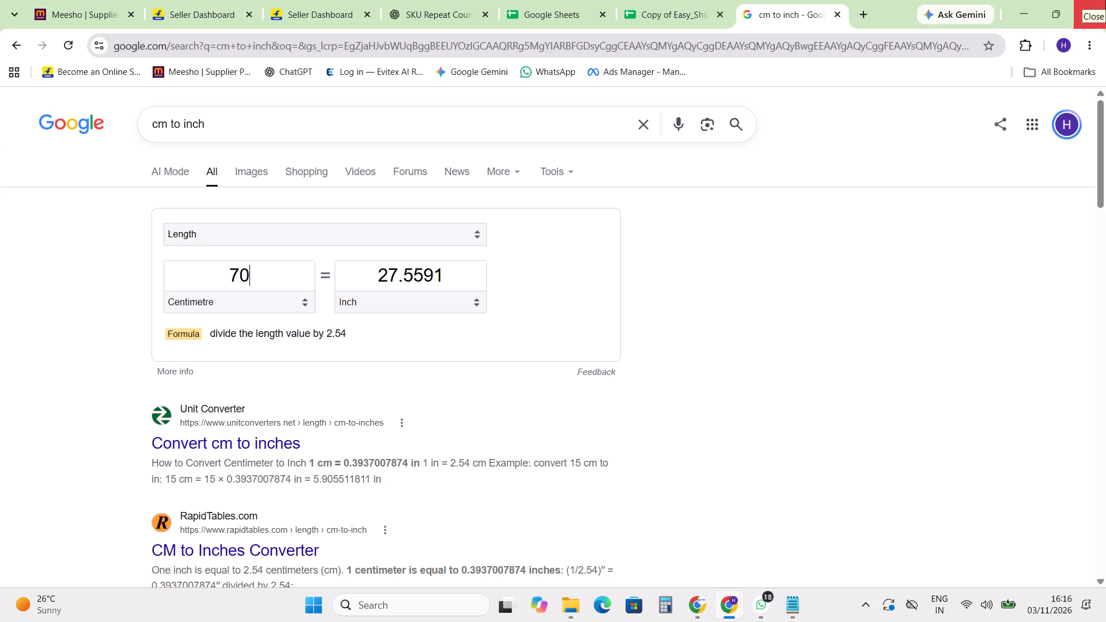
left_click(843, 12)
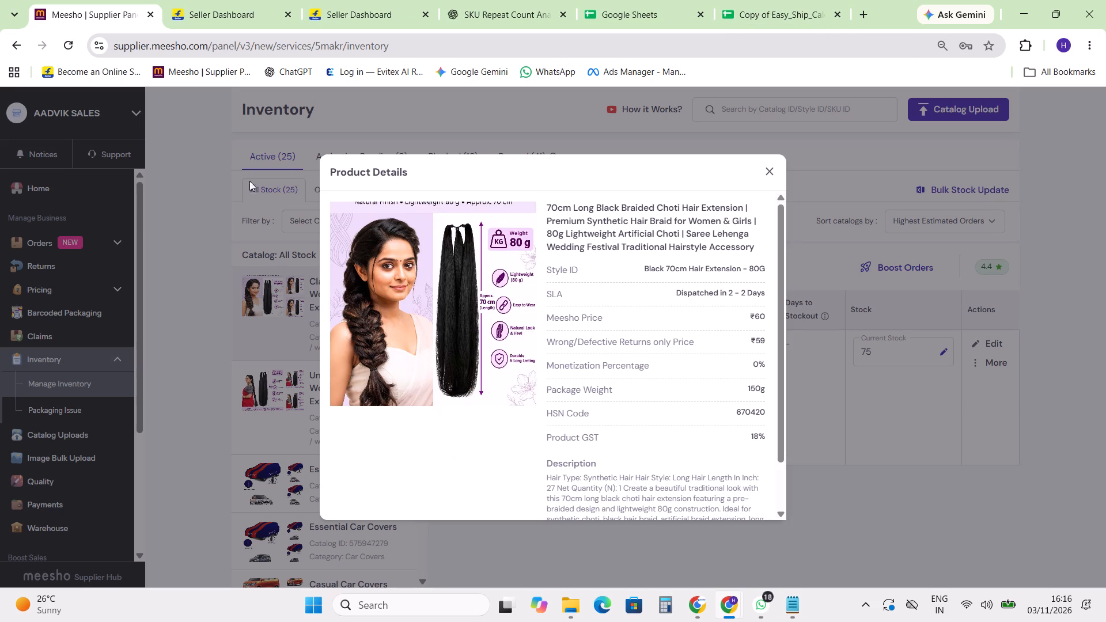
View the product details of the Long Black Choti Hair Extension in the Unique Women Hair Extensions & Wigs catalog.
left_click(773, 169)
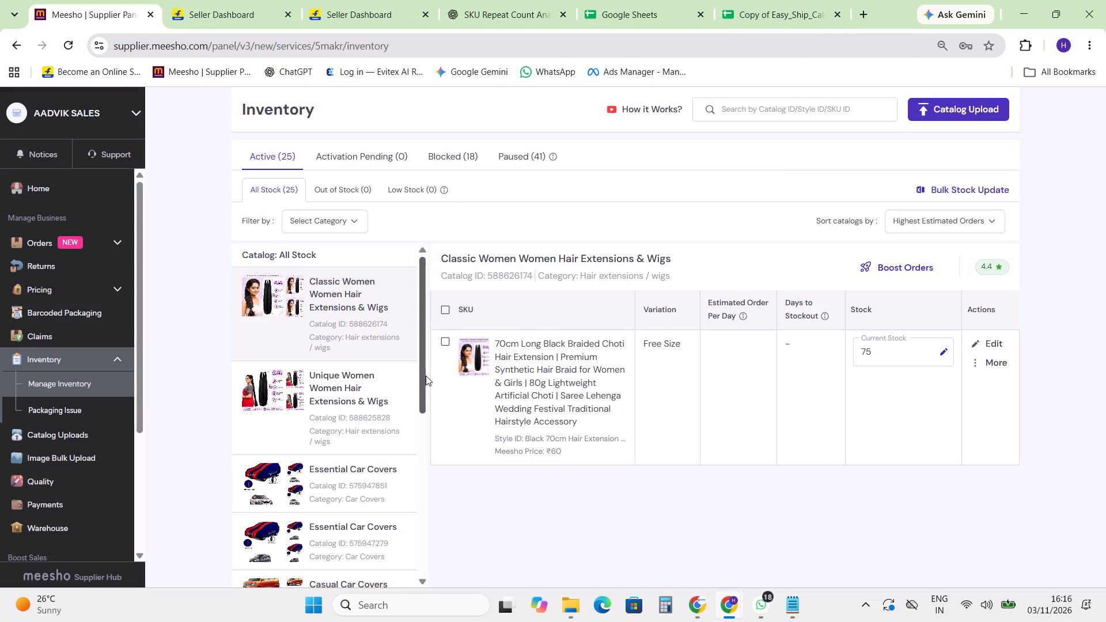
left_click(309, 383)
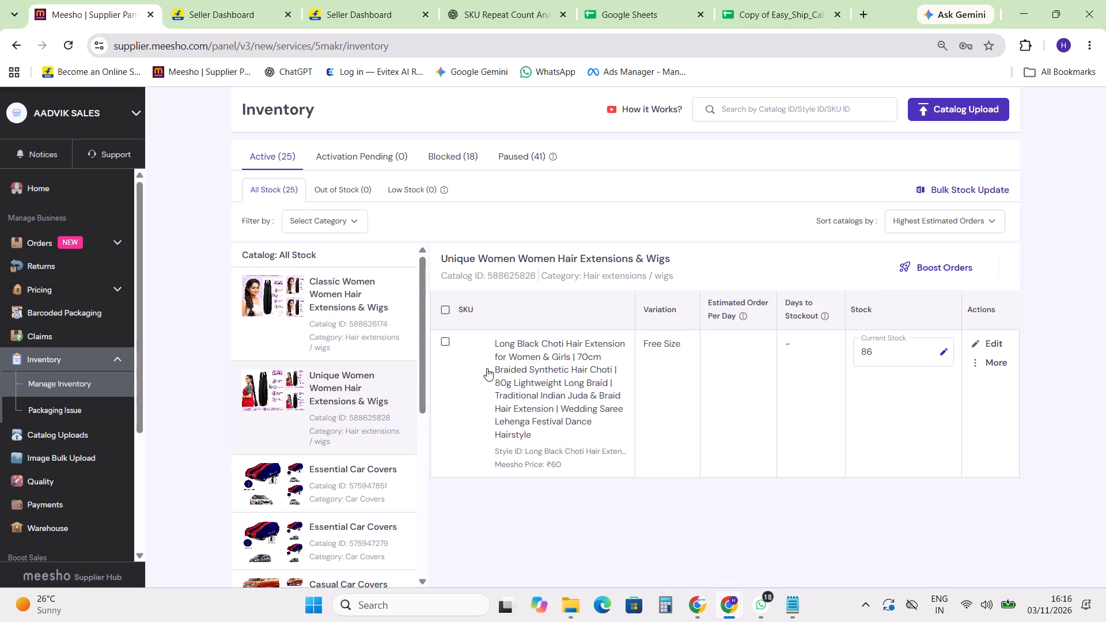
left_click(473, 354)
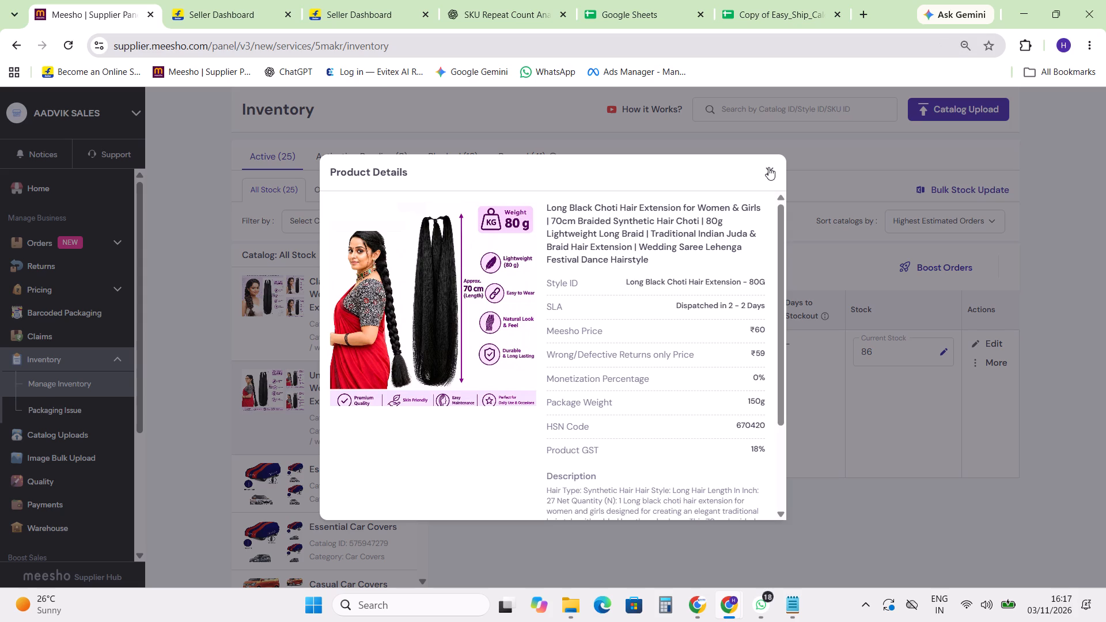
left_click(768, 167)
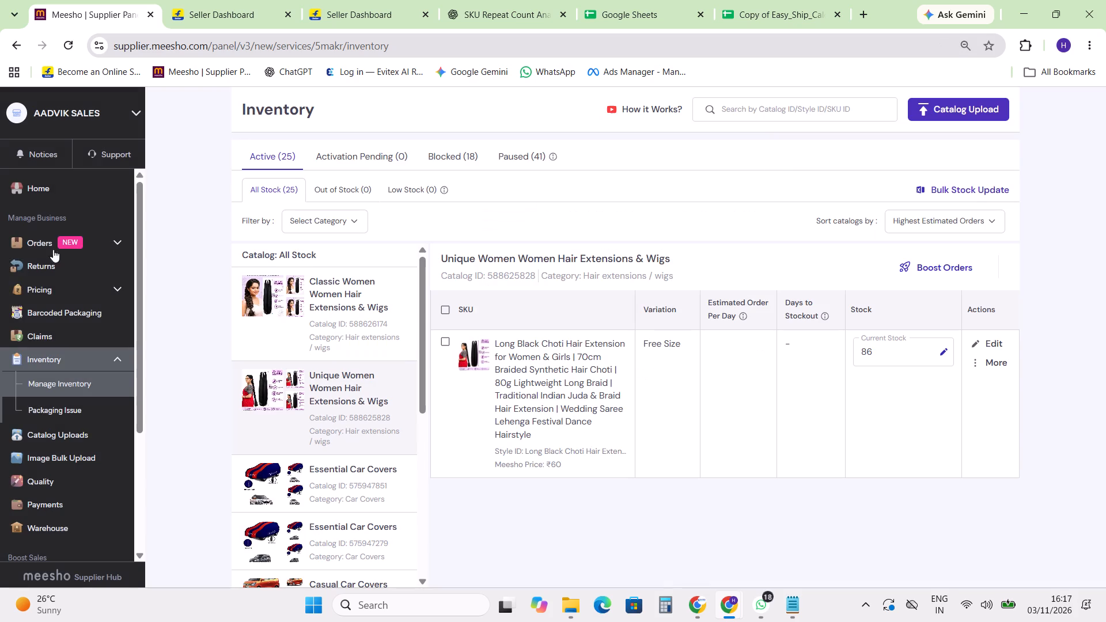
Check AADVIK SALES' pending orders again and look through the active inventory's catalog list.
left_click(74, 243)
scroll(499, 270, "down", 3)
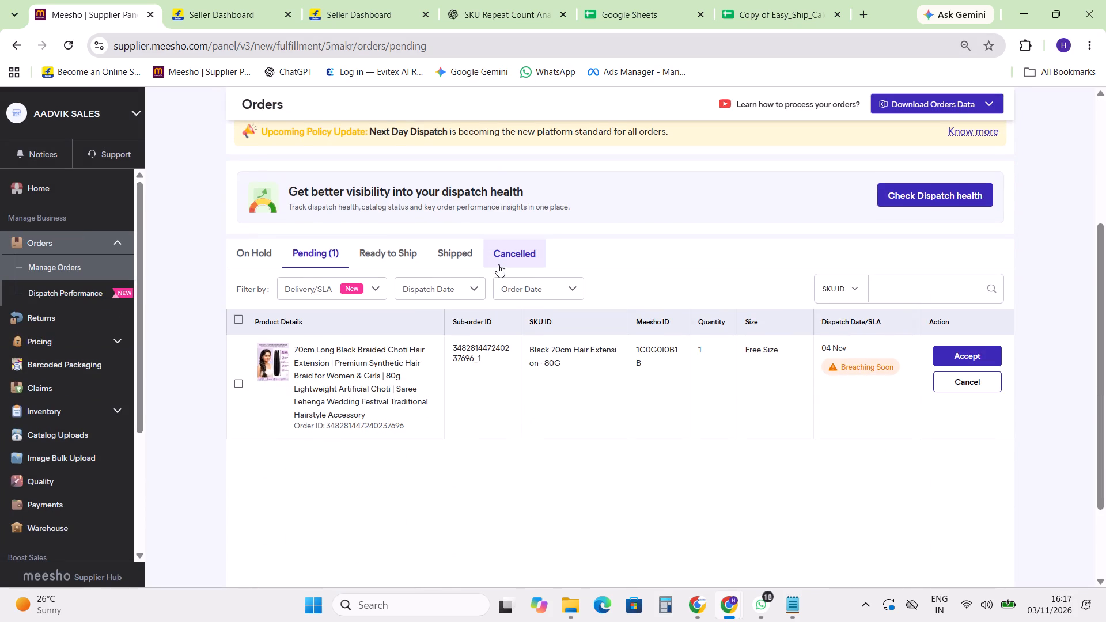
left_click(85, 410)
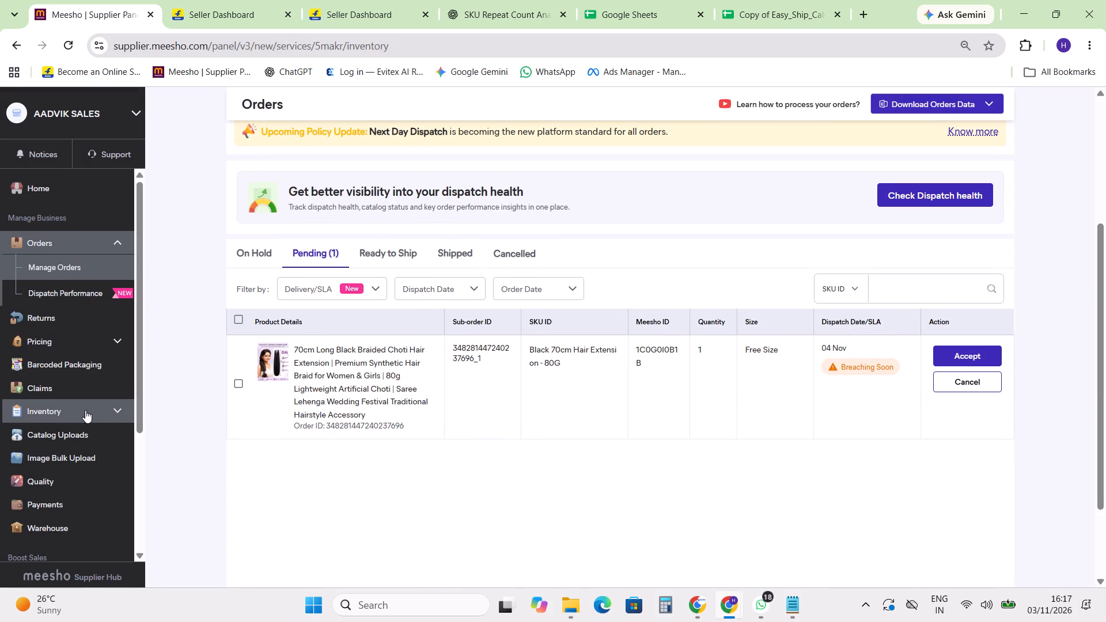
scroll(408, 218, "down", 5)
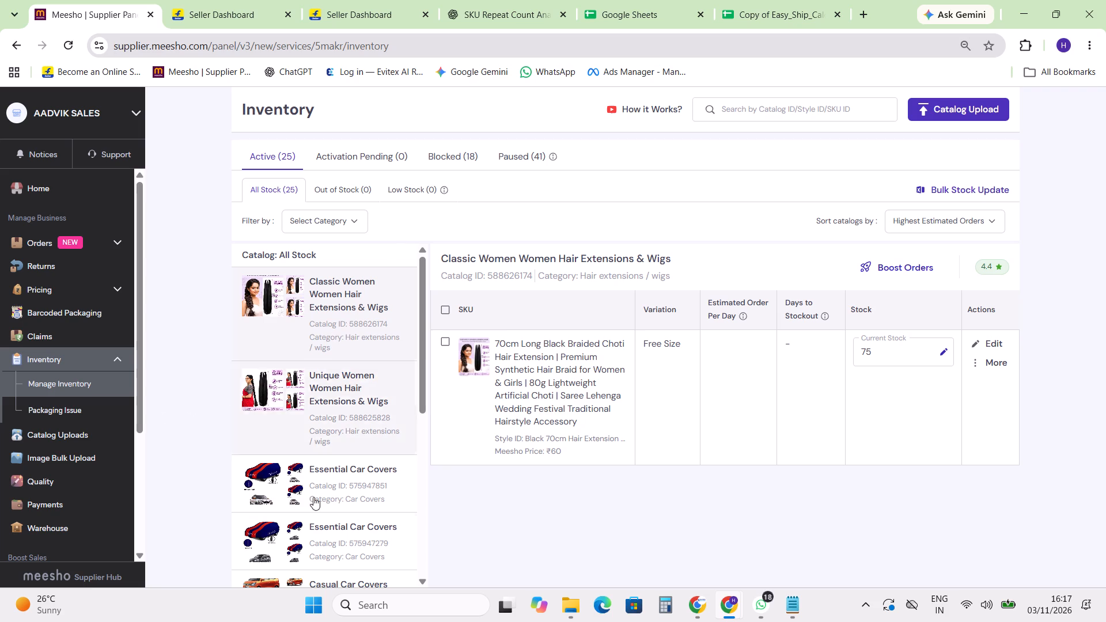
scroll(307, 516, "down", 16)
scroll(332, 501, "up", 20)
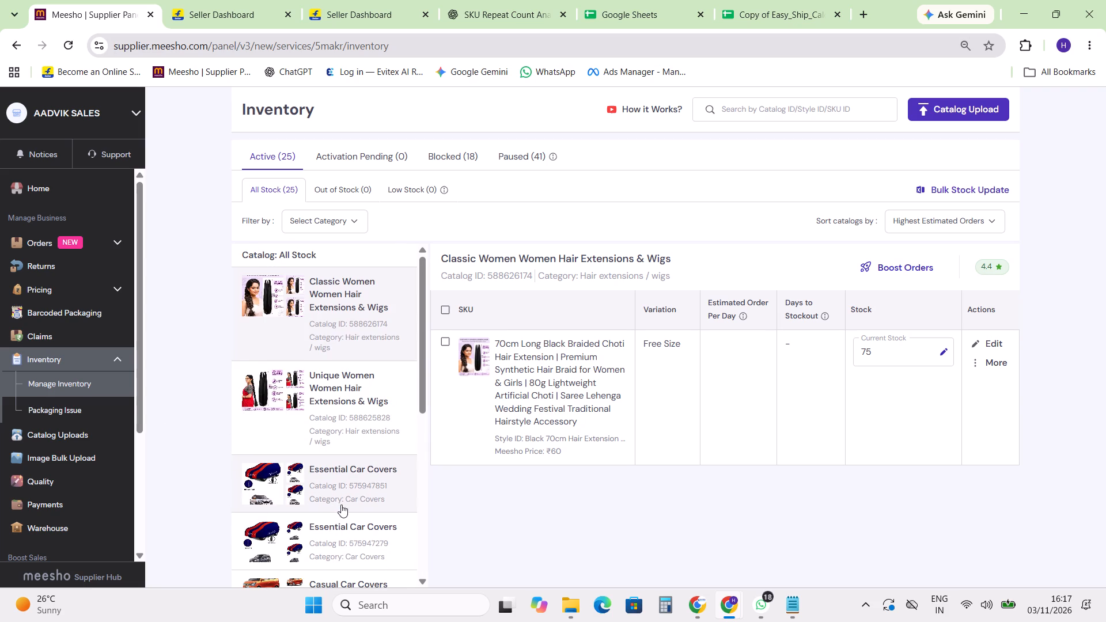
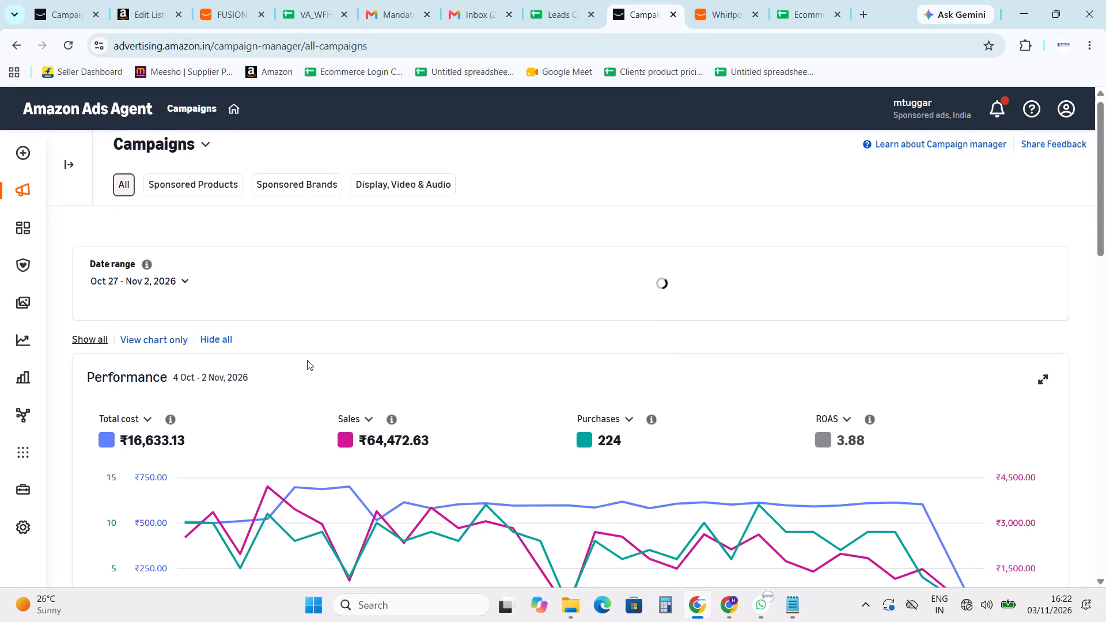
Reconnect the computer to the vivo V60e Wi-Fi network, switching Wi-Fi off and on again.
left_click(961, 601)
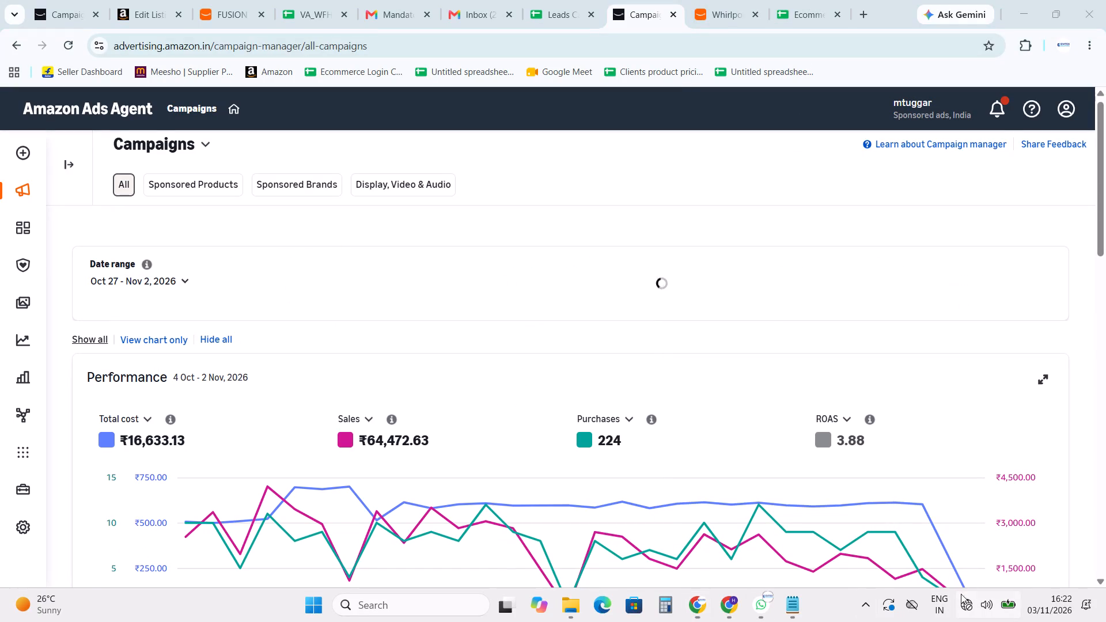
left_click(910, 342)
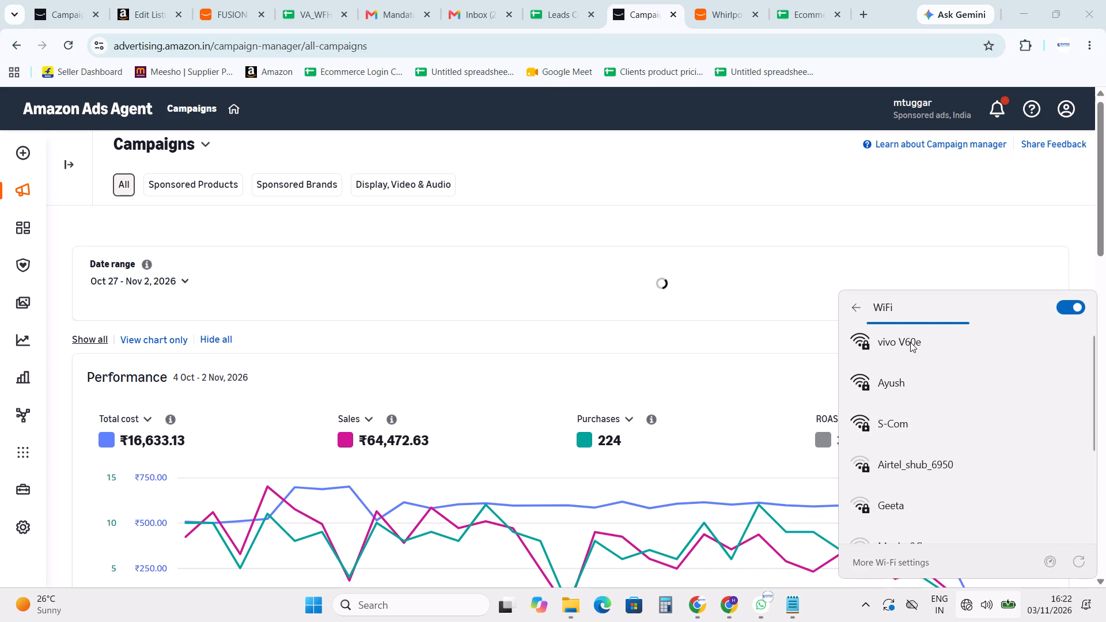
left_click(918, 350)
left_click(1026, 404)
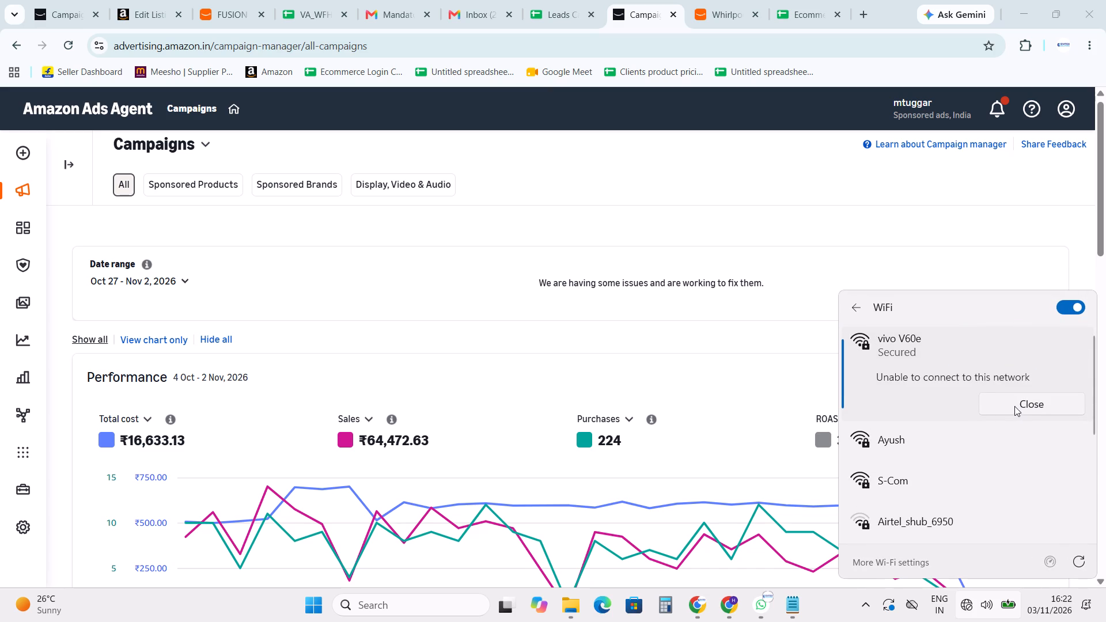
left_click(1070, 305)
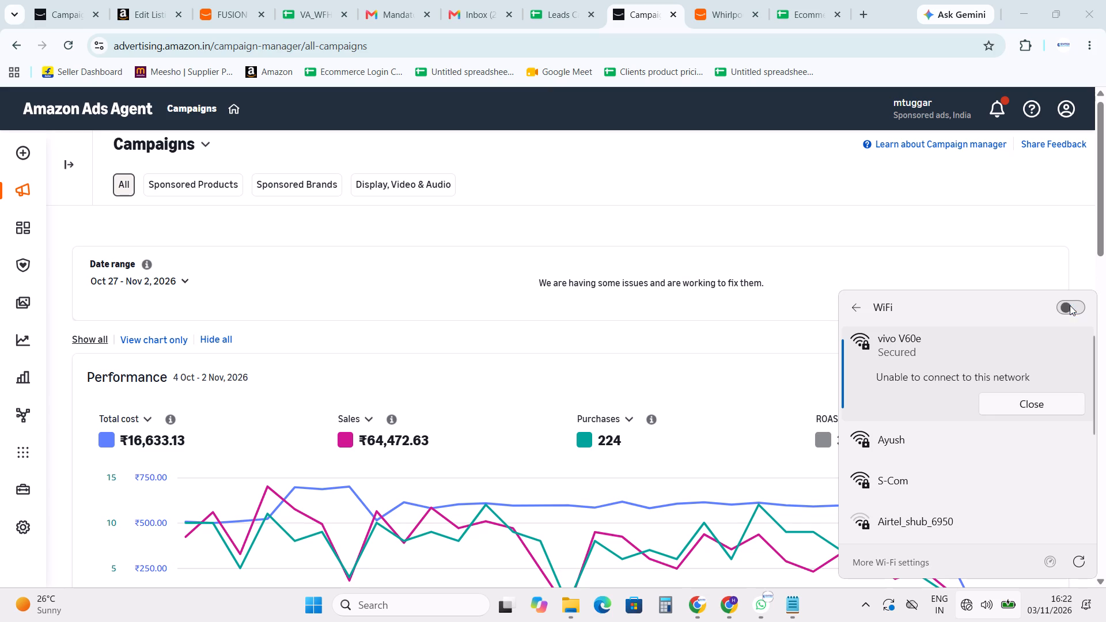
left_click(1073, 307)
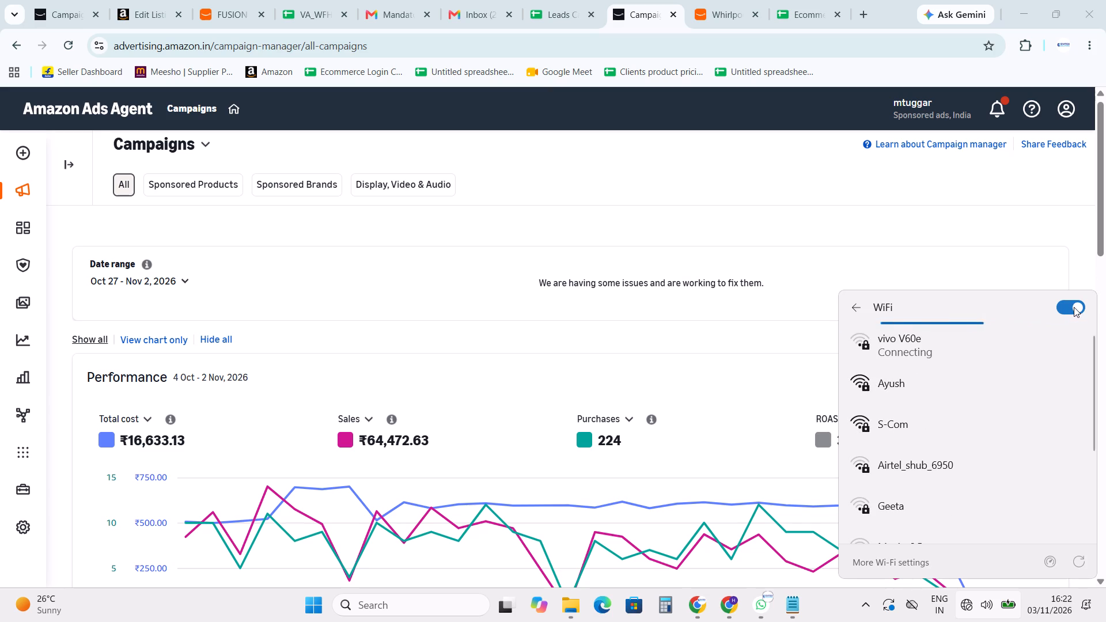
left_click(859, 310)
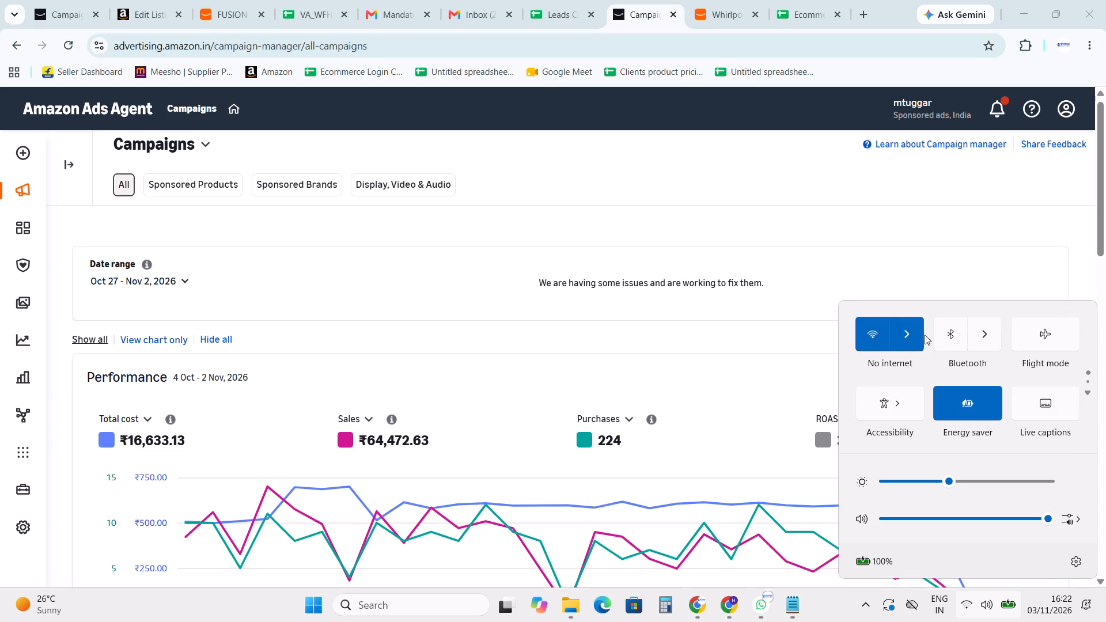
left_click(915, 333)
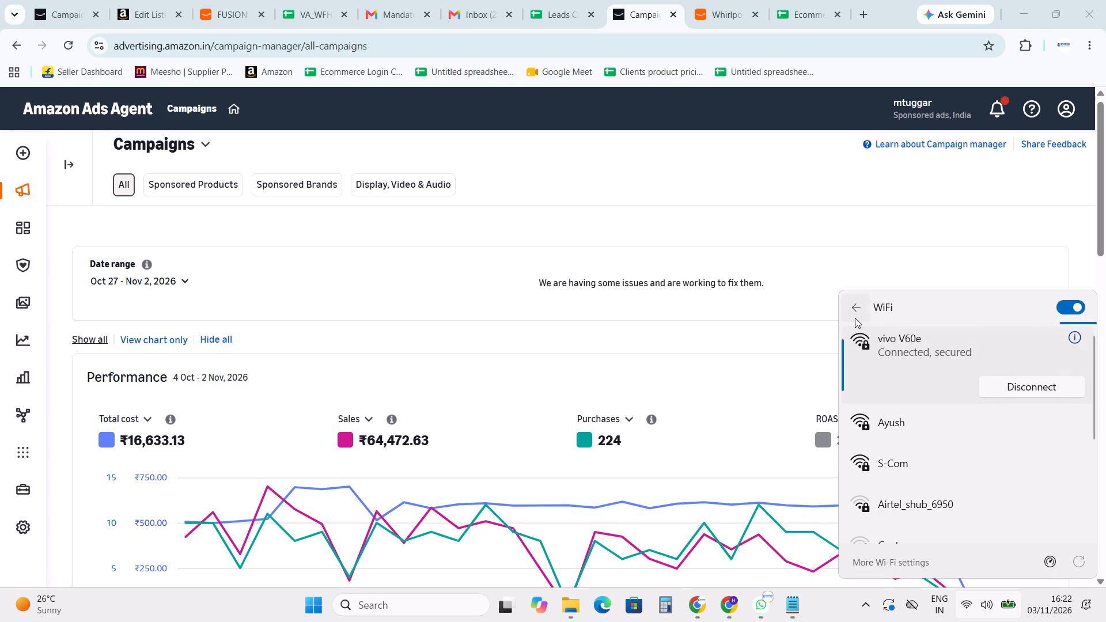
left_click(855, 315)
left_click(839, 616)
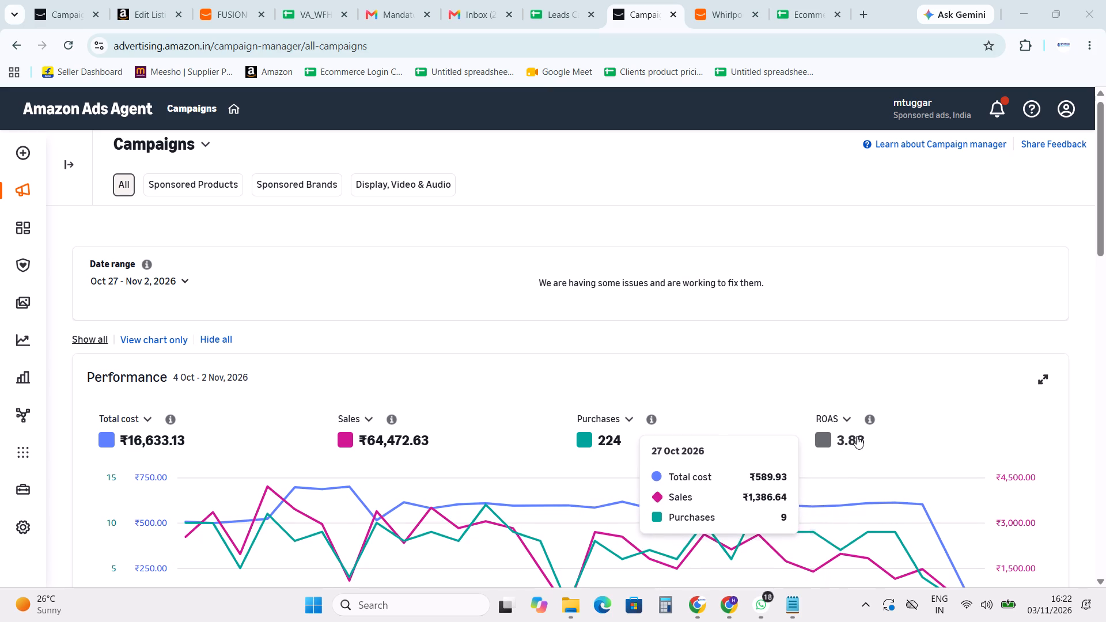
Add the ROAS metric to the campaign performance chart.
left_click(820, 440)
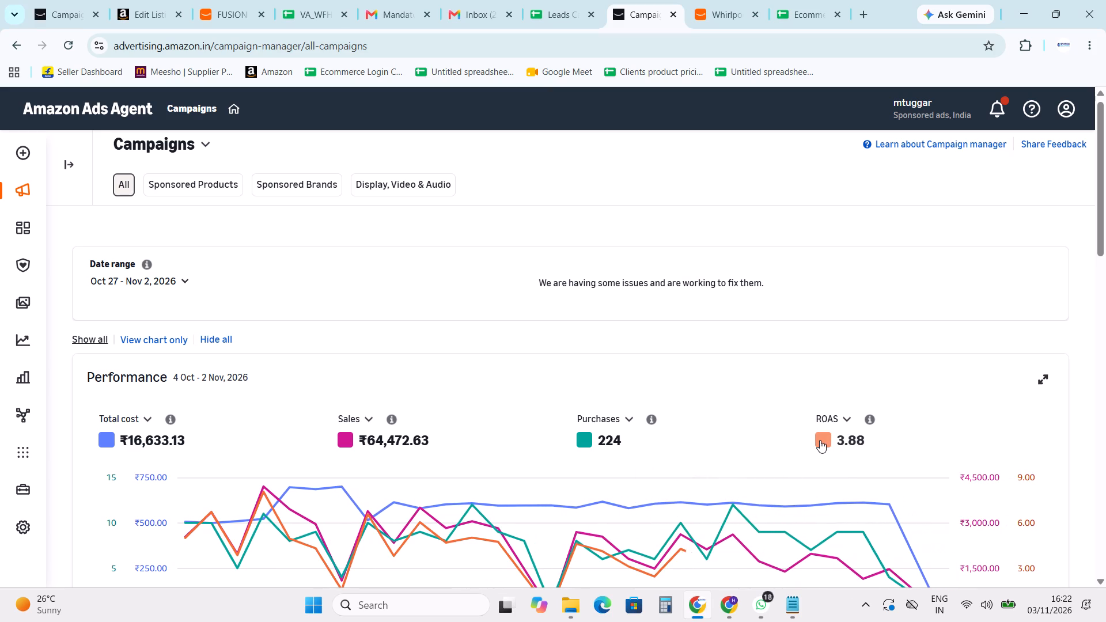
Hide the ROAS series from the performance chart on the Amazon Ads campaigns page.
left_click(820, 440)
left_click(820, 440)
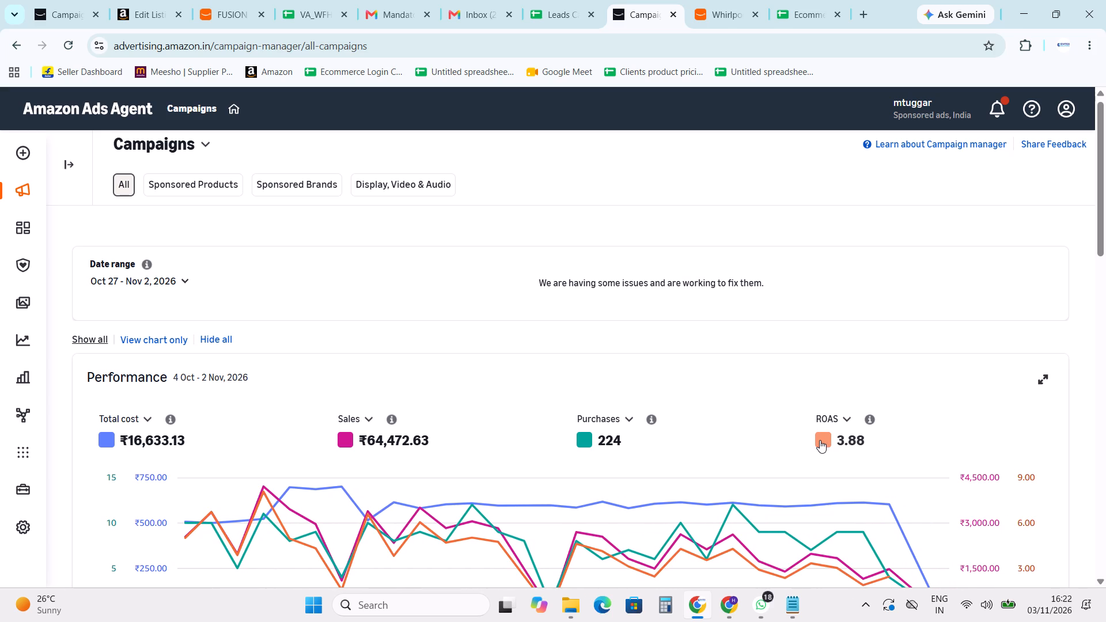
left_click(821, 440)
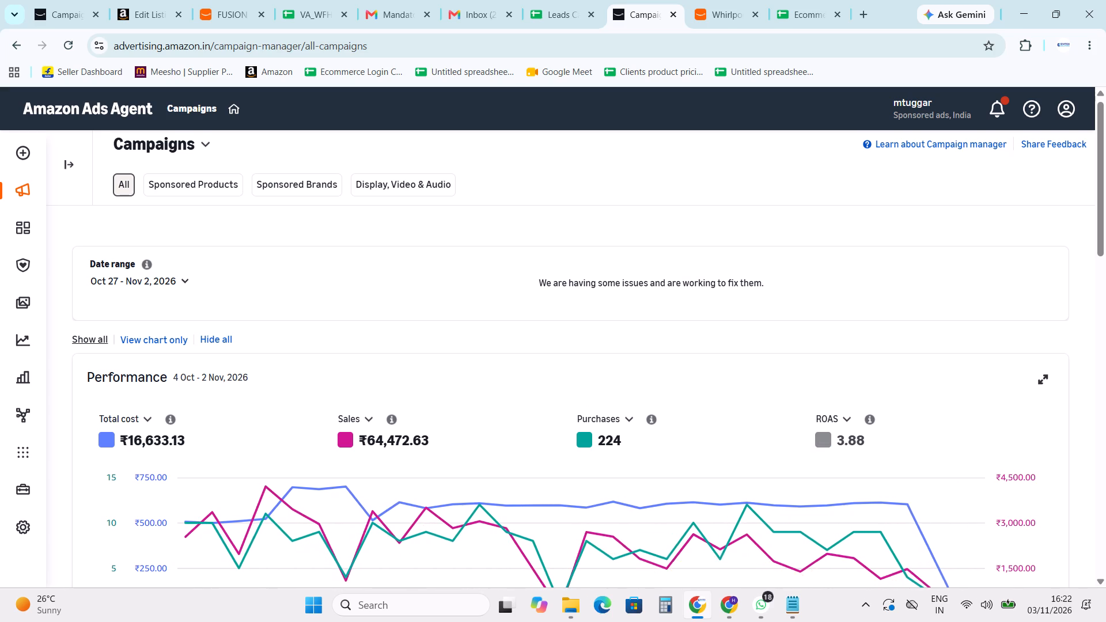
Reload the campaigns page and compare the summary metrics for Yesterday, Last 30 Days and Last 7 Days.
scroll(293, 354, "up", 10)
left_click(165, 285)
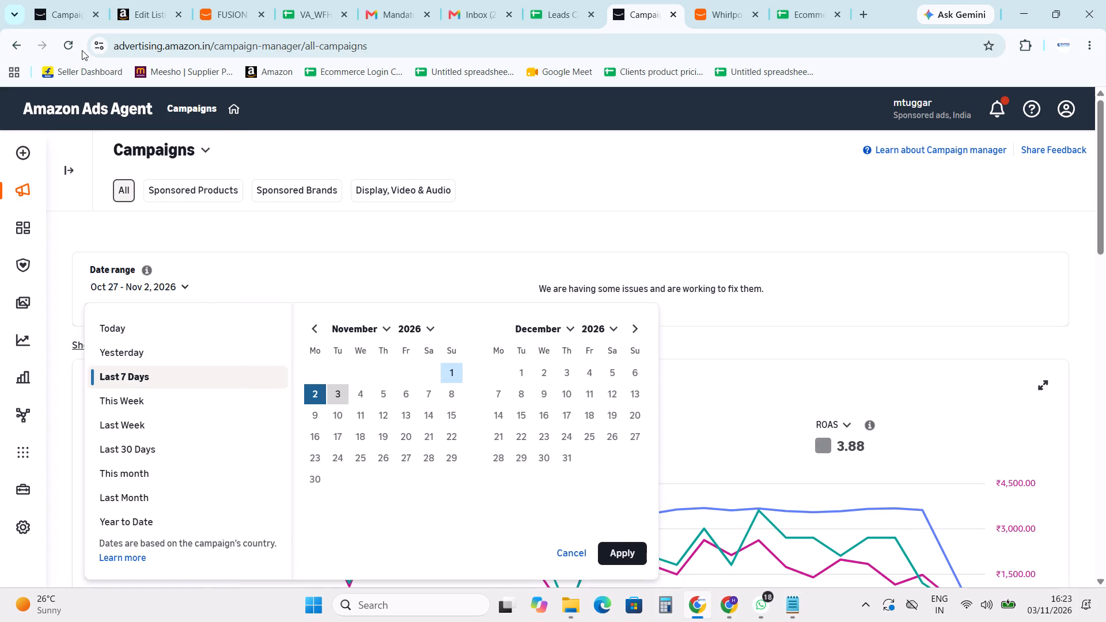
left_click(67, 46)
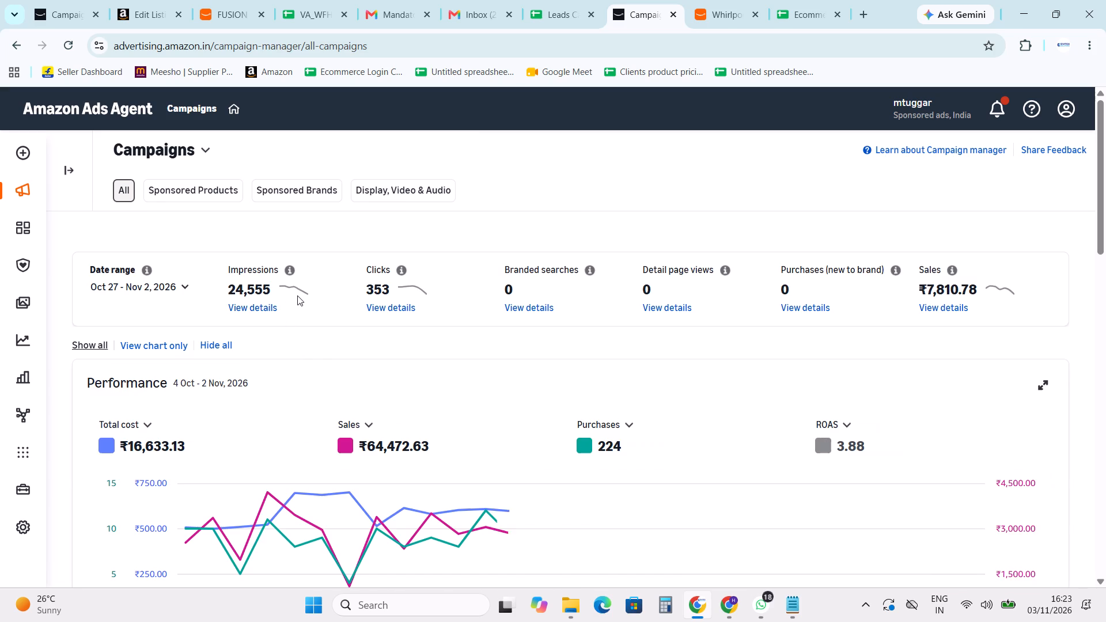
left_click(166, 283)
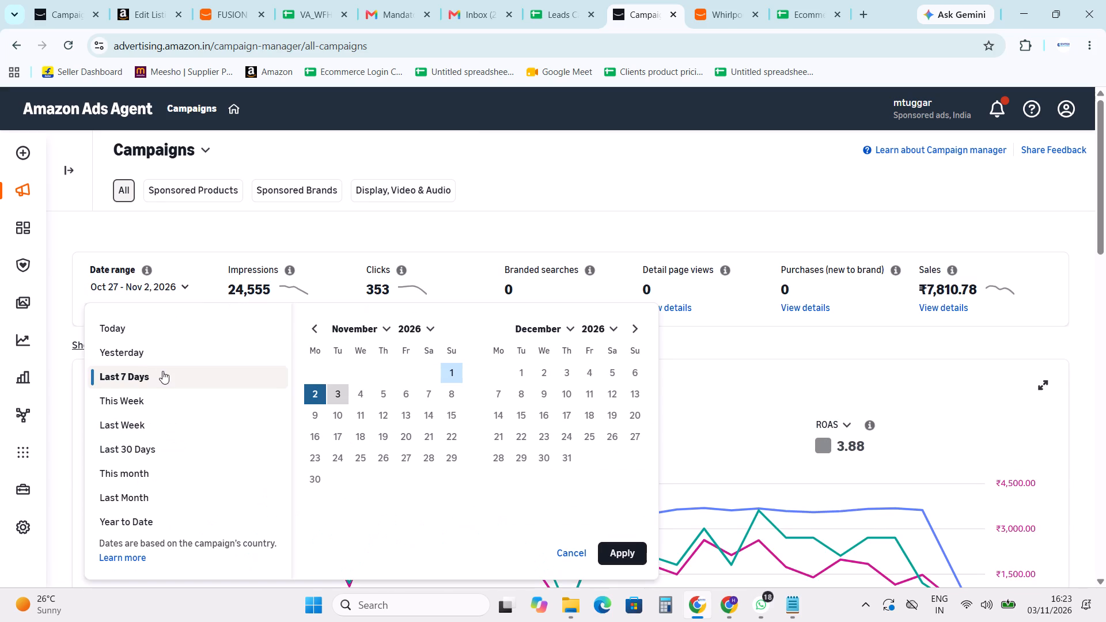
left_click(156, 359)
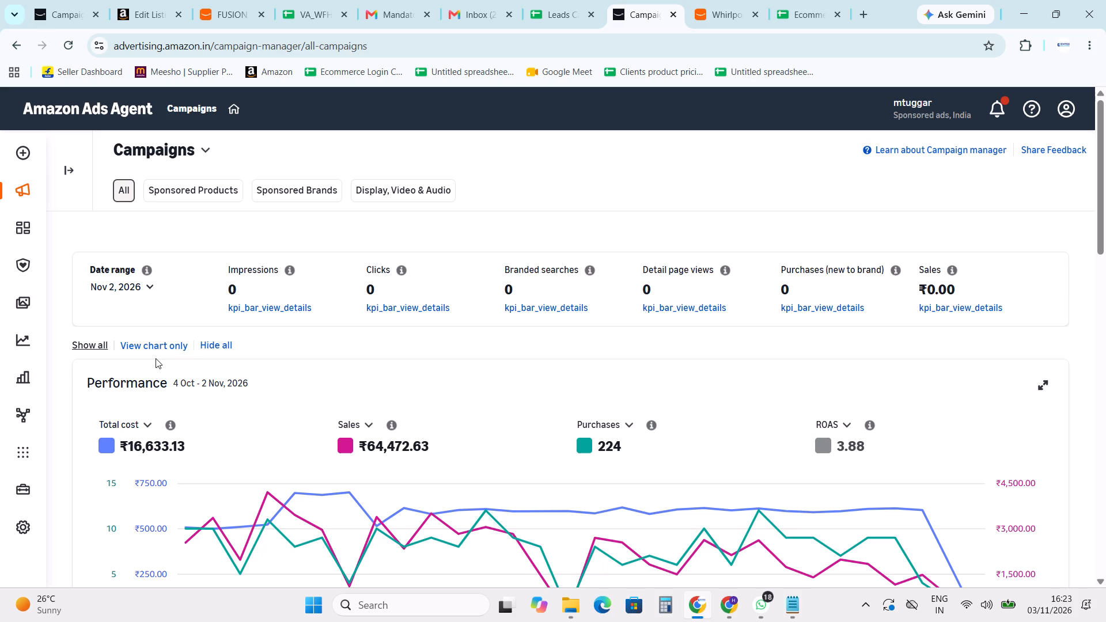
left_click(136, 283)
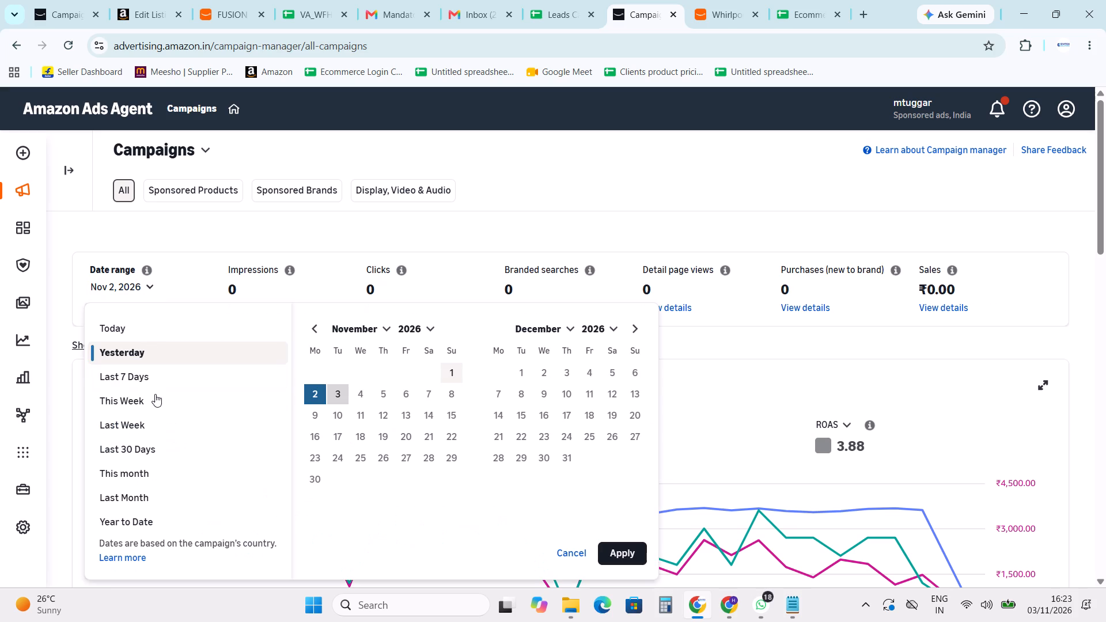
left_click(162, 452)
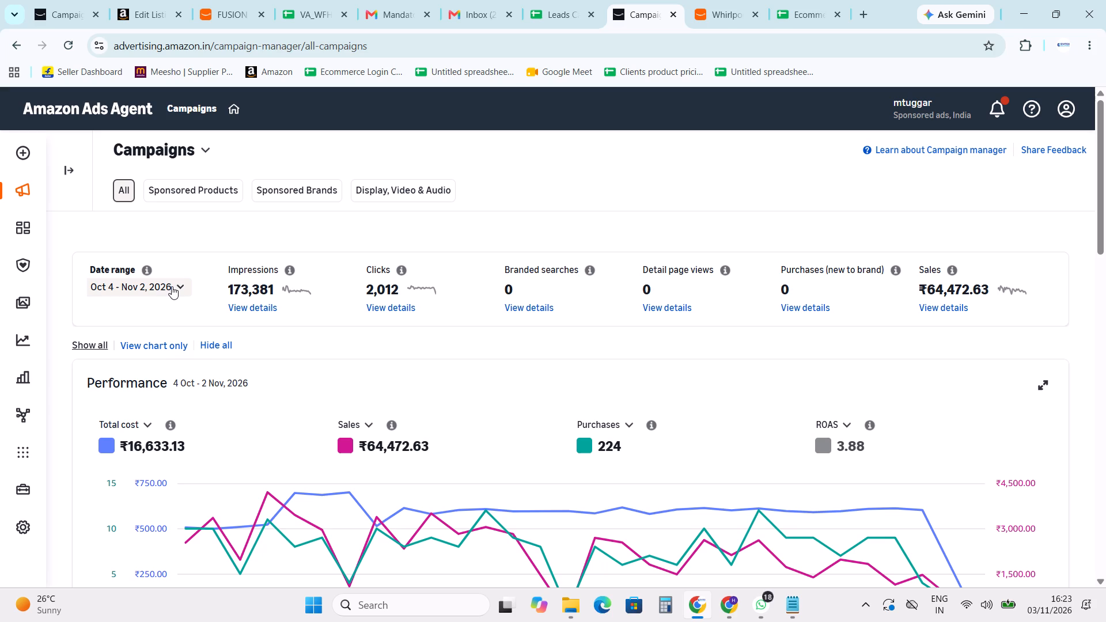
left_click(172, 286)
left_click(147, 372)
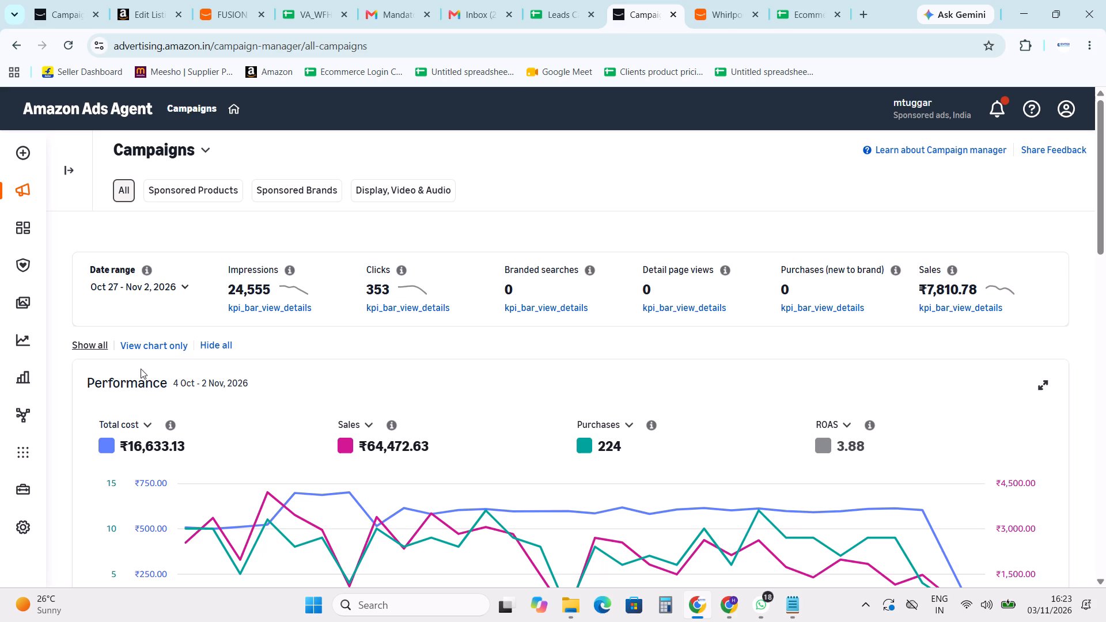
Check the start of the campaign list and show all sections of the performance overview.
scroll(225, 355, "down", 7)
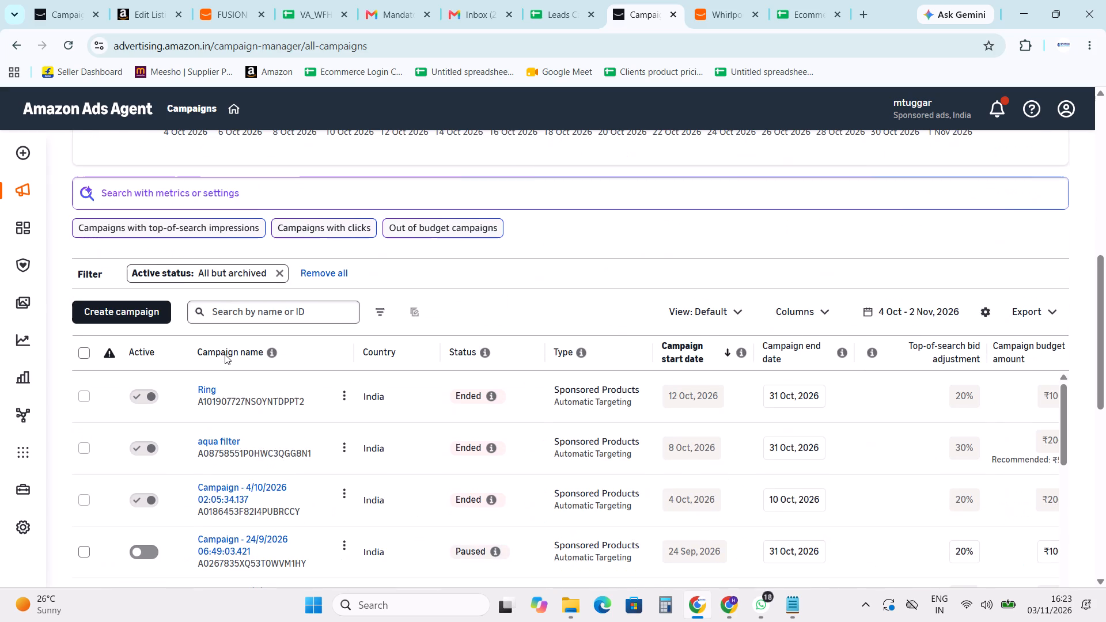
scroll(225, 354, "up", 8)
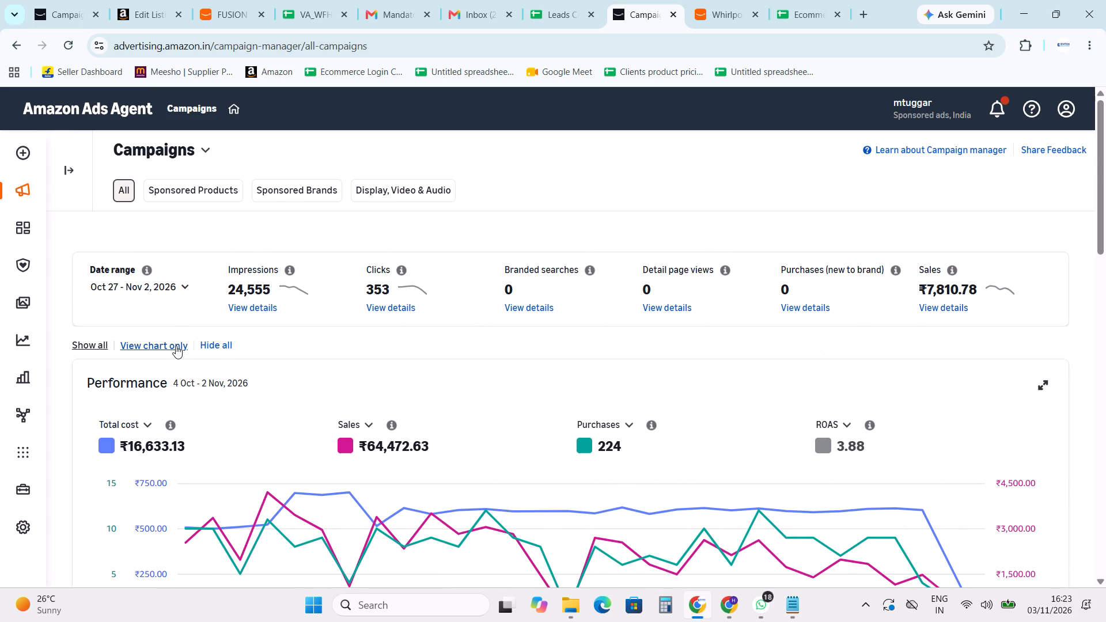
left_click(94, 346)
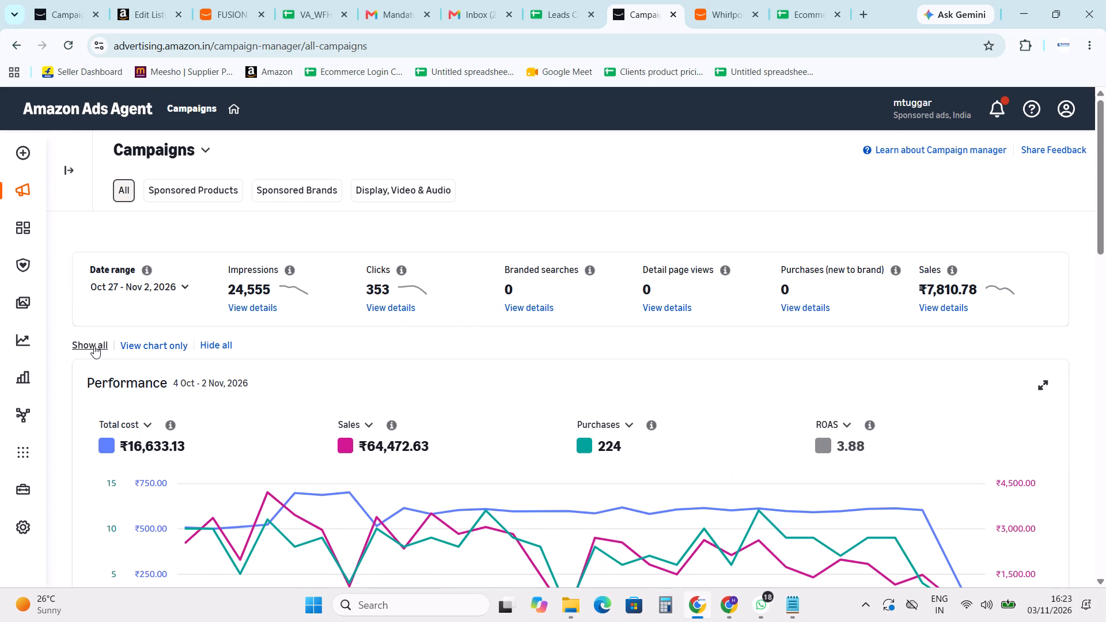
left_click(94, 346)
left_click(94, 346)
Look through the metric options available for the Total cost slot of the performance chart.
scroll(142, 367, "down", 1)
left_click(146, 355)
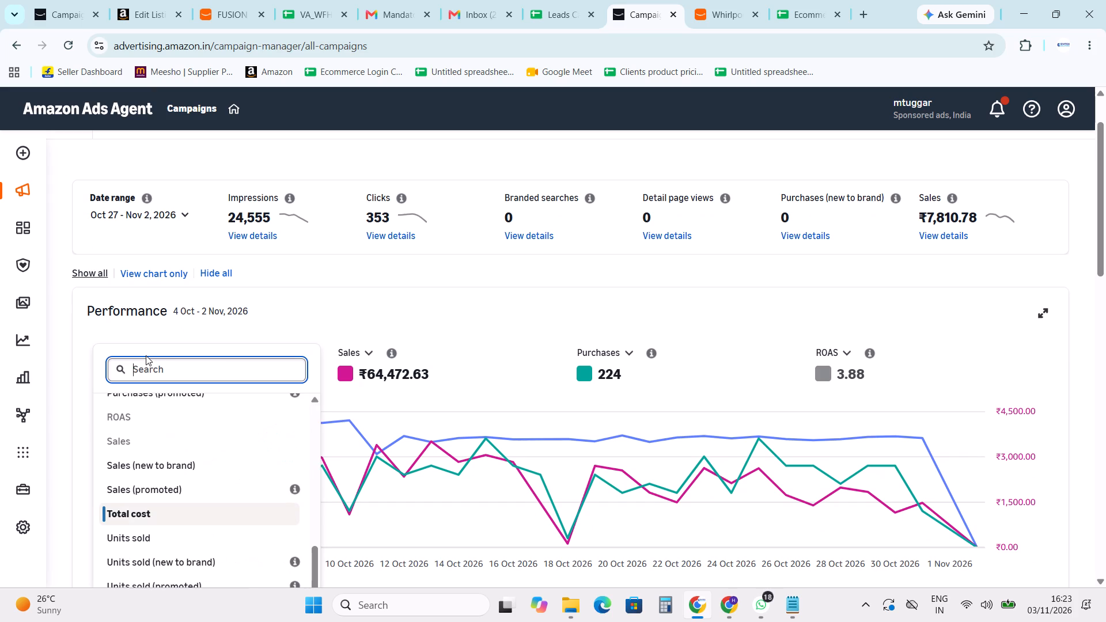
scroll(183, 495, "up", 15)
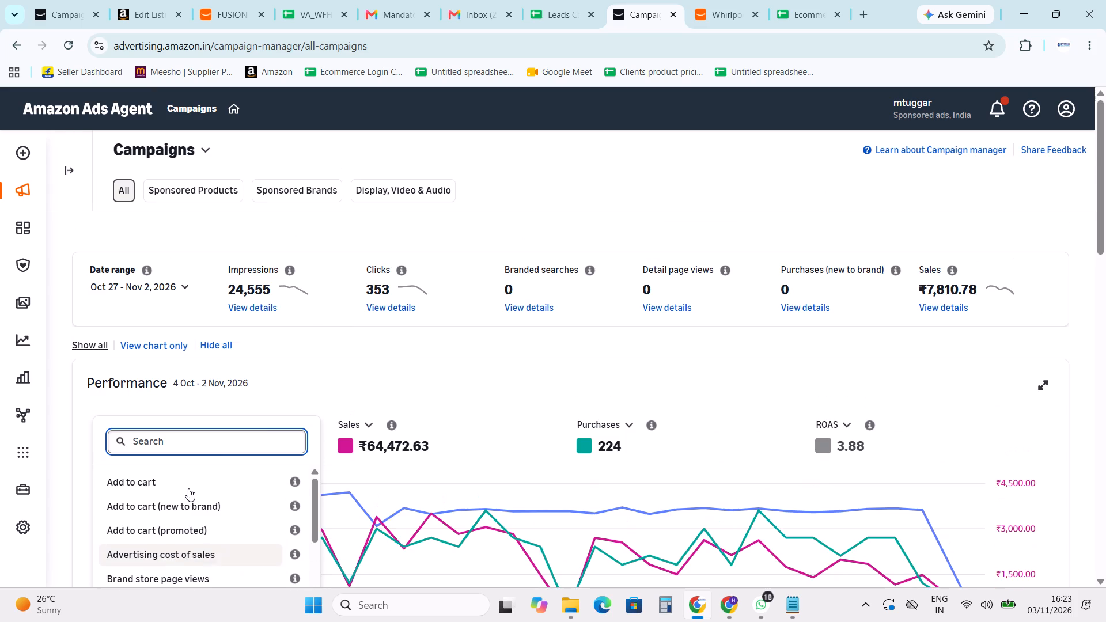
scroll(188, 488, "up", 2)
left_click(300, 405)
Examine the performance chart and the campaign list, including each campaign's status, start and end dates and budget.
scroll(248, 333, "down", 3)
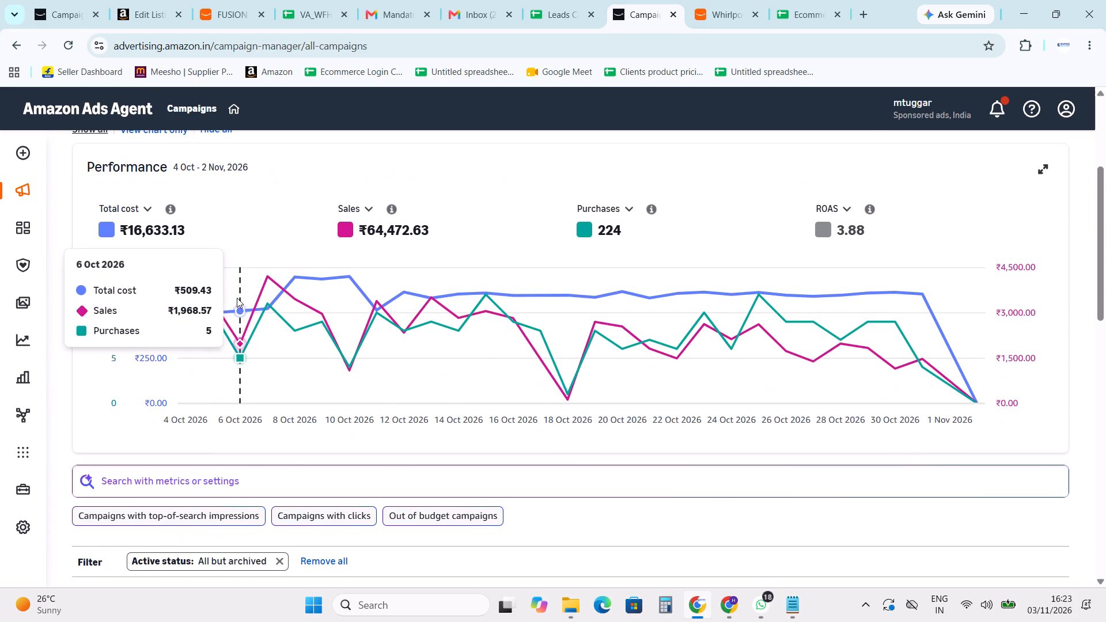
scroll(210, 222, "down", 6)
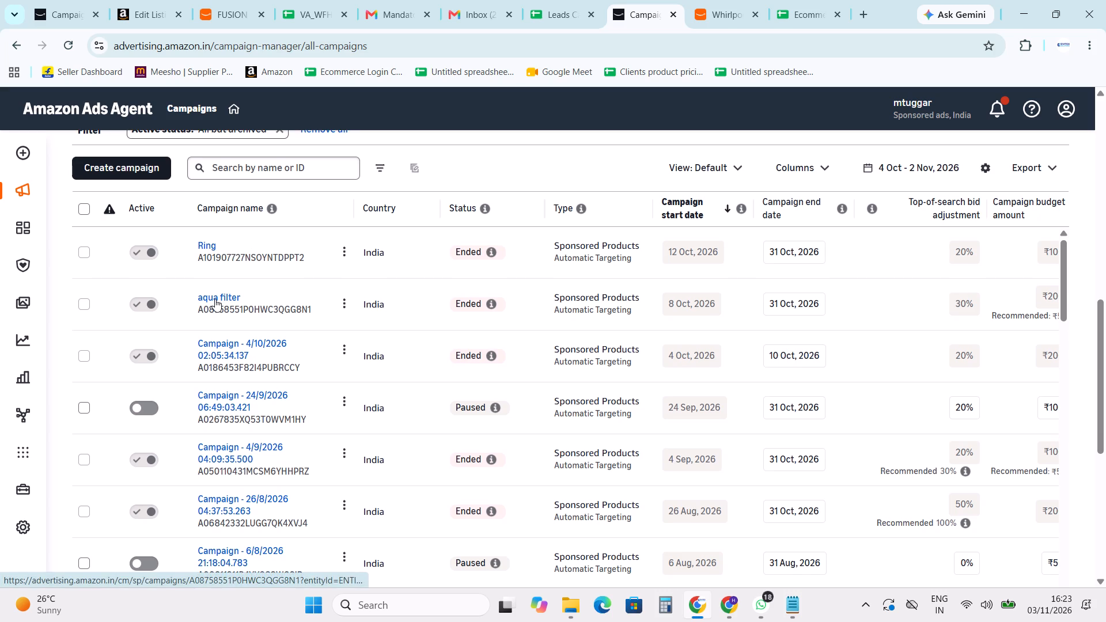
scroll(223, 347, "down", 1)
scroll(328, 366, "up", 5)
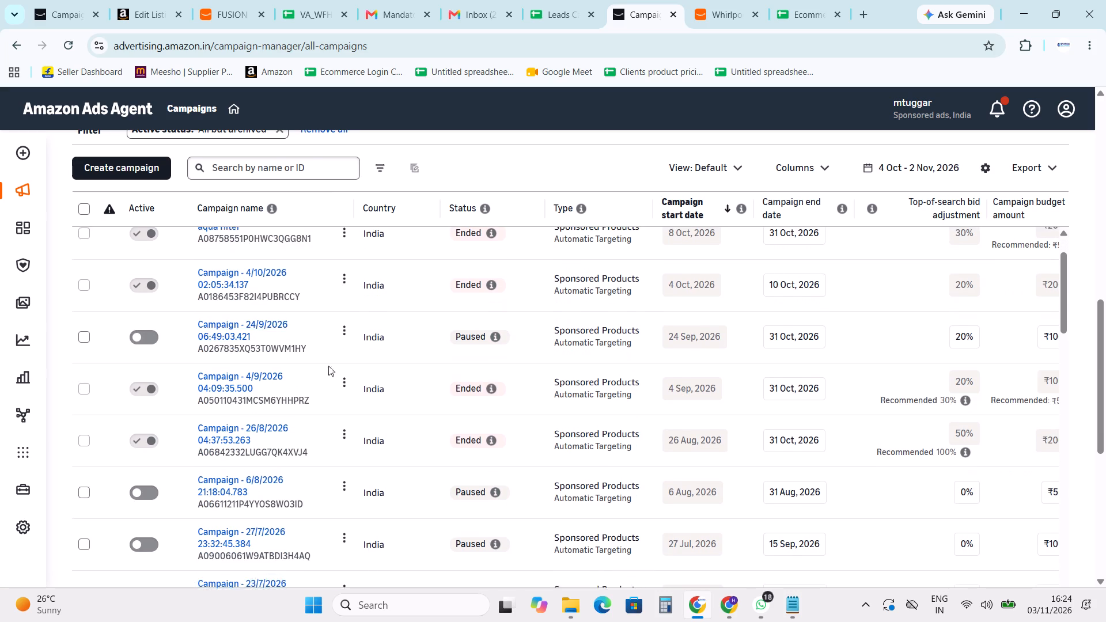
scroll(333, 365, "up", 3)
scroll(341, 355, "down", 10)
scroll(388, 357, "up", 5)
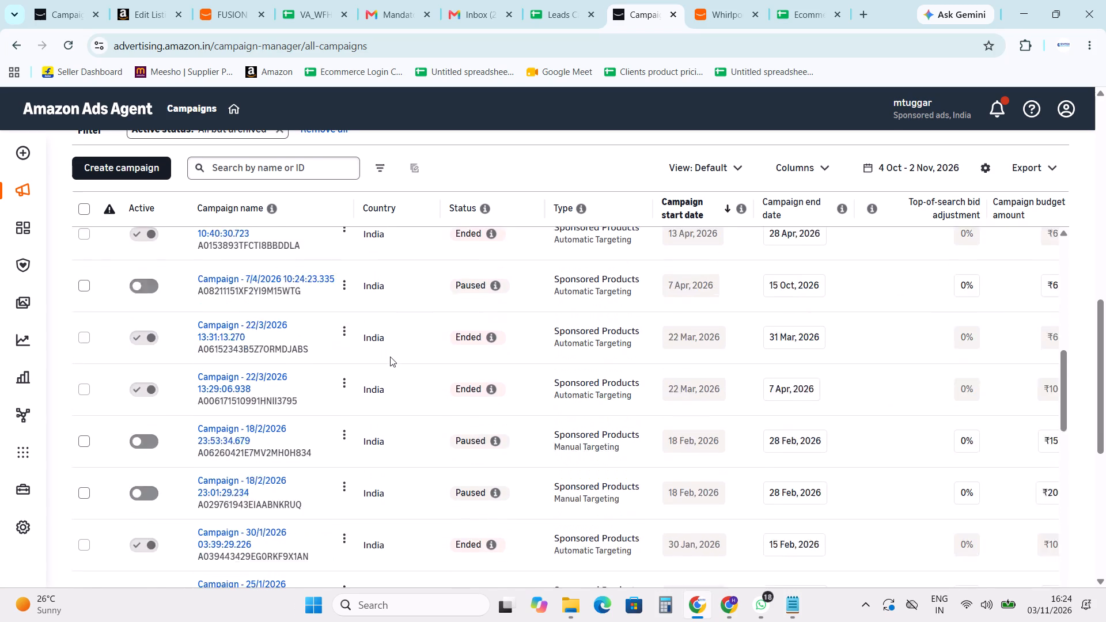
scroll(390, 356, "up", 20)
scroll(390, 356, "up", 20)
scroll(390, 356, "up", 6)
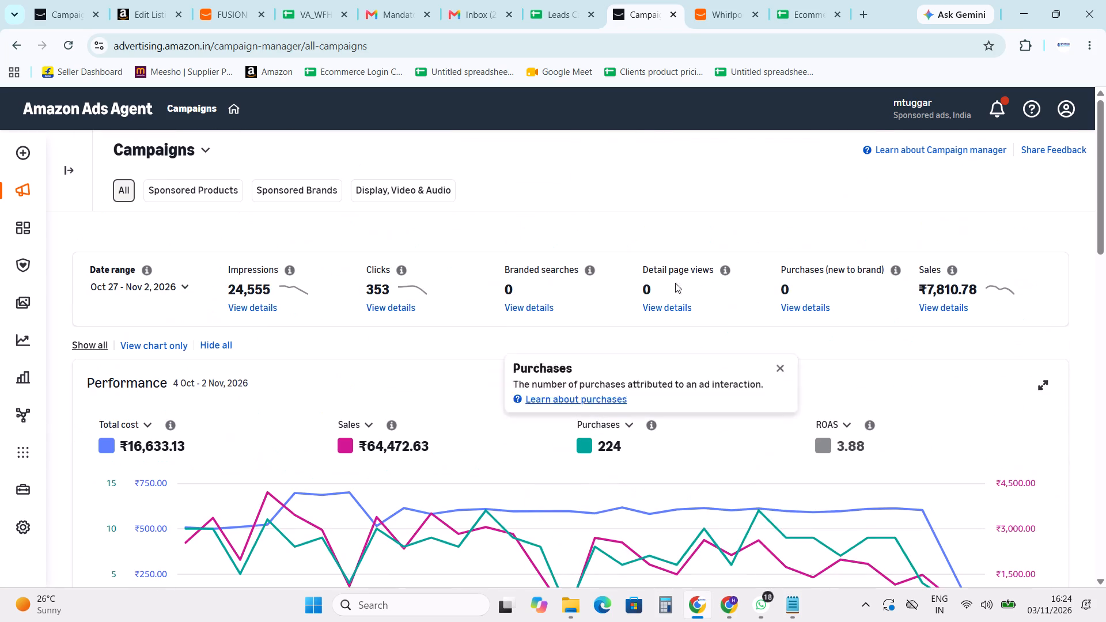
left_click(701, 187)
scroll(690, 179, "down", 3)
scroll(692, 178, "up", 7)
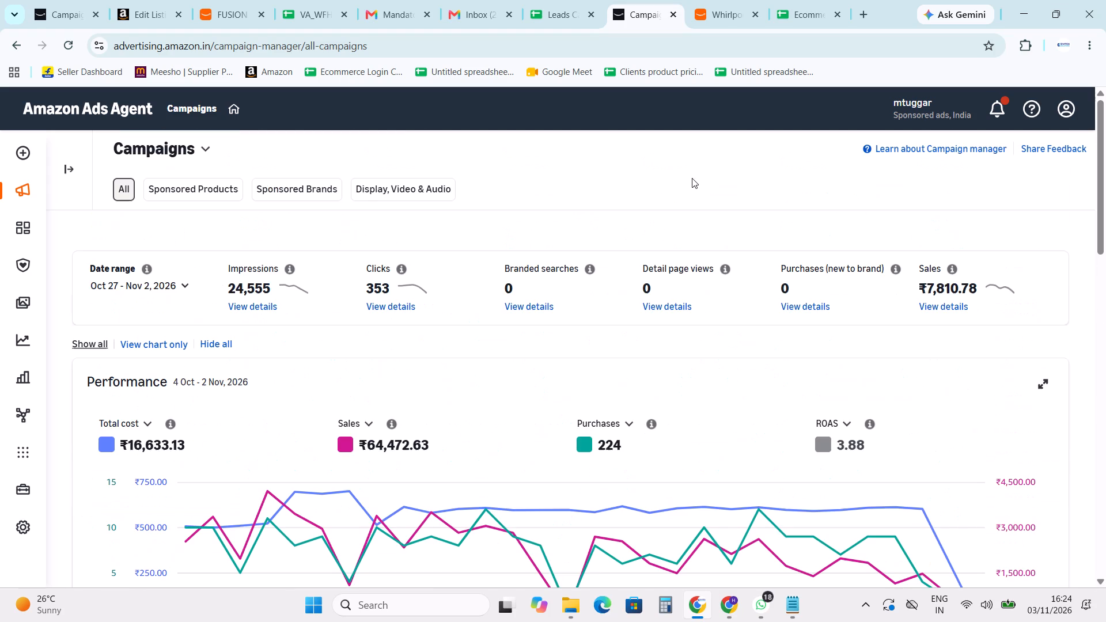
scroll(692, 178, "up", 5)
left_click(686, 169)
scroll(686, 169, "down", 2)
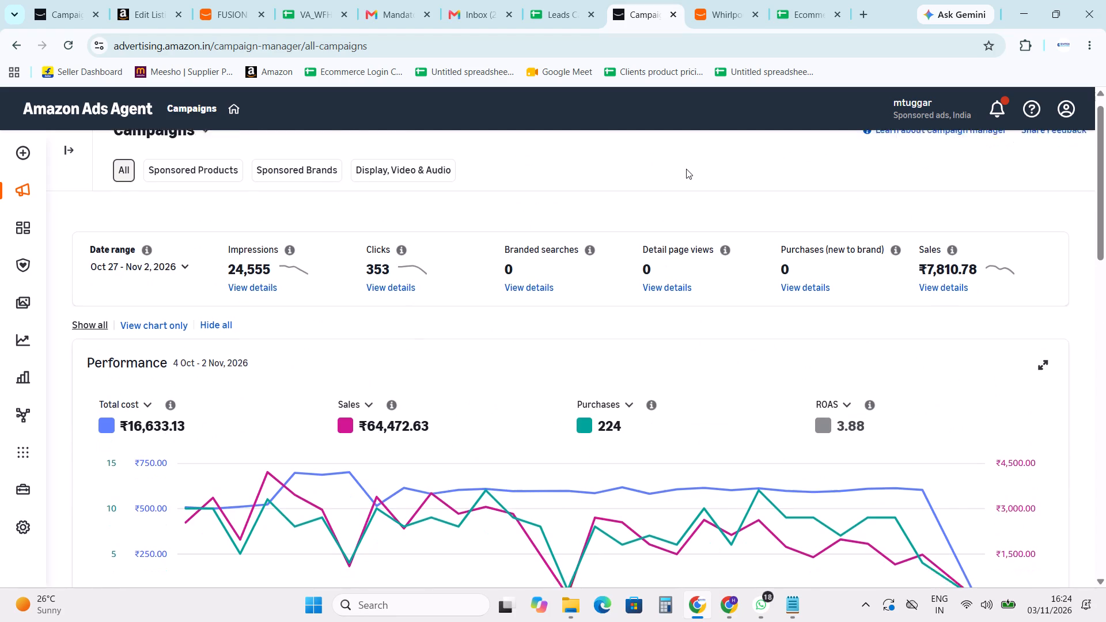
scroll(686, 169, "down", 6)
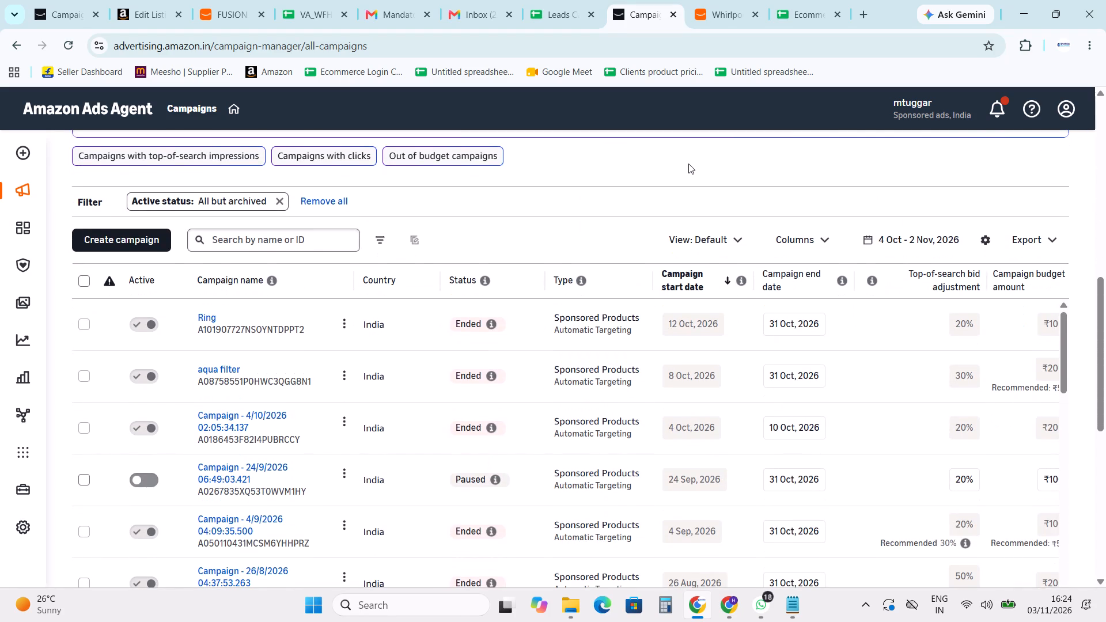
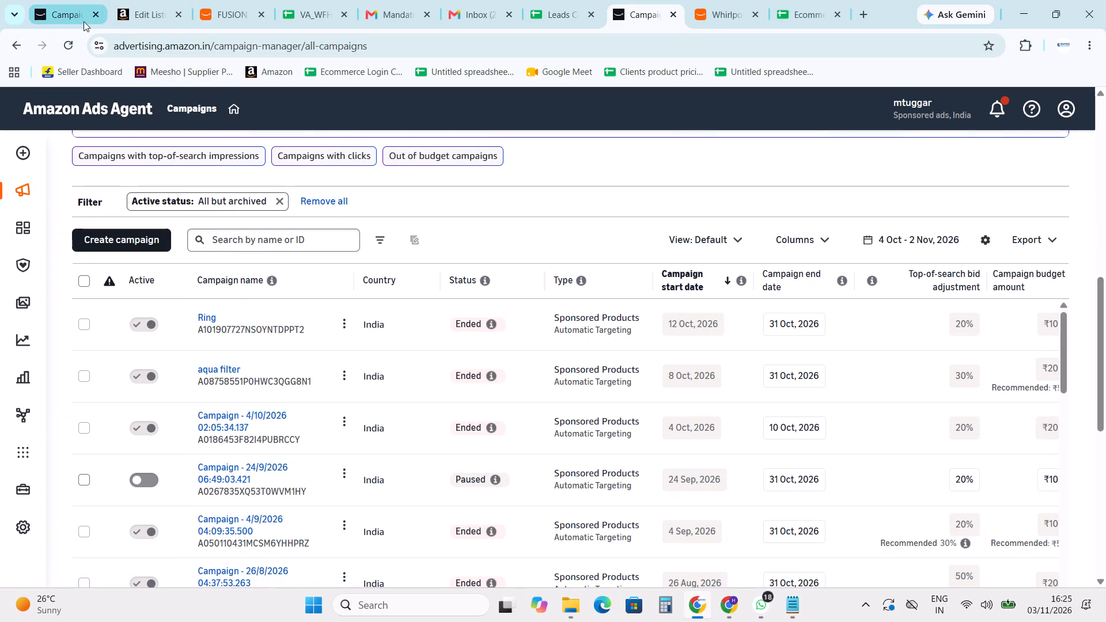
left_click(145, 0)
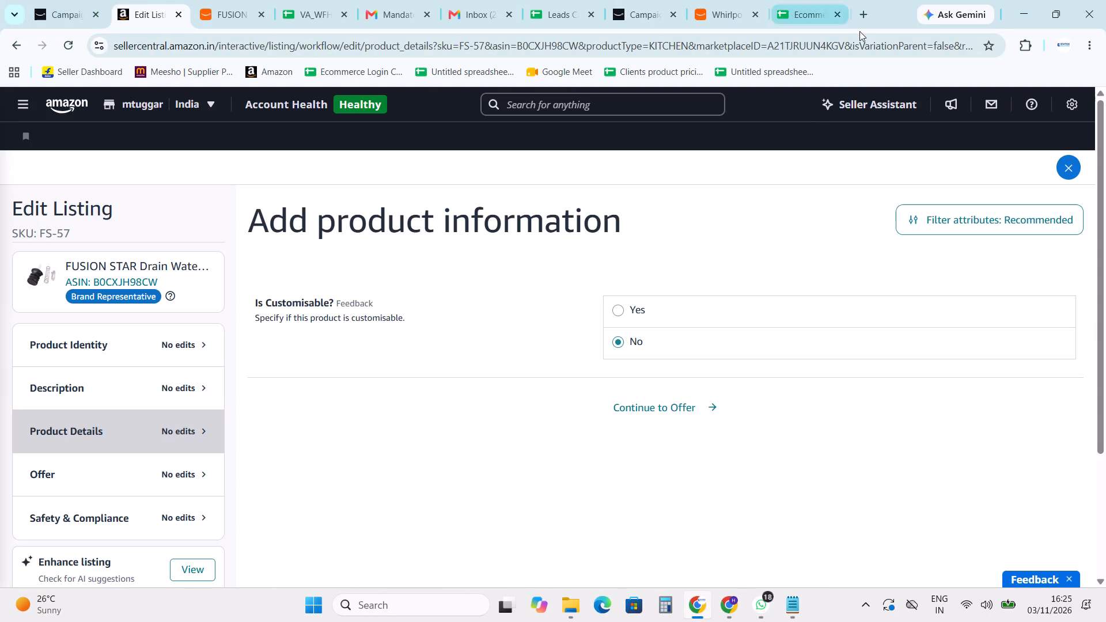
left_click(866, 18)
left_click(273, 75)
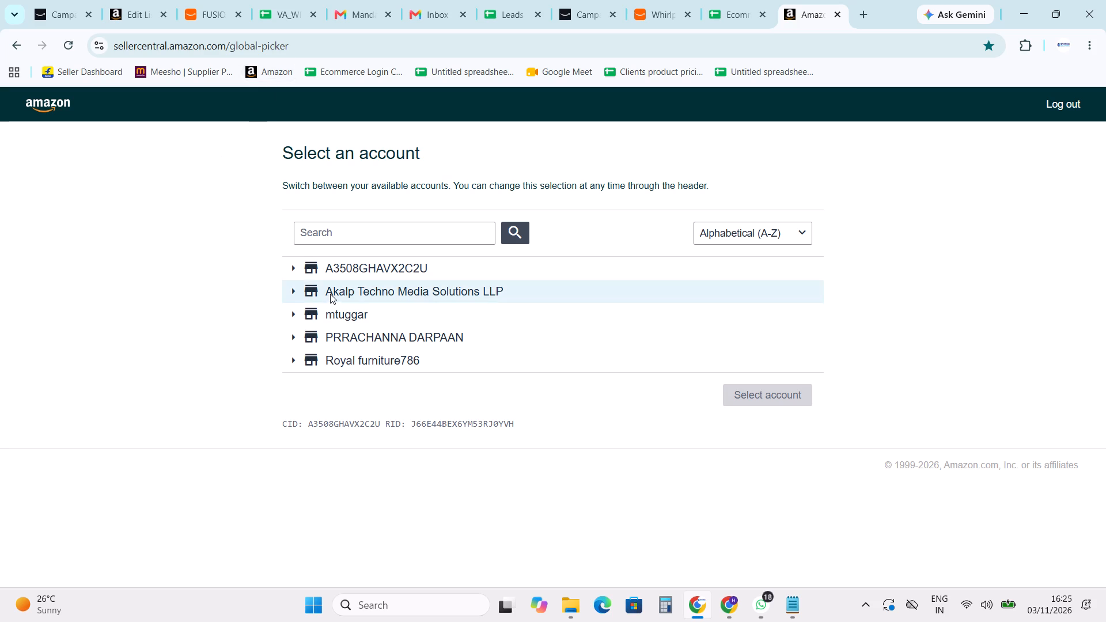
left_click(344, 313)
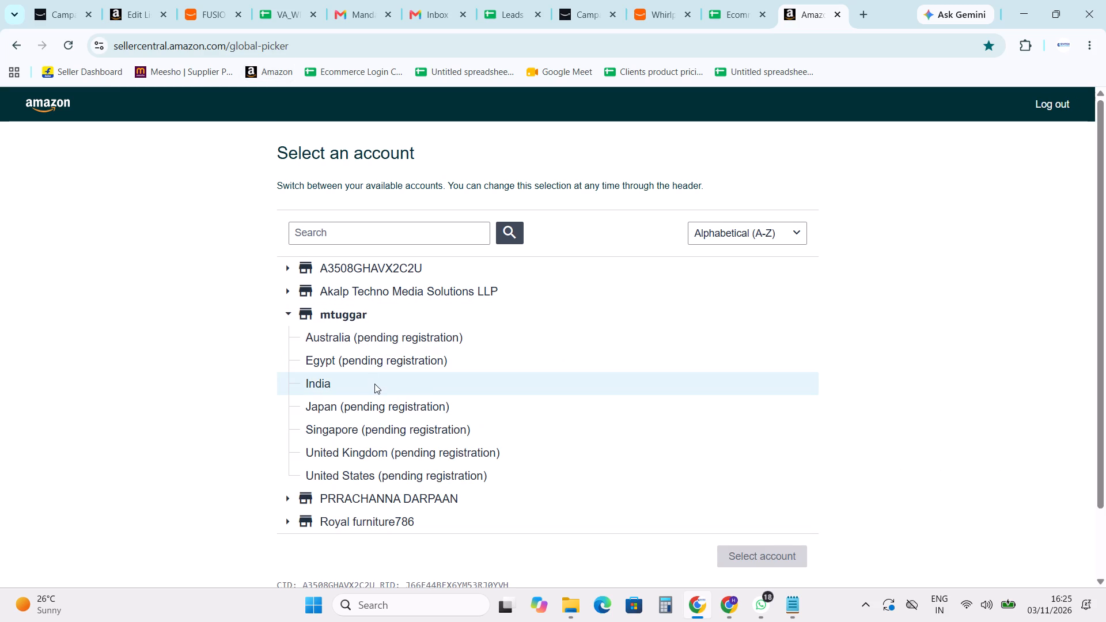
left_click(374, 384)
left_click(750, 558)
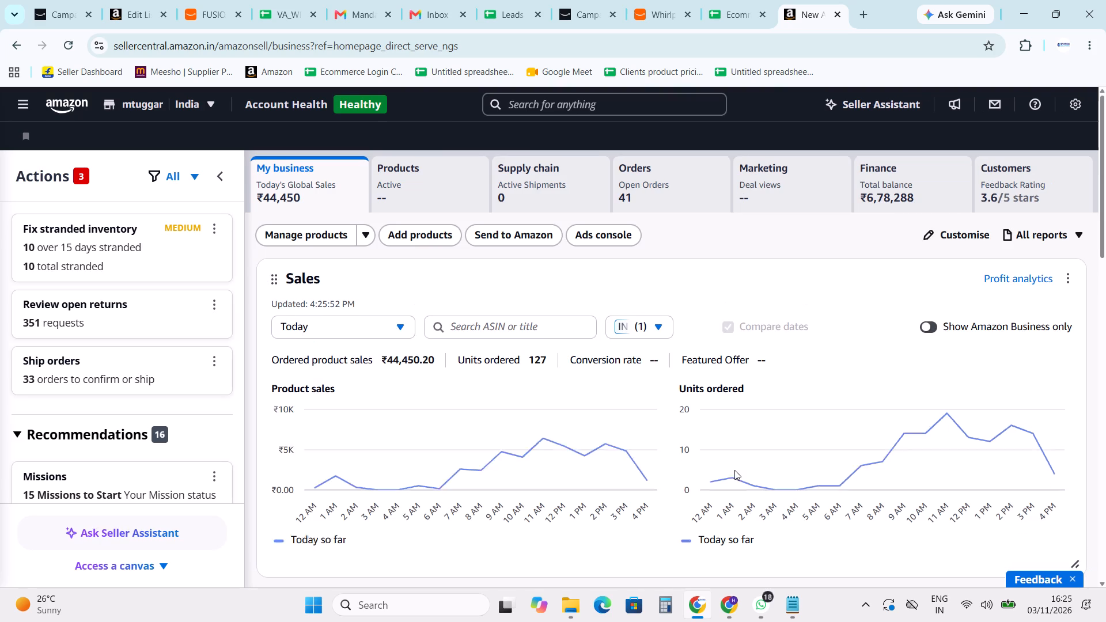
Look through the navigation options under Orders and return to the My business page.
scroll(399, 286, "down", 3)
scroll(129, 232, "up", 5)
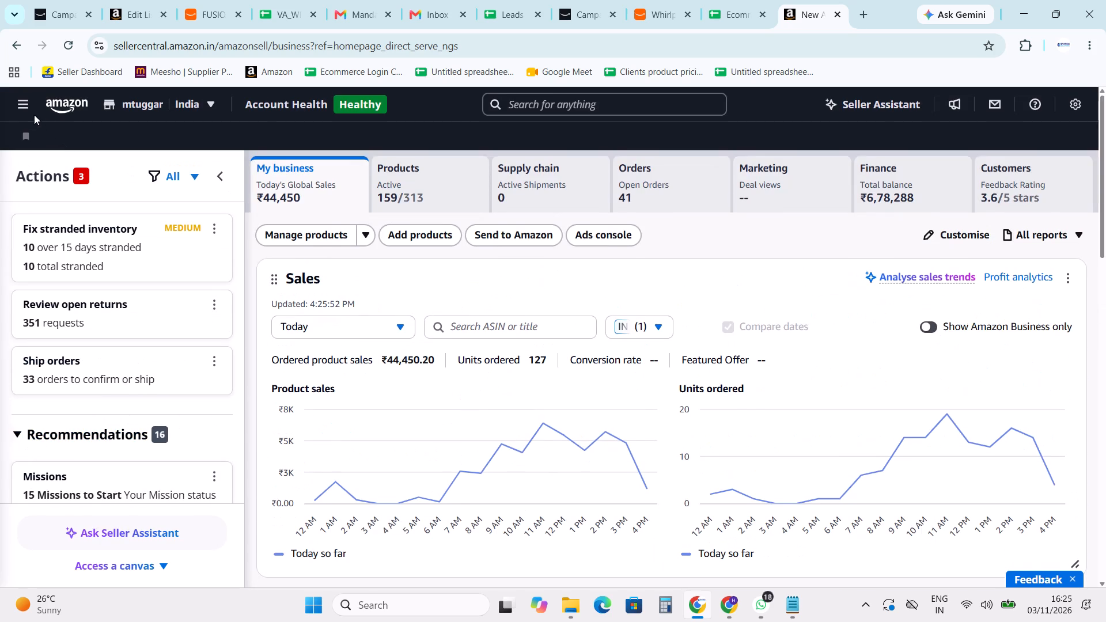
left_click(26, 109)
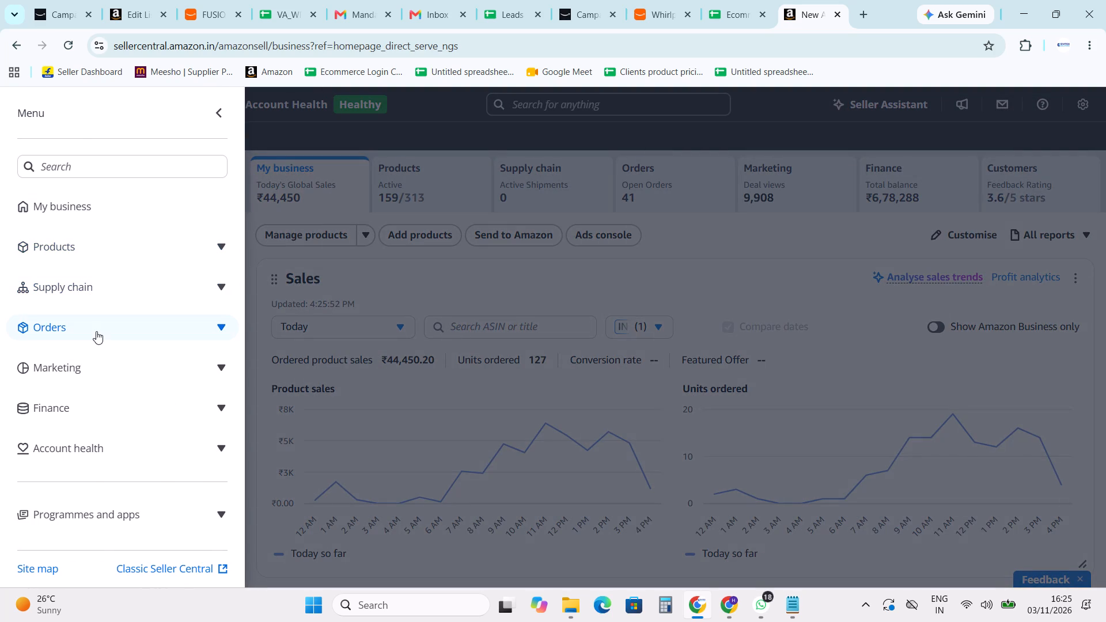
left_click(96, 331)
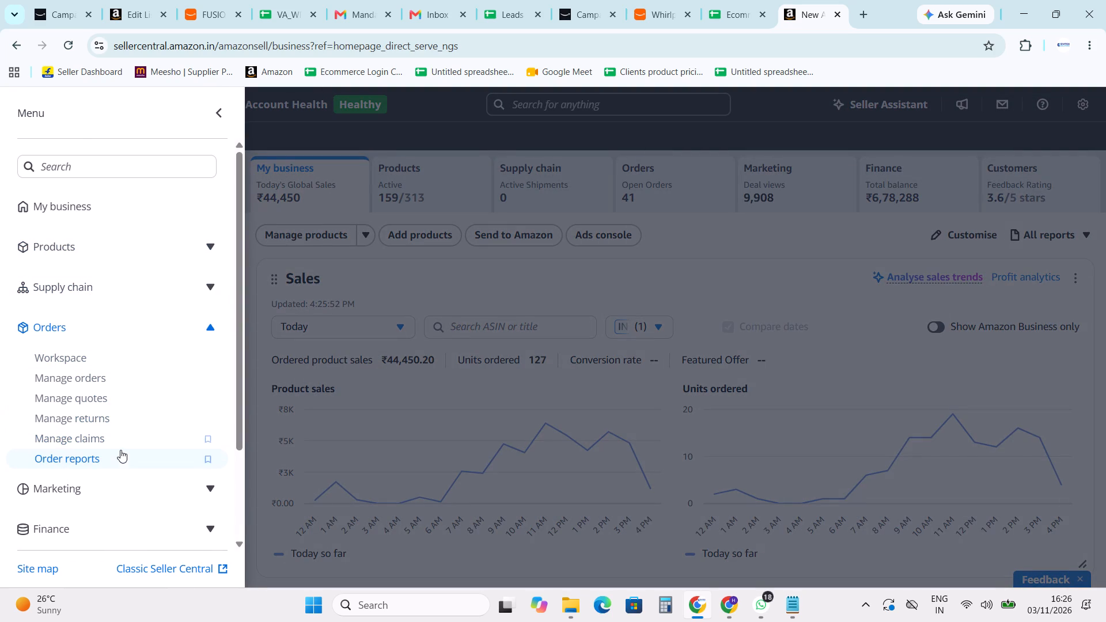
scroll(121, 454, "down", 1)
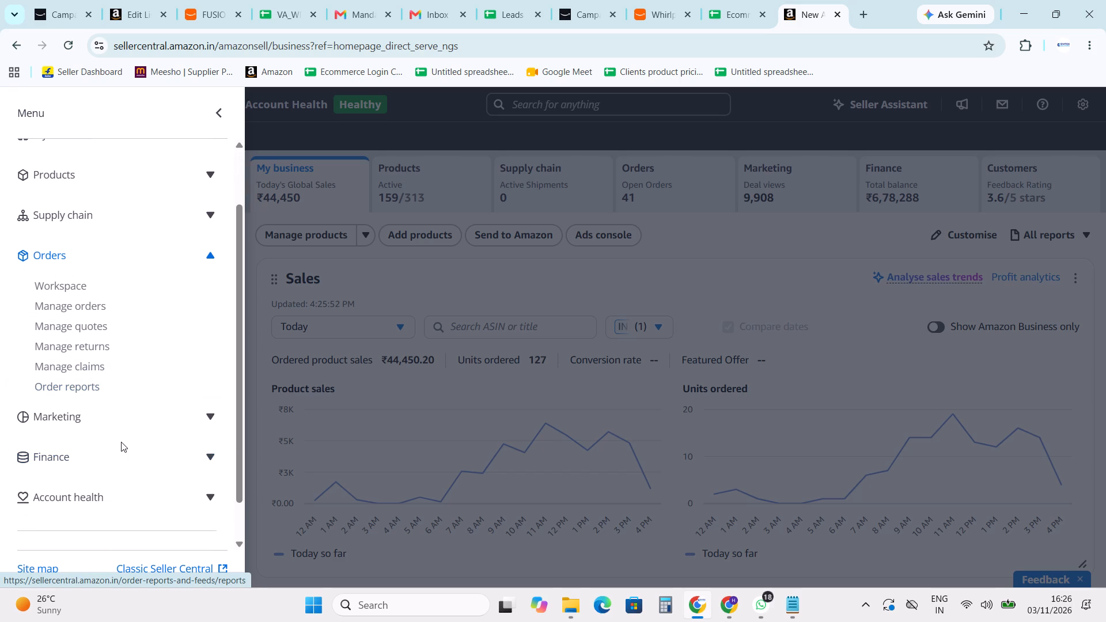
scroll(131, 448, "down", 1)
scroll(132, 434, "up", 3)
left_click(101, 207)
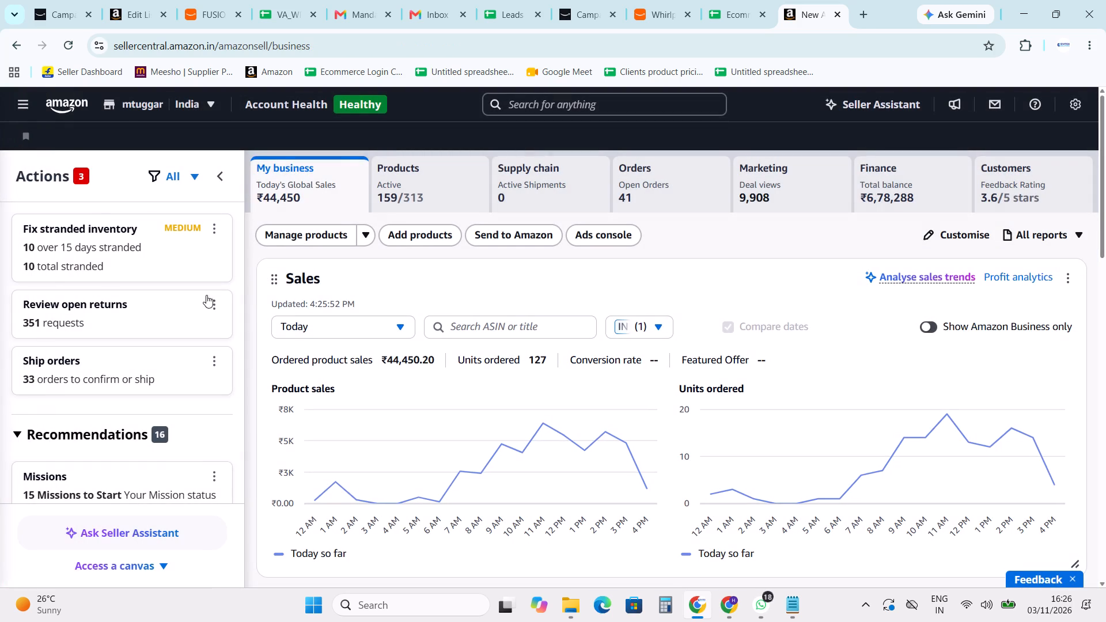
Examine the My business dashboard, including the Orders summary for the last 90 days and the STEP tier status.
scroll(286, 286, "down", 3)
scroll(204, 304, "down", 5)
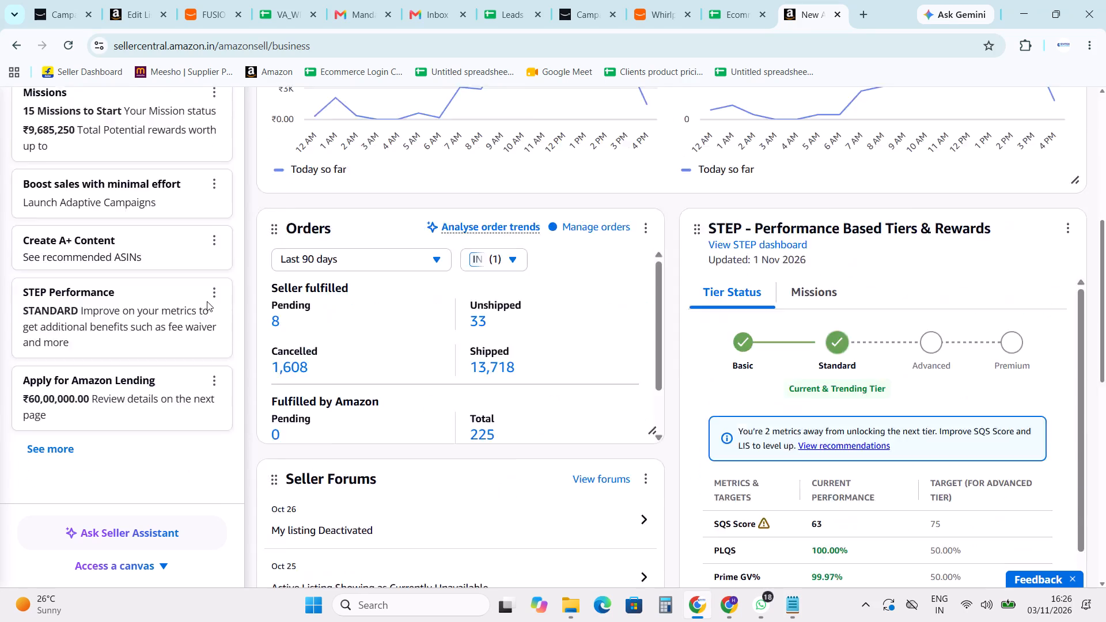
scroll(220, 295, "down", 6)
scroll(257, 309, "up", 8)
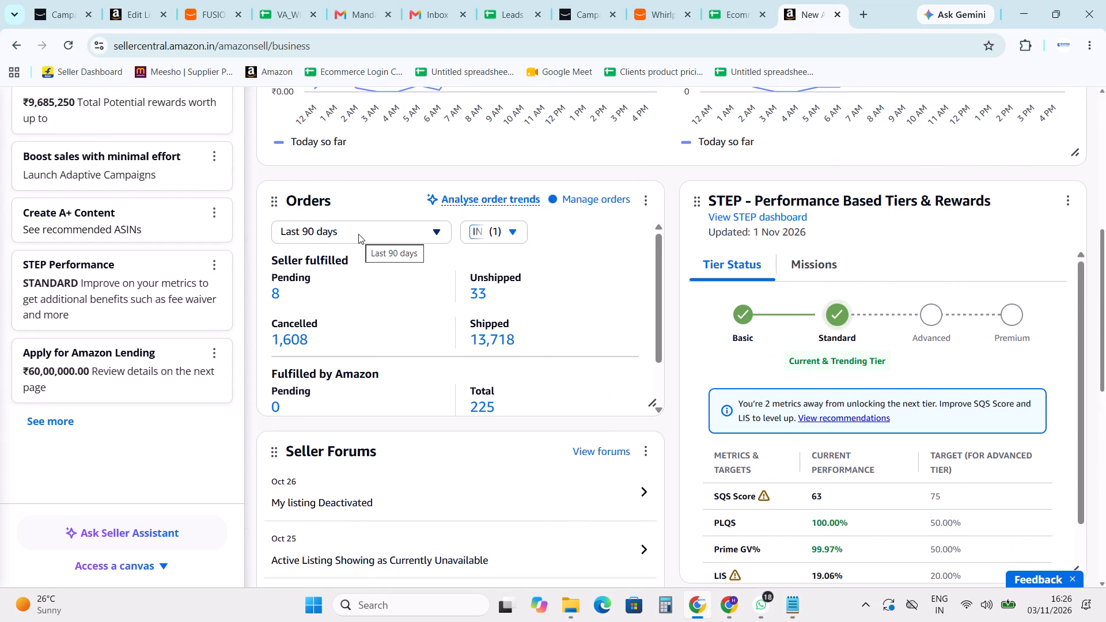
scroll(363, 289, "up", 4)
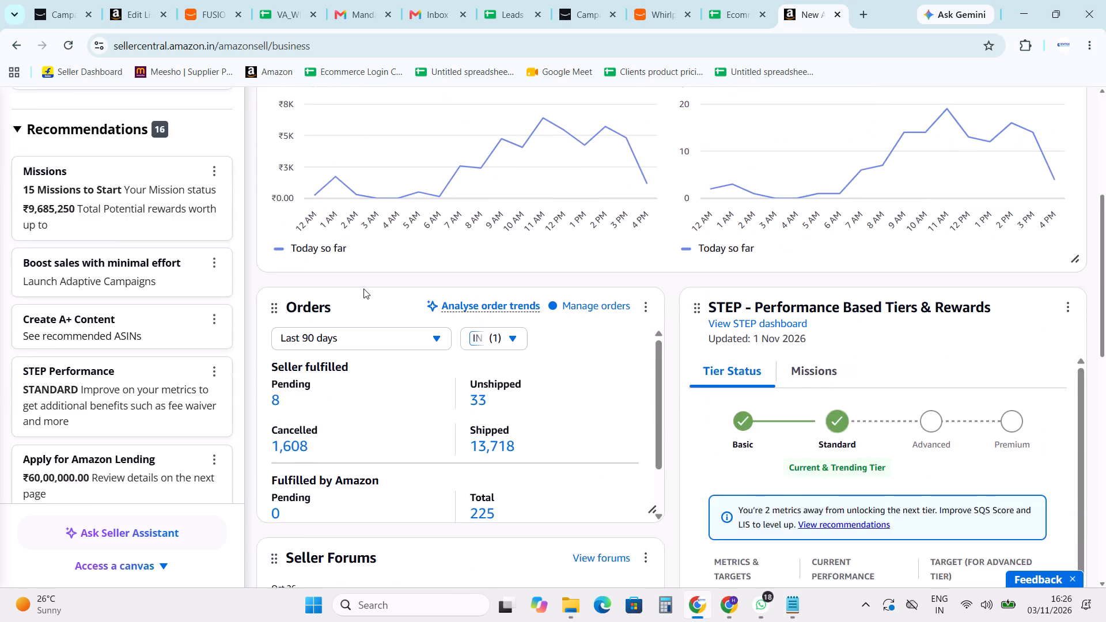
scroll(364, 289, "up", 11)
Look through the navigation options under Account health and Finance.
left_click(24, 107)
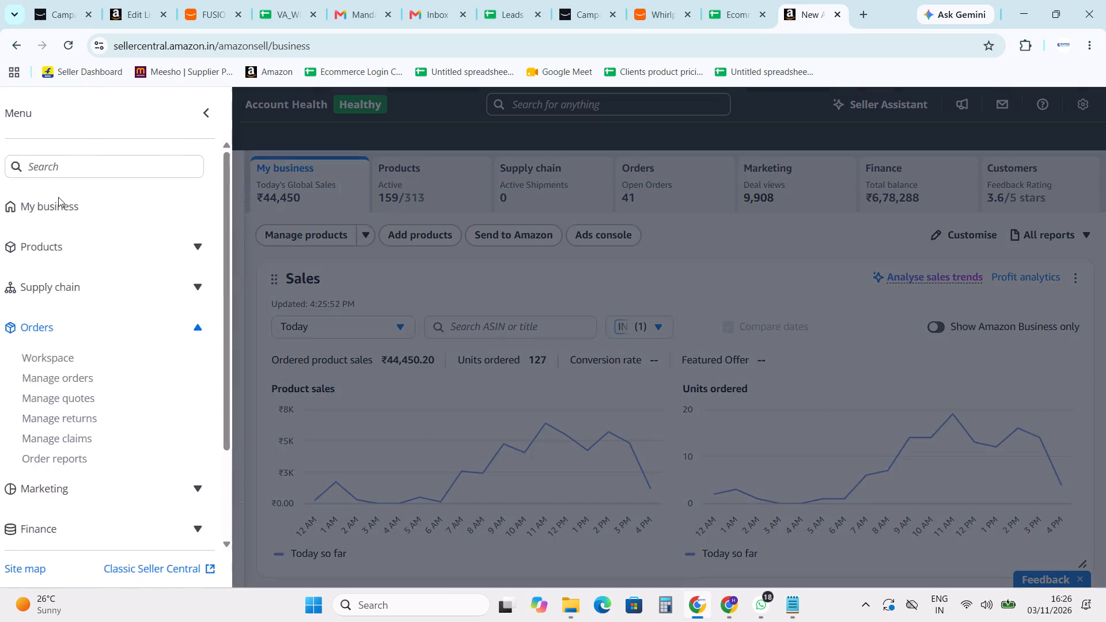
scroll(113, 480, "down", 1)
left_click(124, 488)
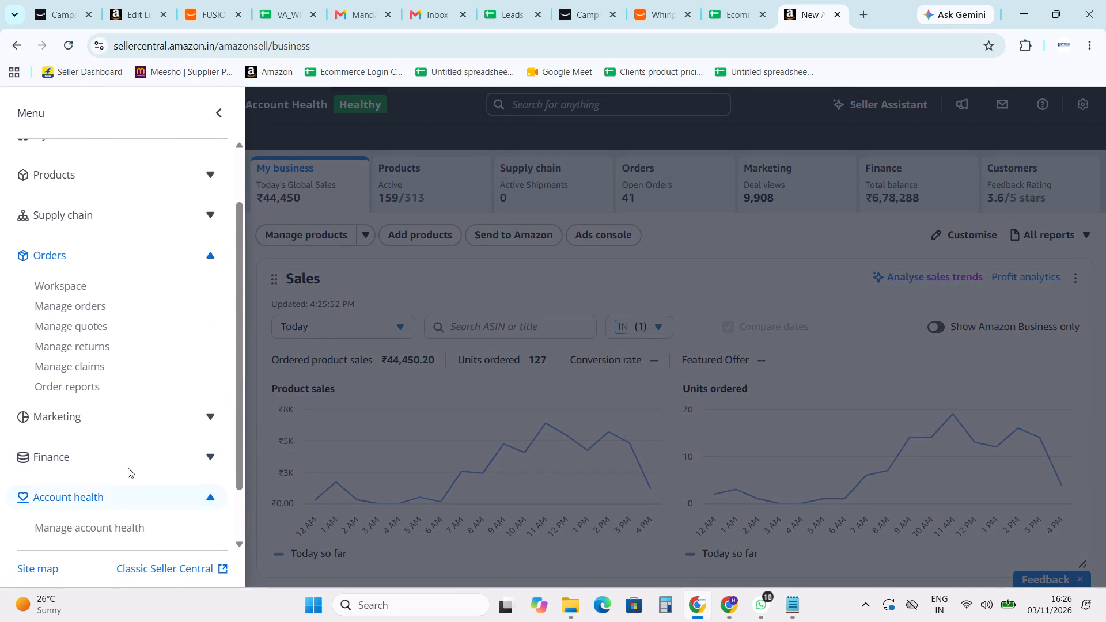
scroll(130, 439, "down", 5)
left_click(137, 404)
left_click(142, 390)
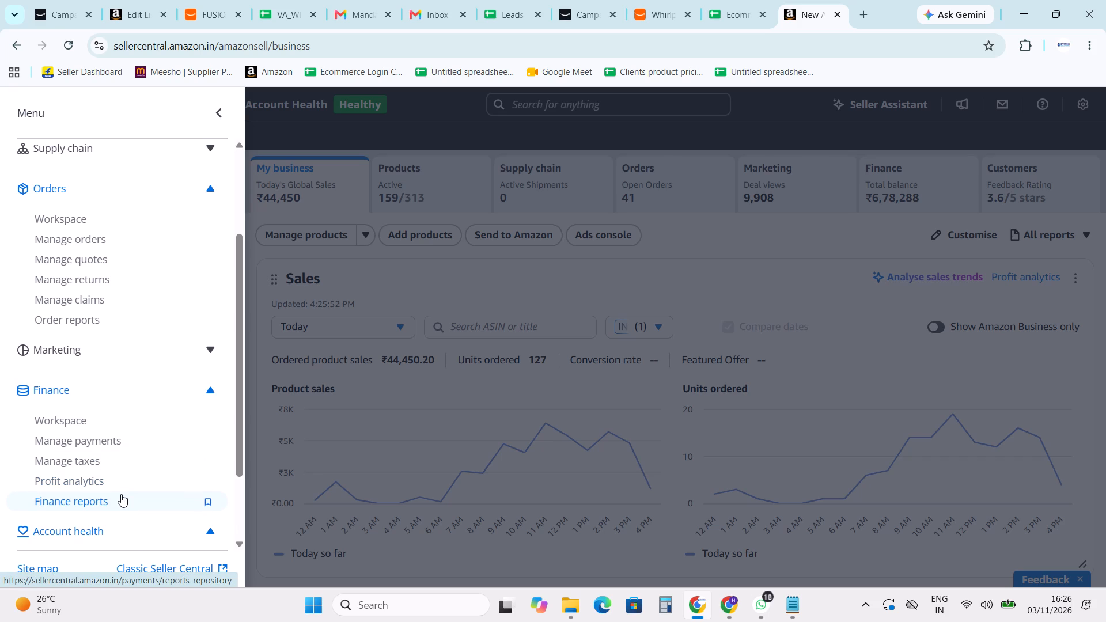
scroll(79, 282, "up", 3)
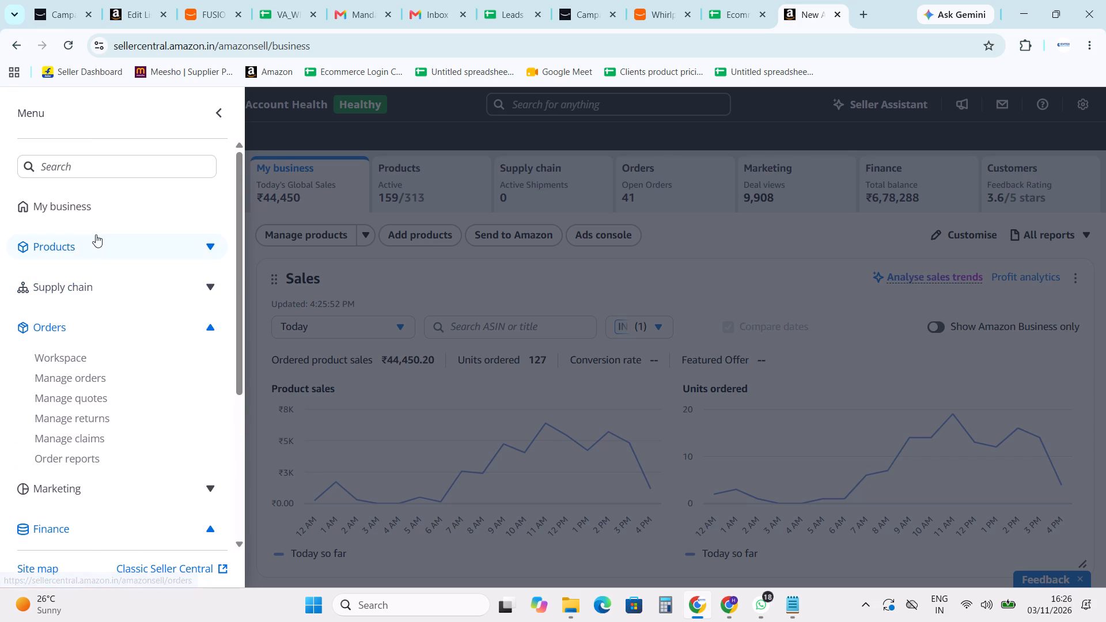
Look through the navigation options under Products, Supply chain and Marketing.
left_click(95, 233)
left_click(99, 248)
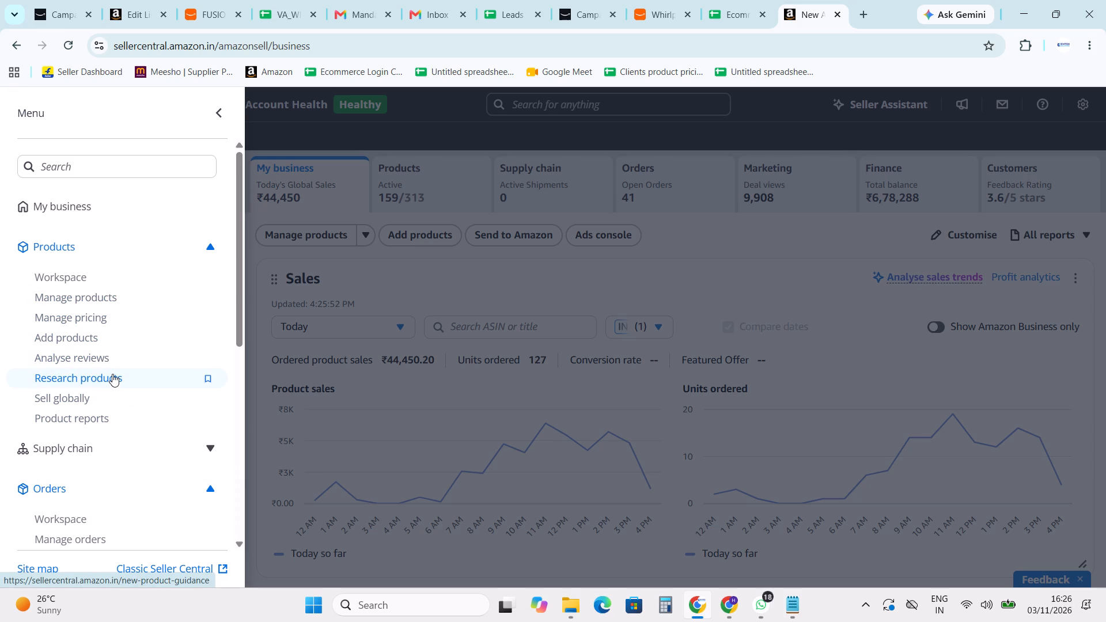
scroll(105, 362, "down", 2)
left_click(105, 310)
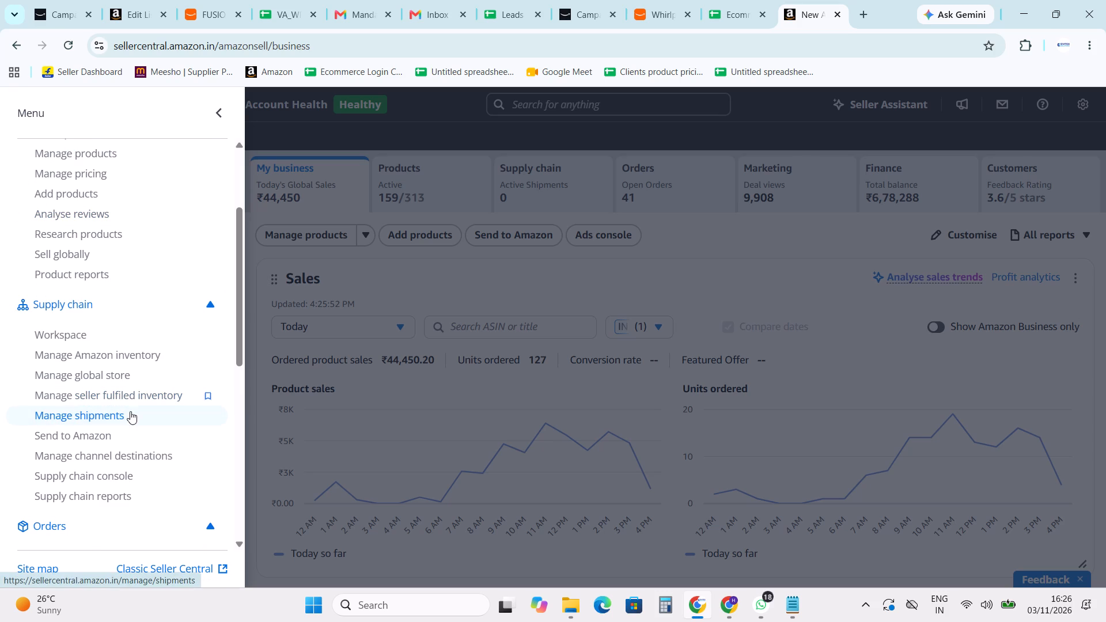
scroll(131, 480, "down", 3)
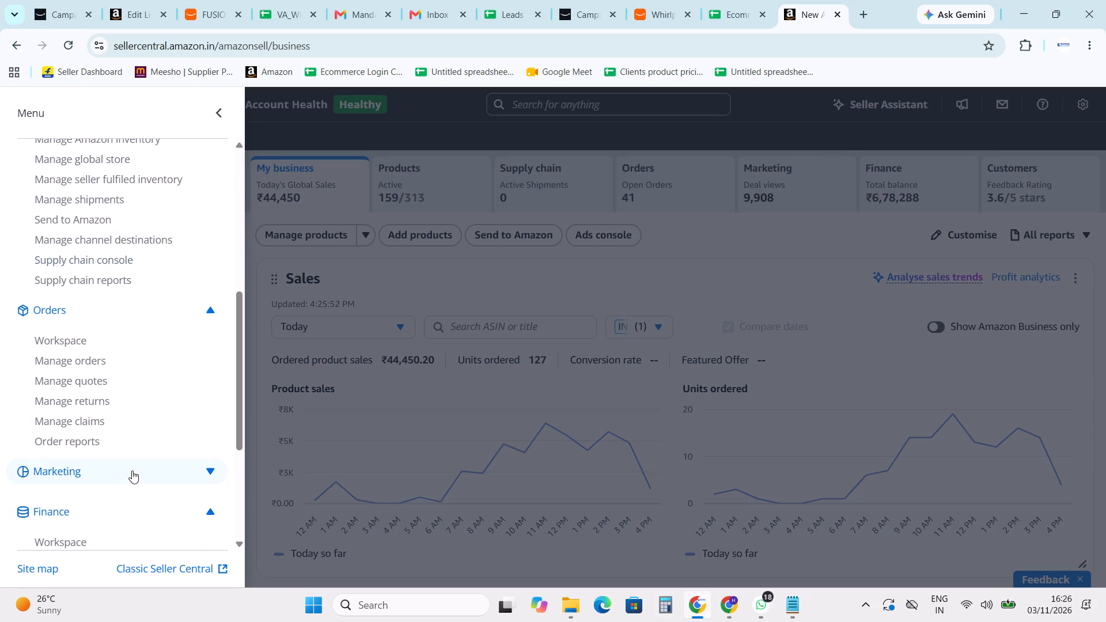
scroll(134, 471, "down", 1)
left_click(86, 391)
scroll(86, 391, "down", 1)
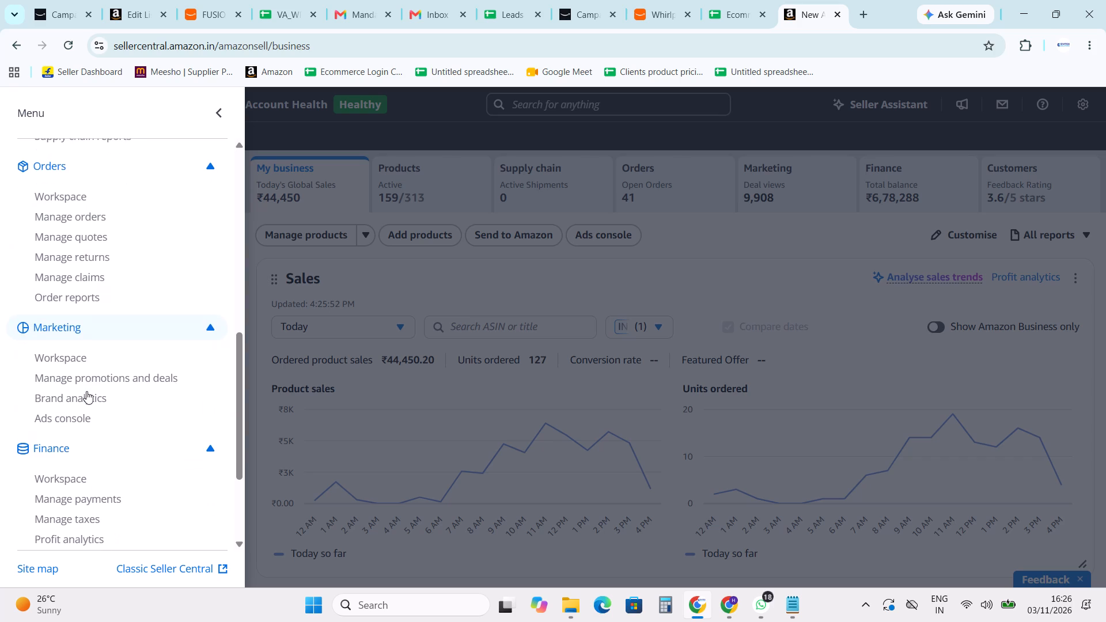
Open the Finance workspace and review the account balances, net proceeds, refunds and expenses.
scroll(72, 370, "down", 2)
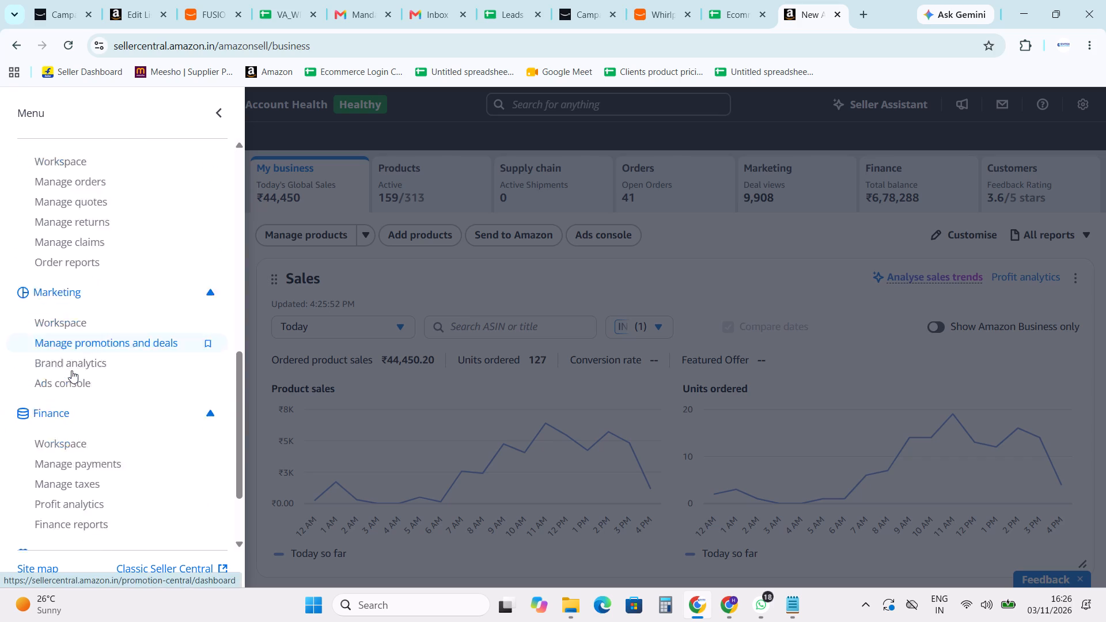
left_click(85, 338)
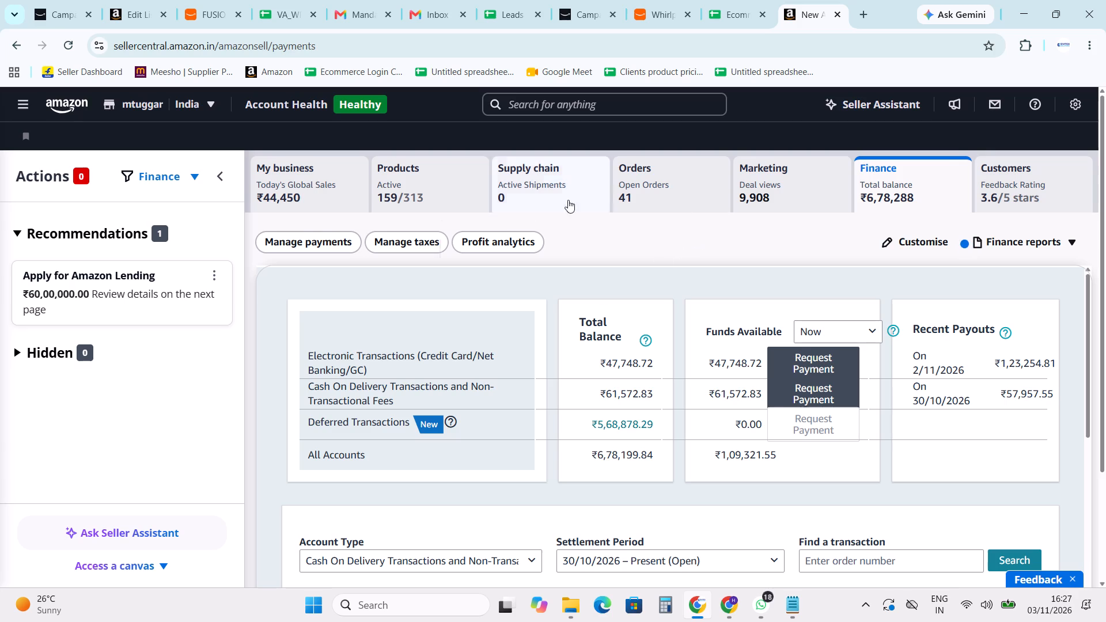
scroll(296, 245, "down", 6)
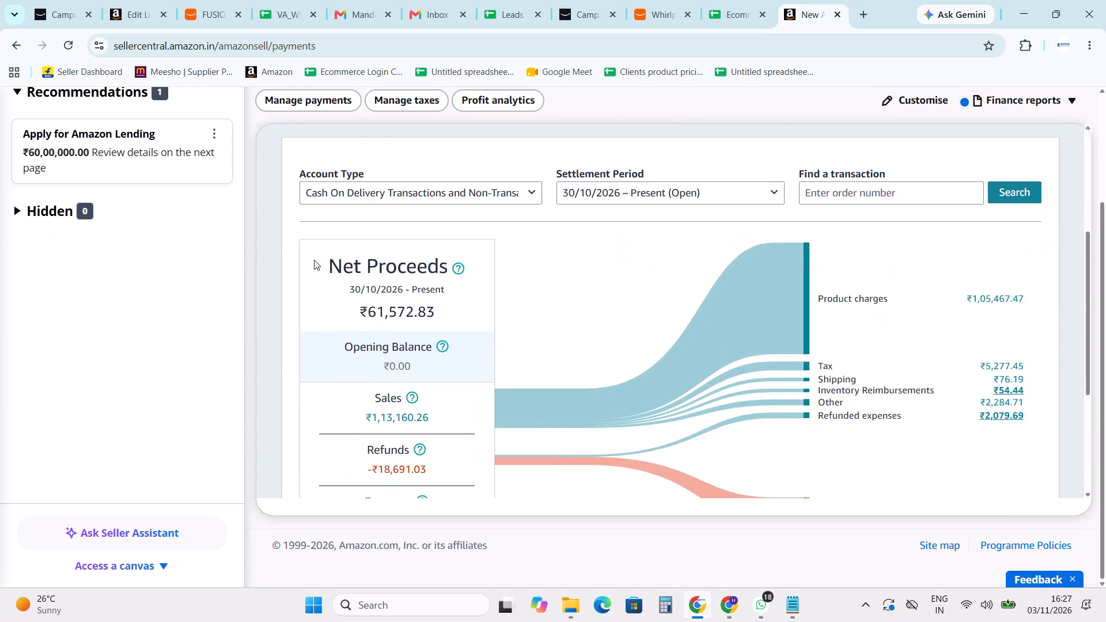
scroll(398, 283, "down", 8)
scroll(60, 289, "up", 11)
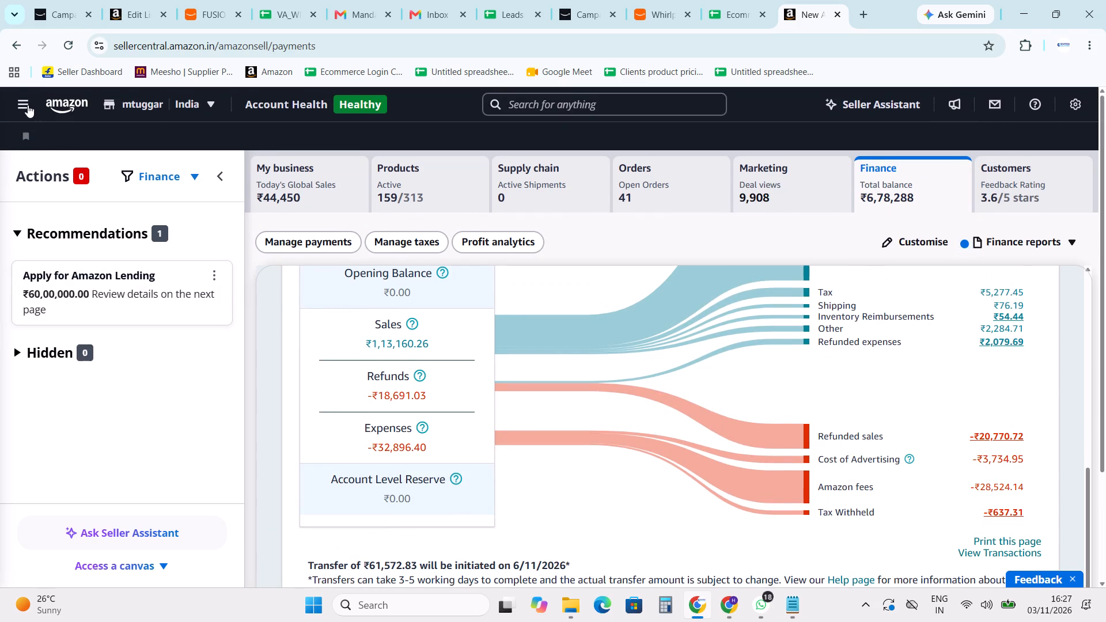
Look through the navigation options under Programmes and apps.
left_click(28, 105)
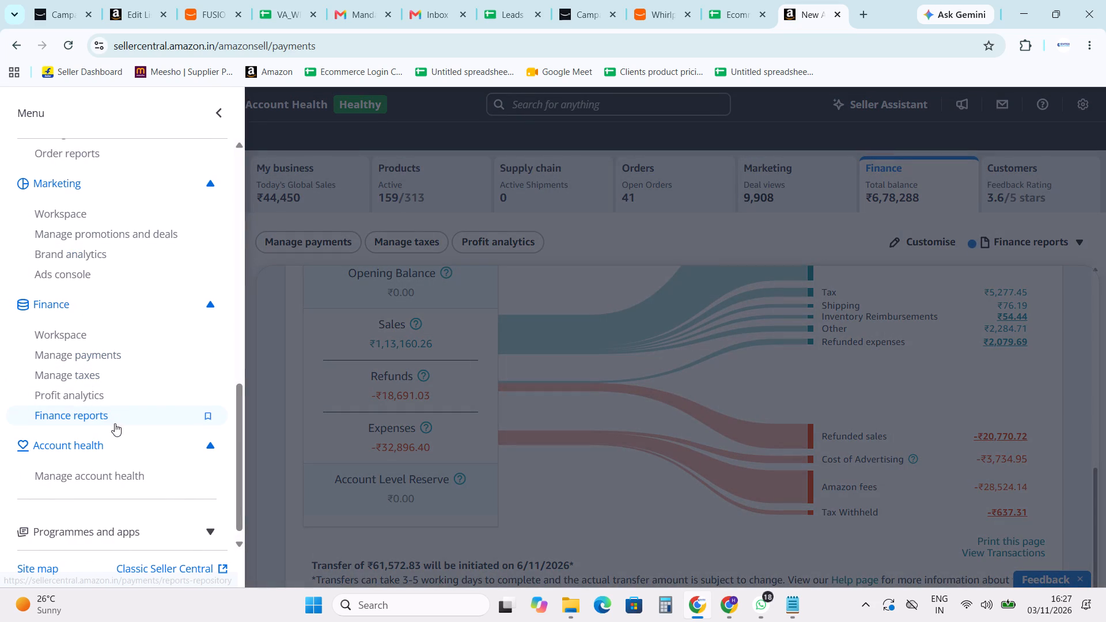
scroll(115, 423, "down", 7)
left_click(137, 510)
scroll(156, 435, "down", 6)
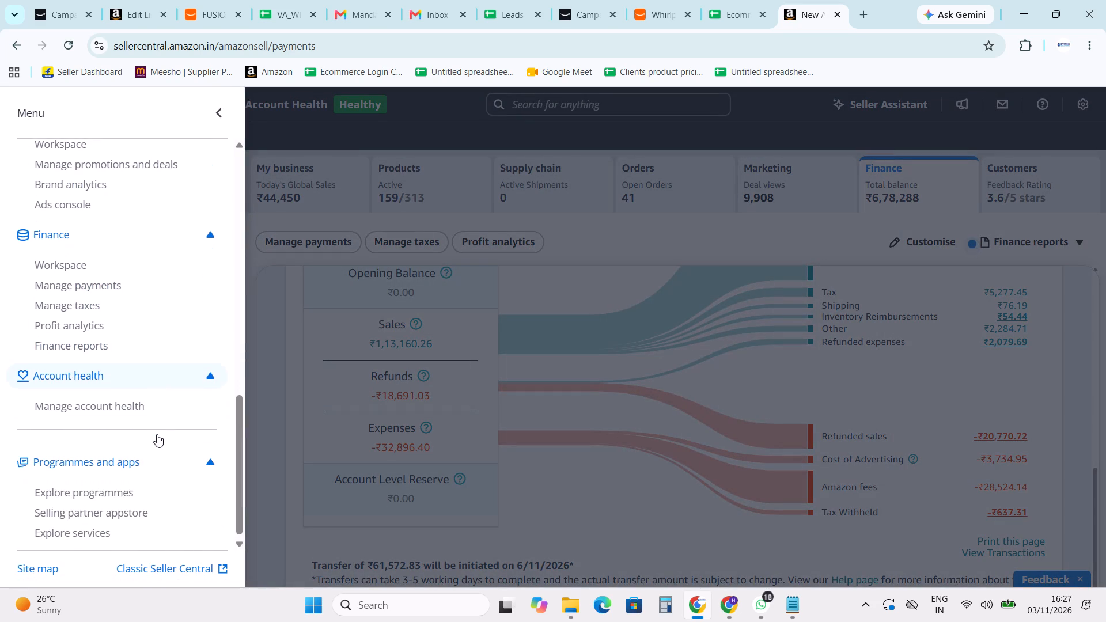
scroll(158, 430, "down", 7)
scroll(158, 497, "up", 8)
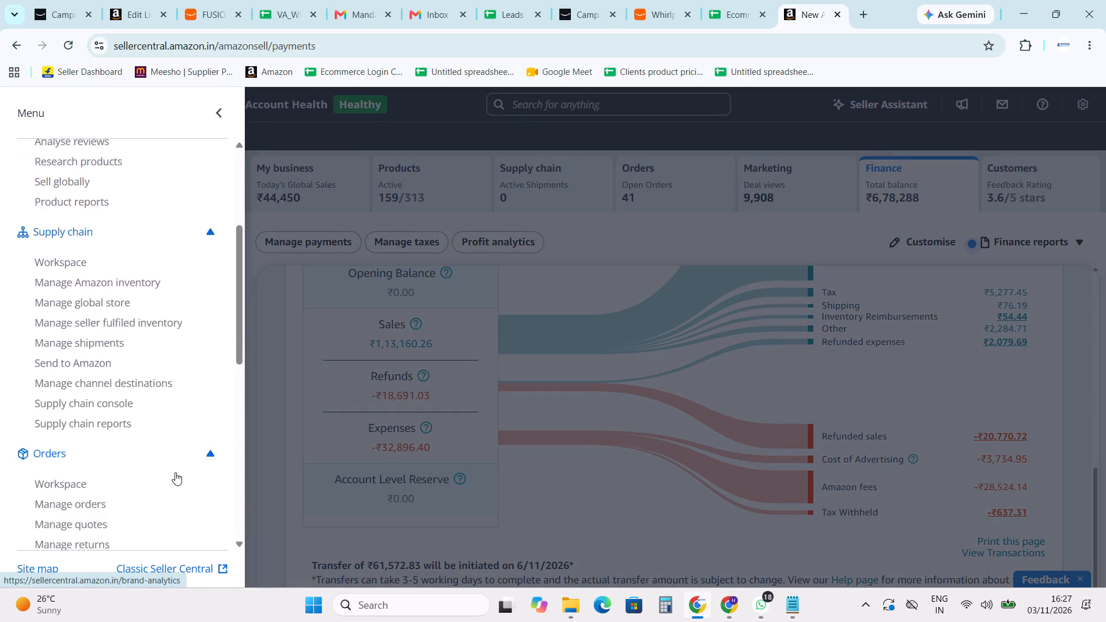
Review the expanded navigation options from Products to Programmes and apps, and open the Supply chain workspace.
scroll(175, 471, "up", 12)
scroll(164, 454, "down", 3)
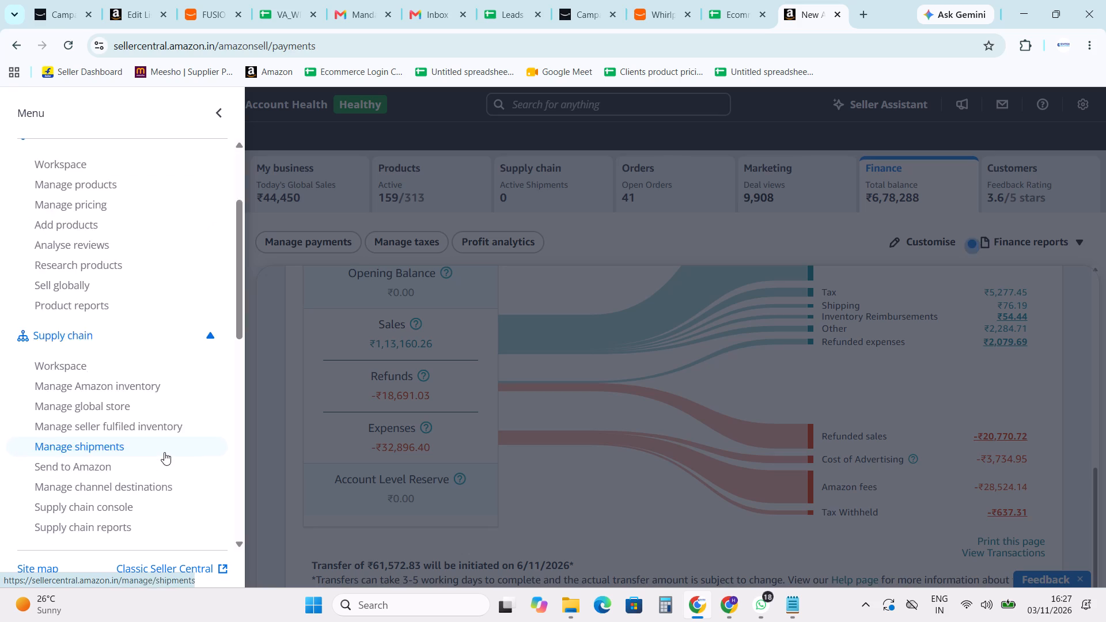
scroll(164, 445, "down", 3)
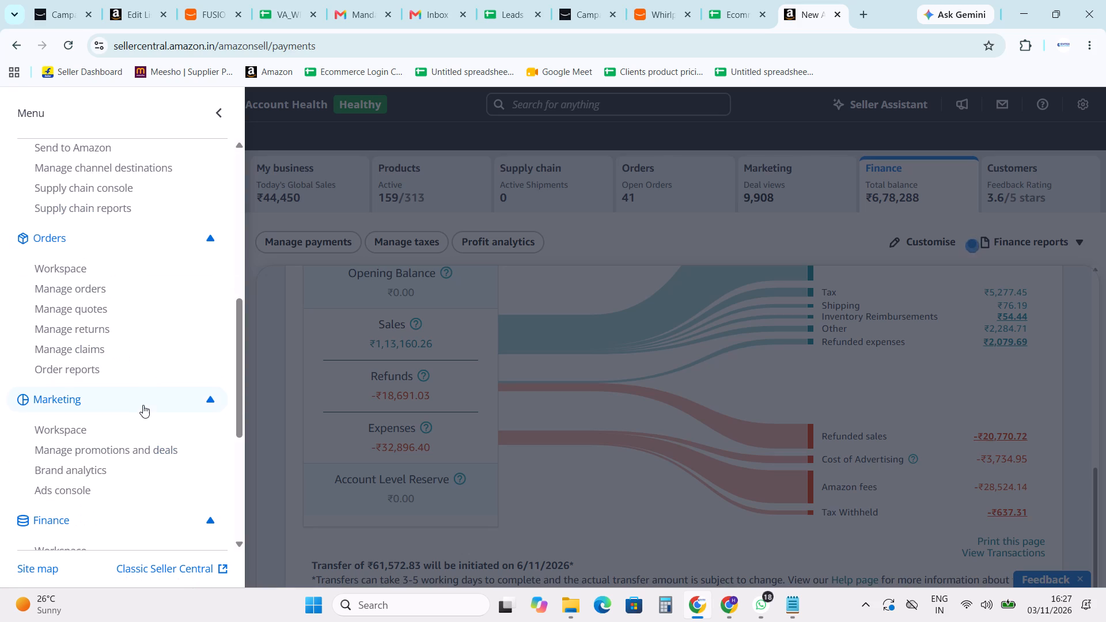
scroll(131, 461, "down", 4)
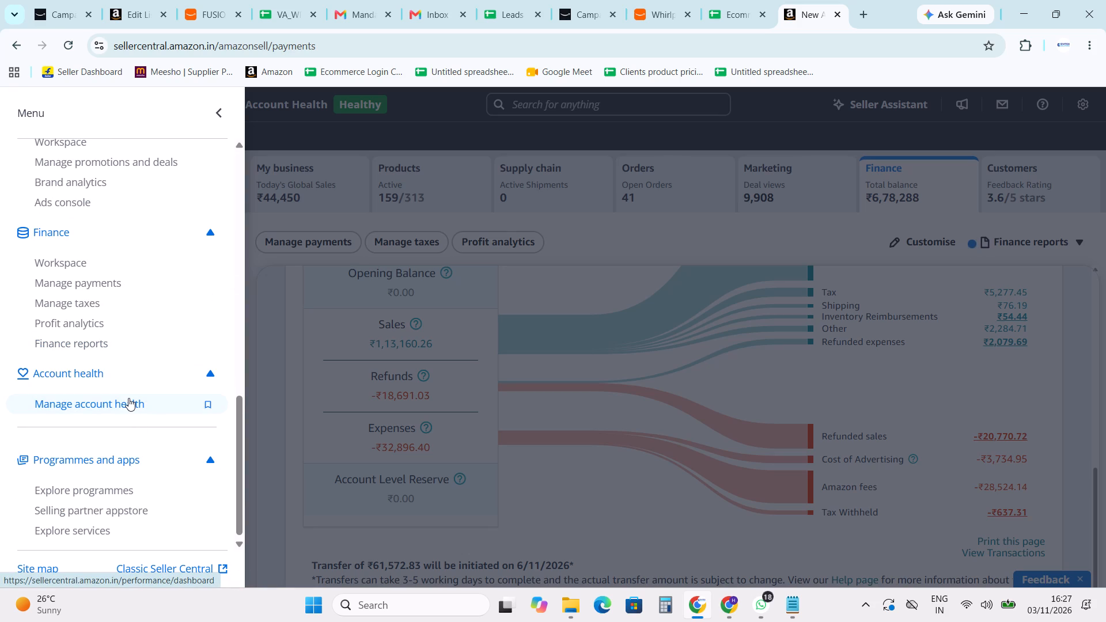
scroll(126, 398, "down", 2)
scroll(126, 398, "up", 2)
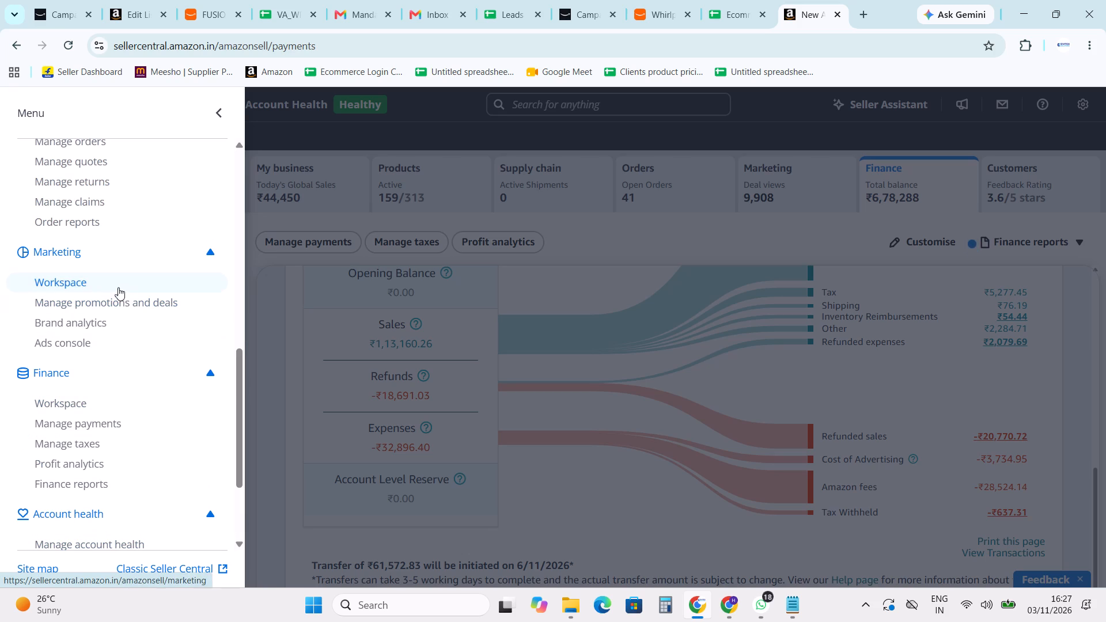
scroll(127, 313, "up", 2)
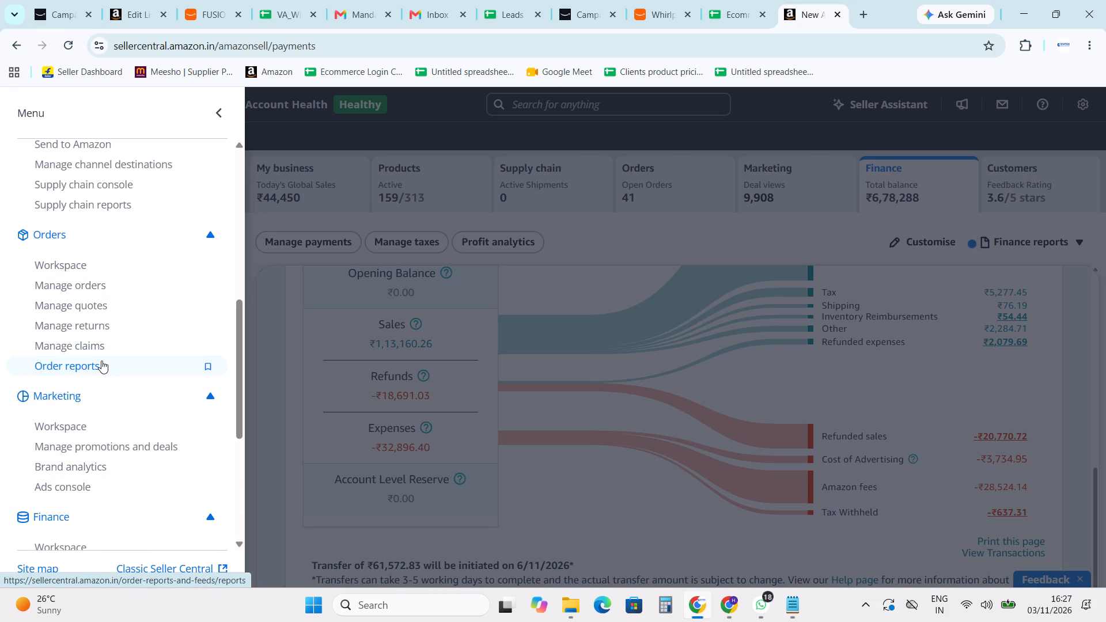
scroll(108, 333, "up", 2)
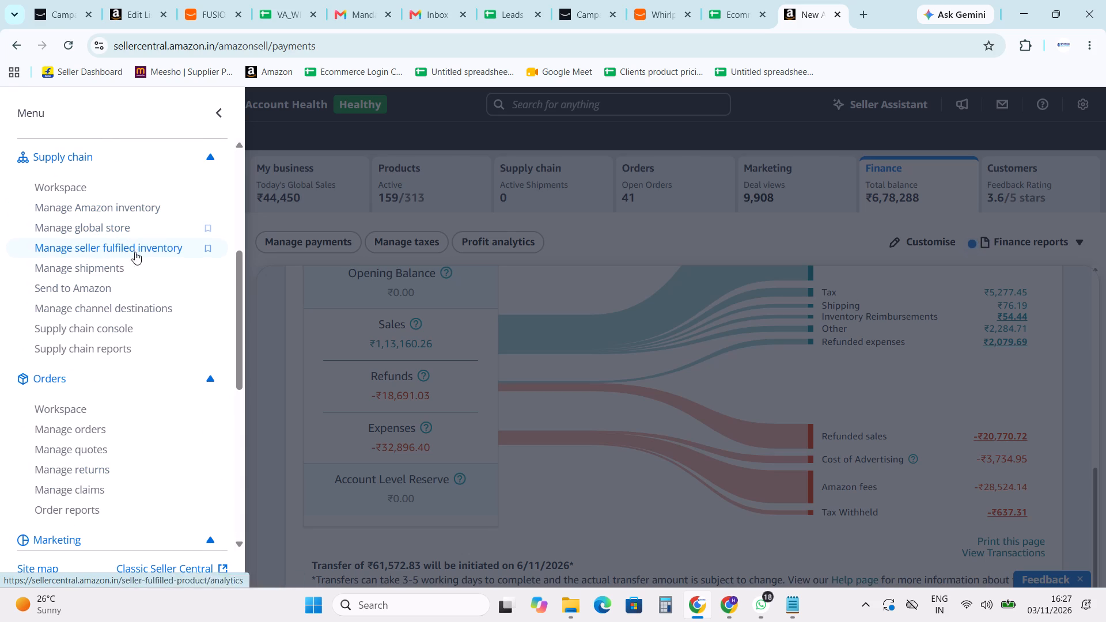
left_click(138, 190)
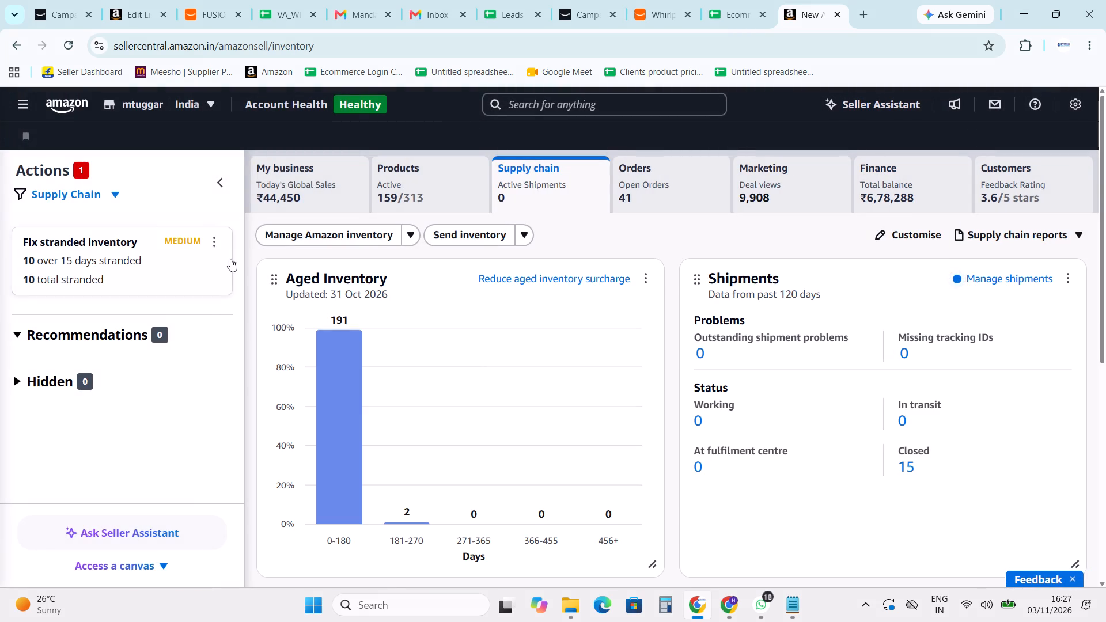